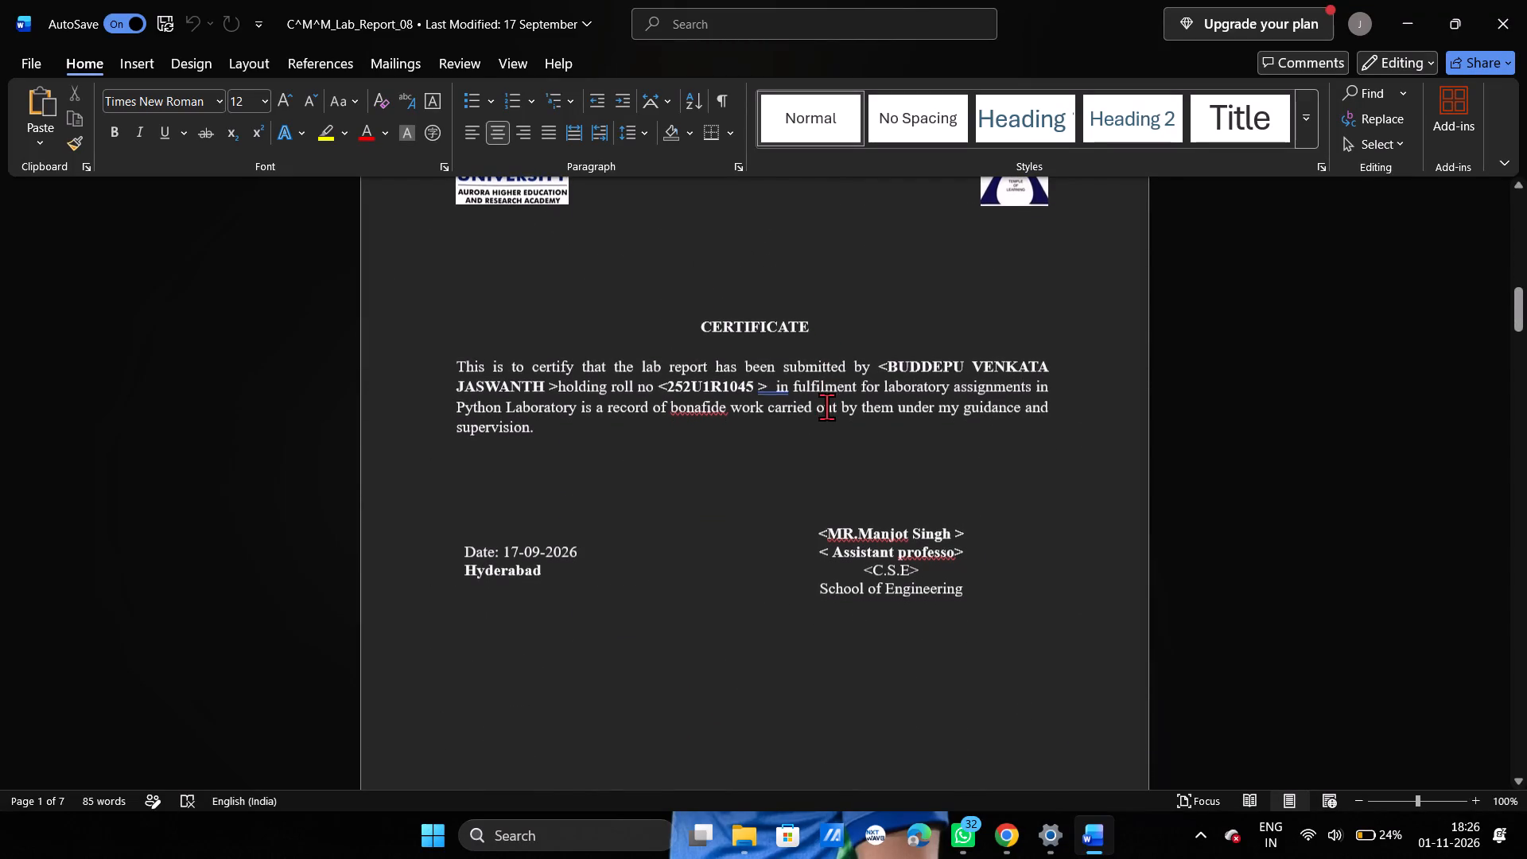
Delete the two stack problem screenshots, description and submissions, that follow the certificate page.
scroll(826, 406, "down", 2)
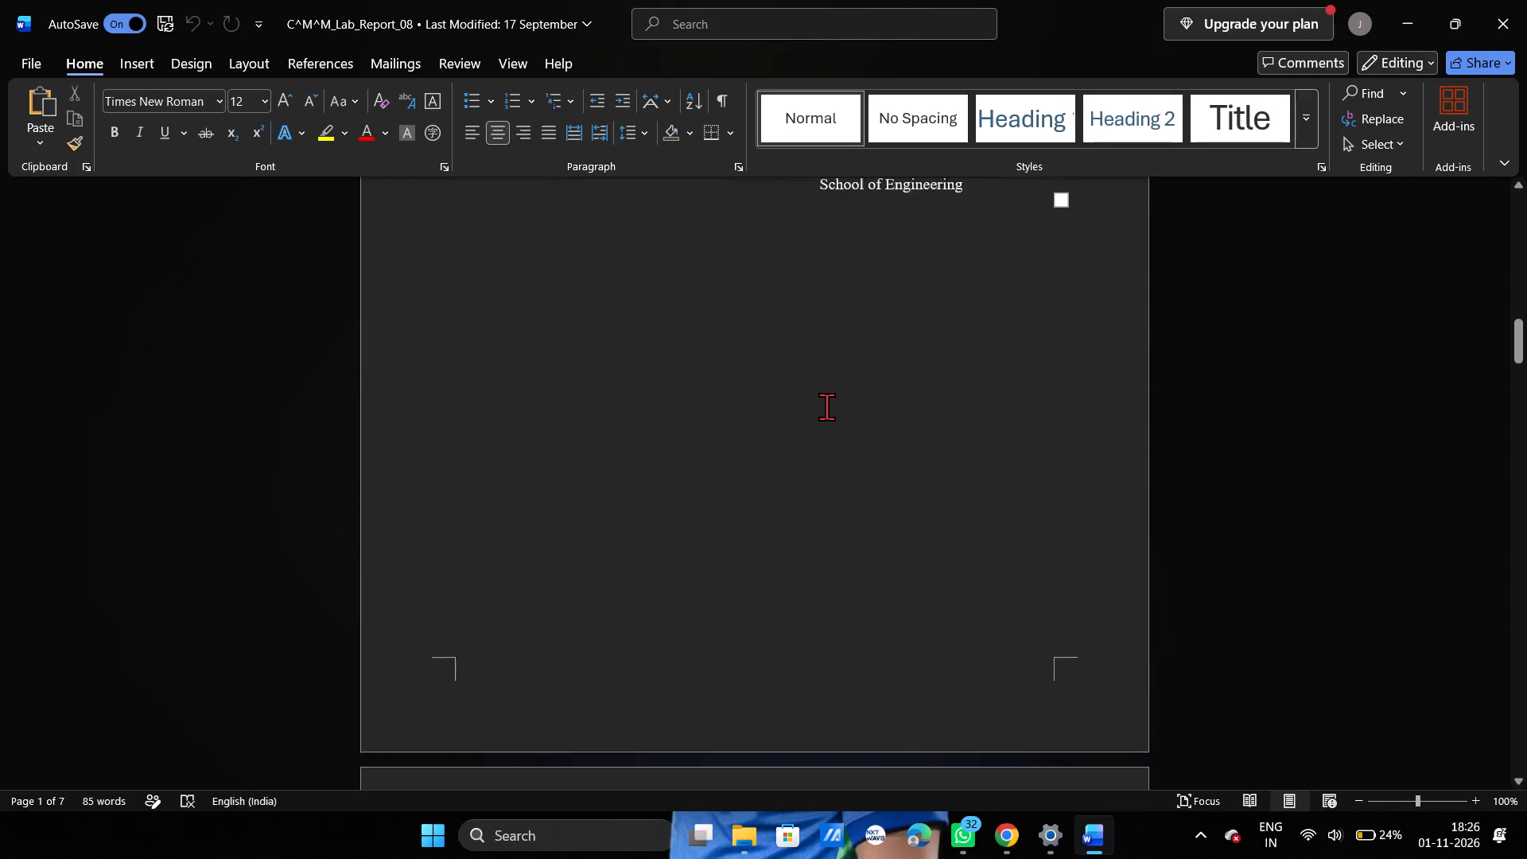
scroll(826, 406, "down", 3)
left_click(746, 406)
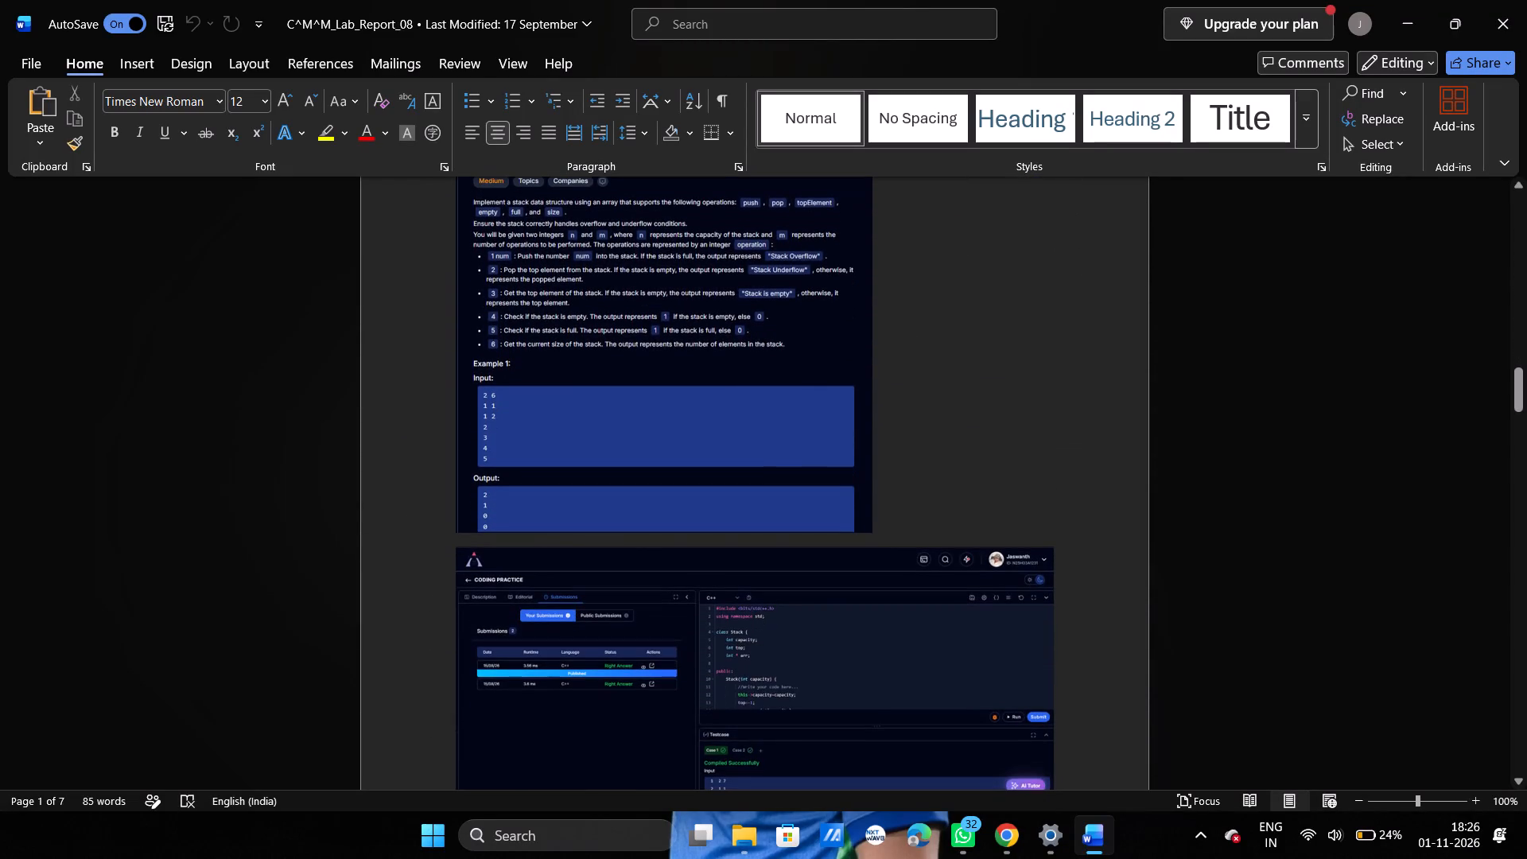
key("BackSpace")
left_click(746, 406)
key("BackSpace")
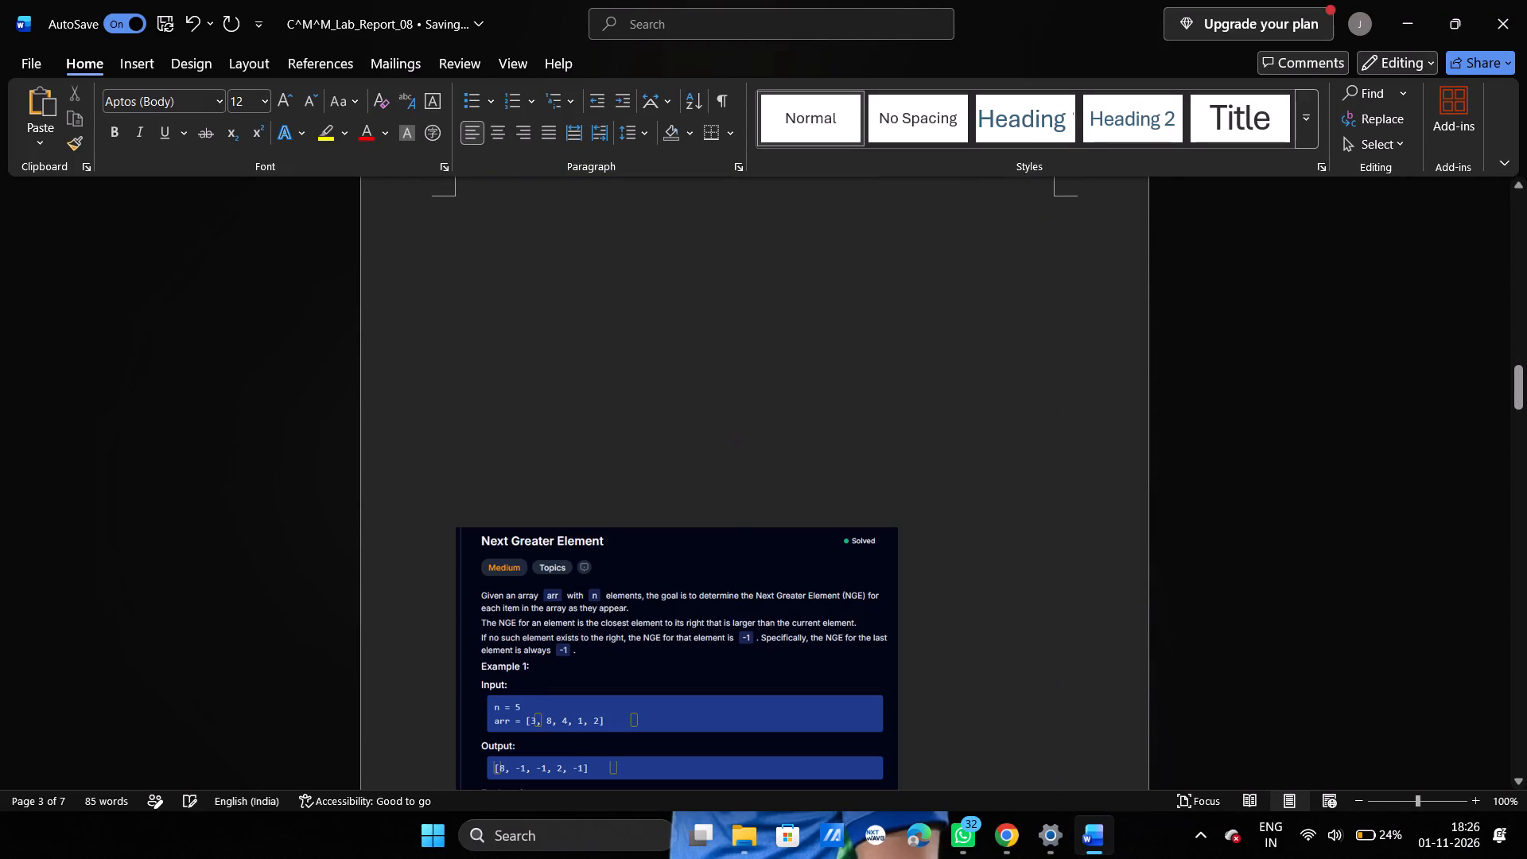
Delete the Next Greater Element description screenshot and its submissions screenshot from the report.
left_click(715, 619)
key("BackSpace")
left_click(727, 738)
key("BackSpace")
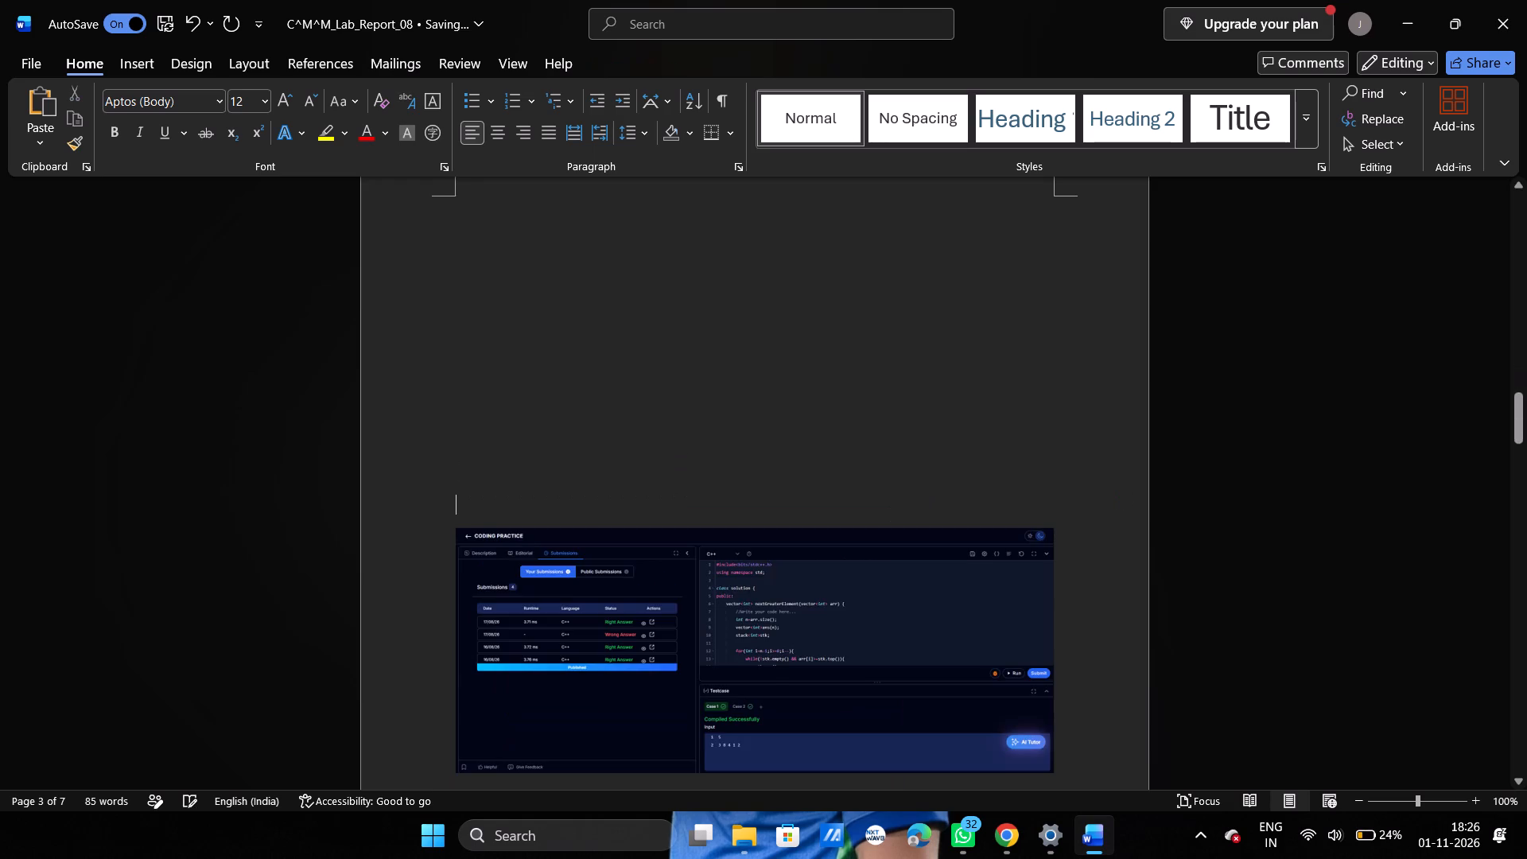
scroll(727, 738, "down", 1)
left_click(653, 563)
key("BackSpace")
scroll(653, 563, "down", 1)
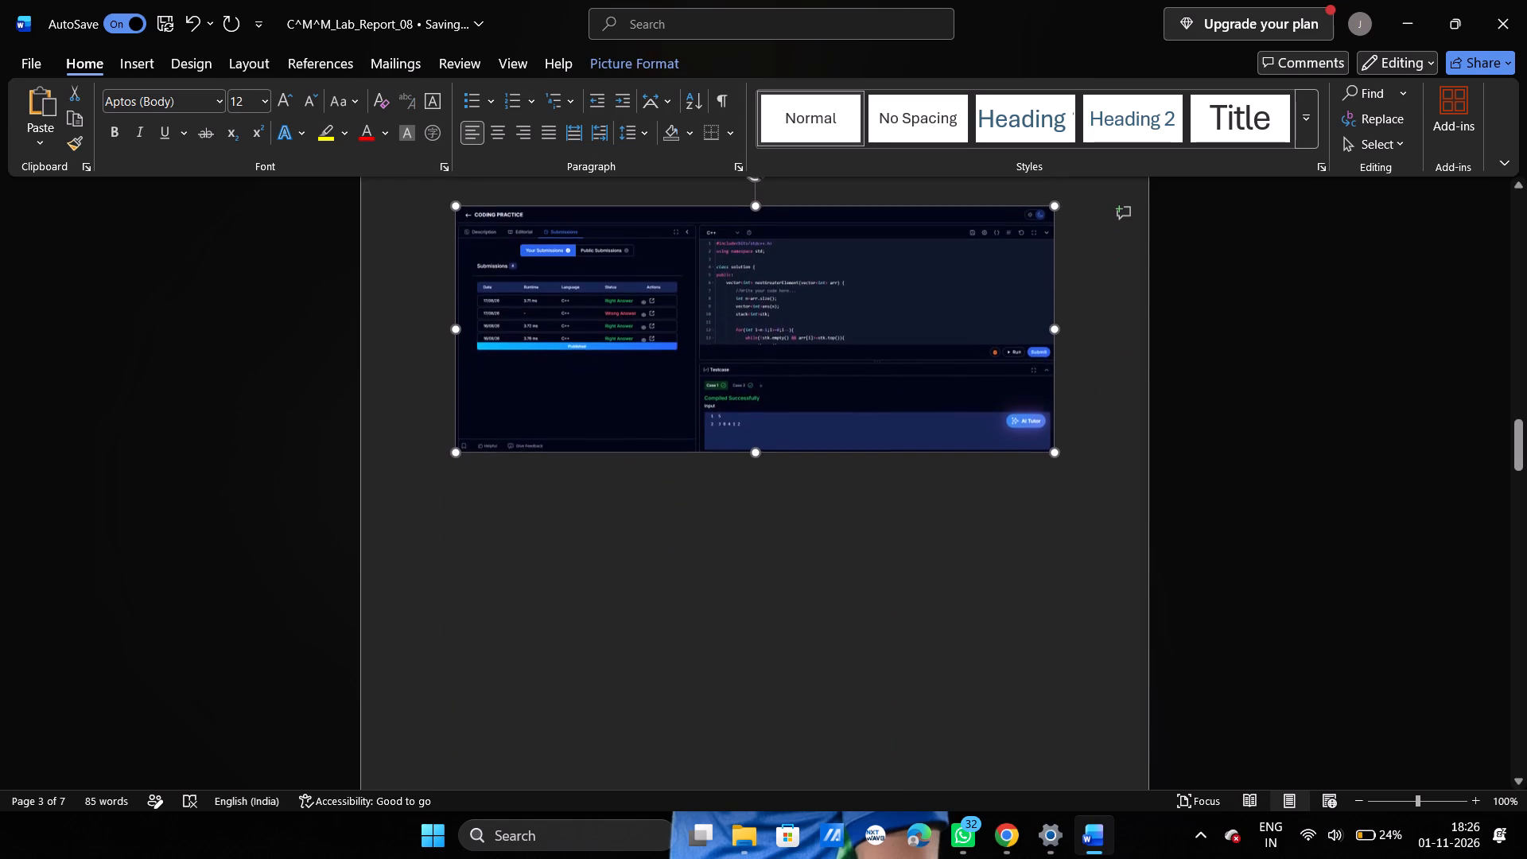
left_click(606, 319)
key("BackSpace")
Delete the second next-greater-element problem's submissions screenshot and its description screenshot from the report.
scroll(628, 468, "down", 4)
scroll(628, 468, "up", 1)
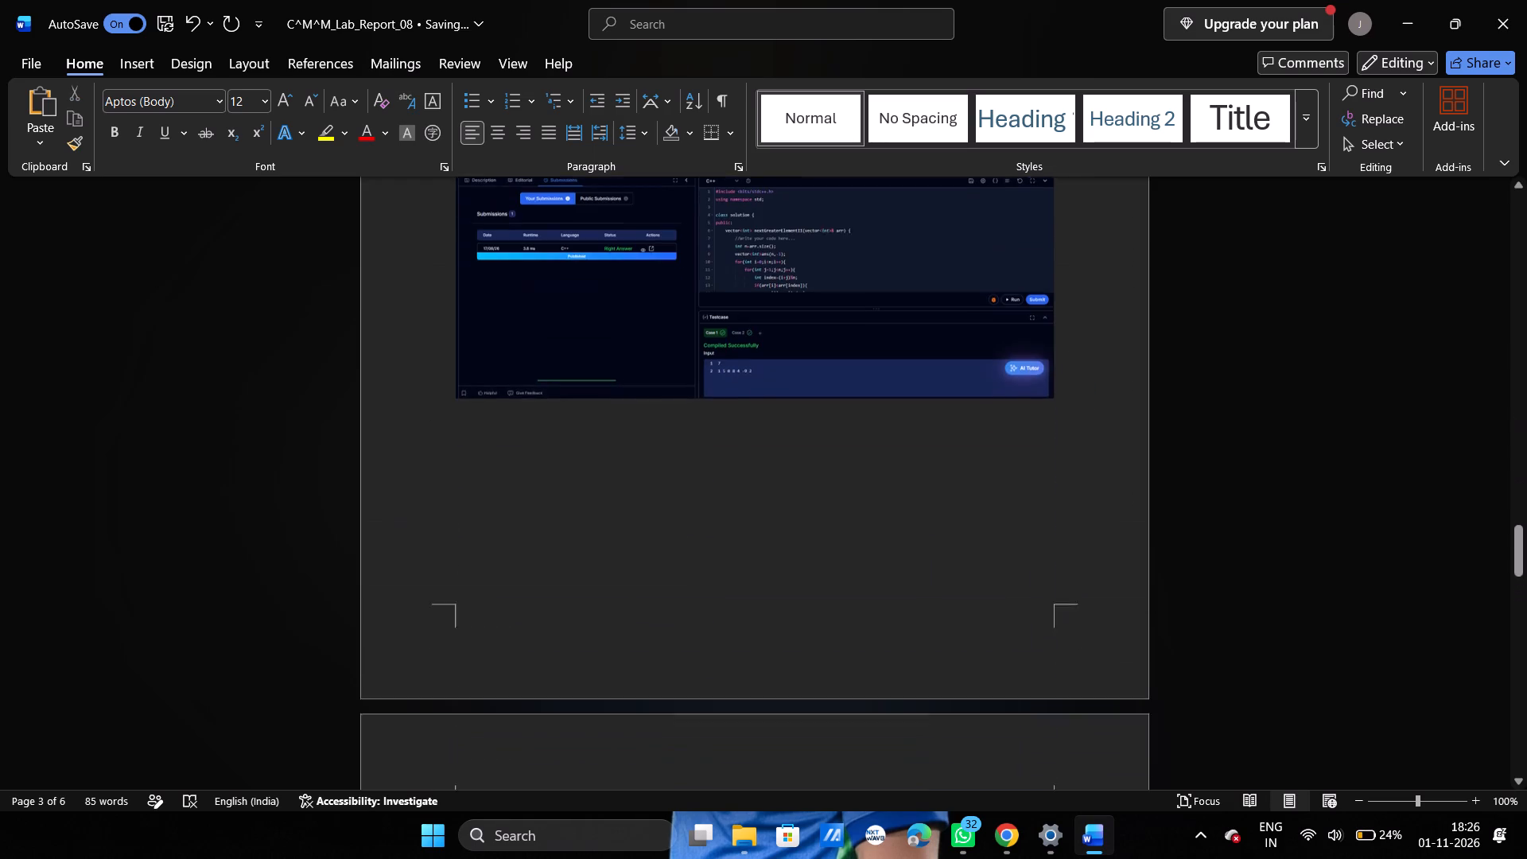
scroll(628, 468, "up", 1)
left_click(605, 396)
key("BackSpace")
key("BackSpace")
scroll(605, 396, "up", 1)
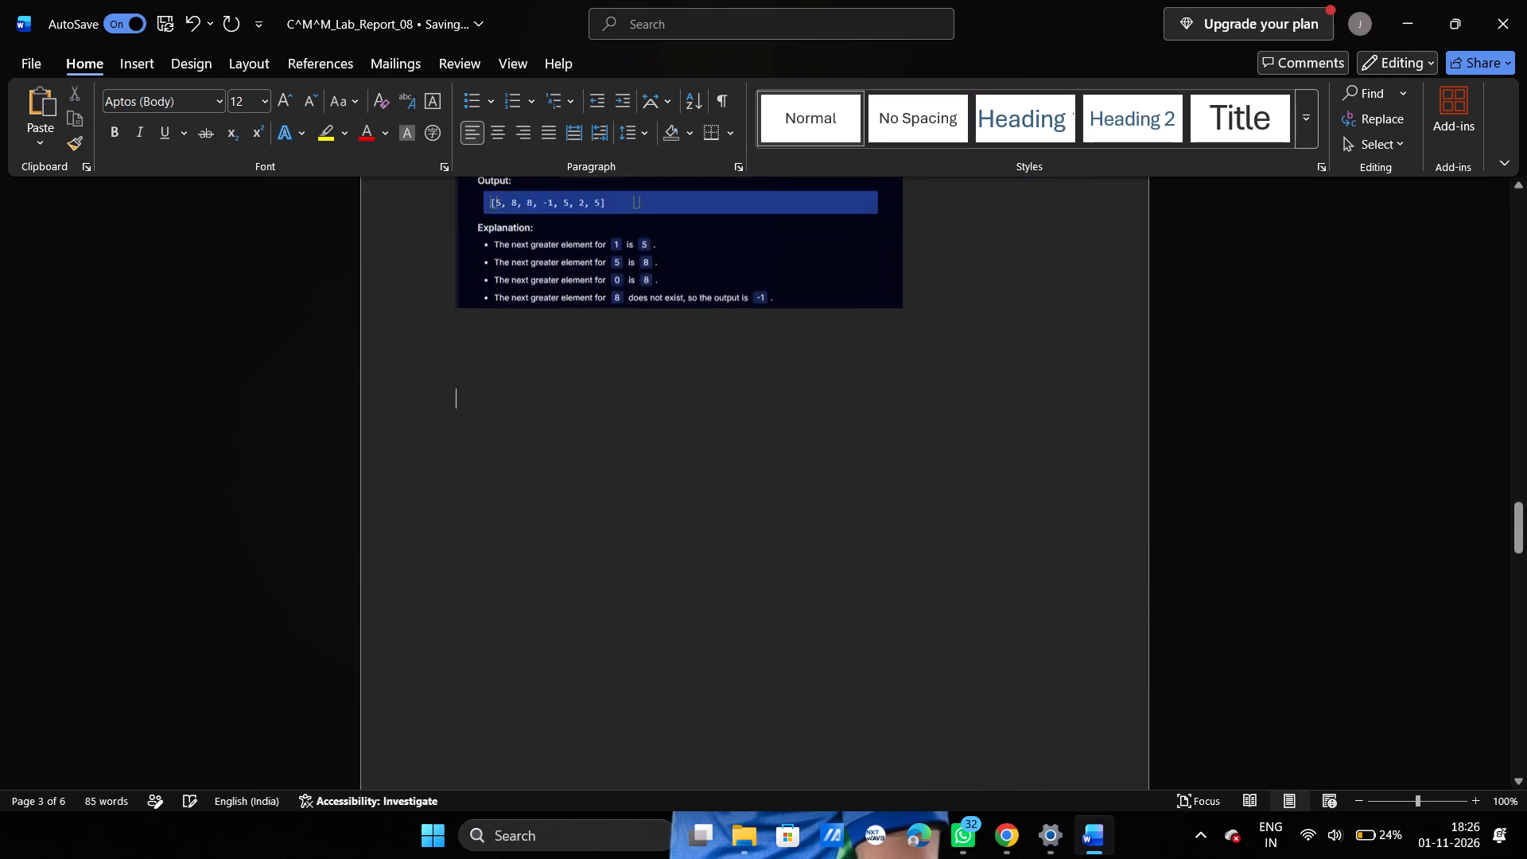
scroll(605, 396, "up", 1)
left_click(596, 378)
key("BackSpace")
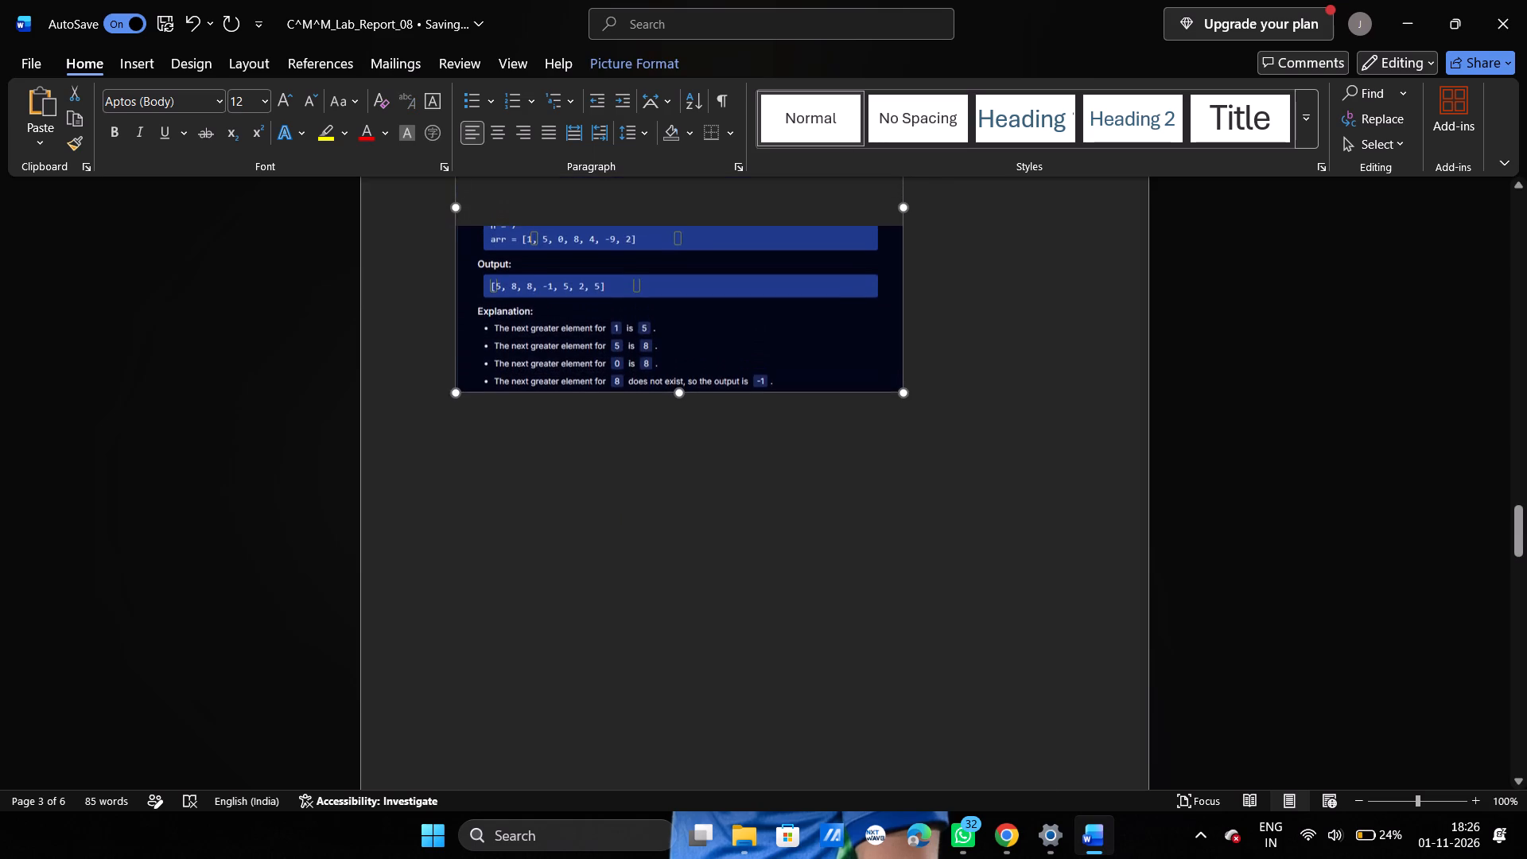
key("BackSpace")
Delete the Next Warmer Day Forecast description screenshot and its submissions screenshot.
scroll(589, 344, "down", 4)
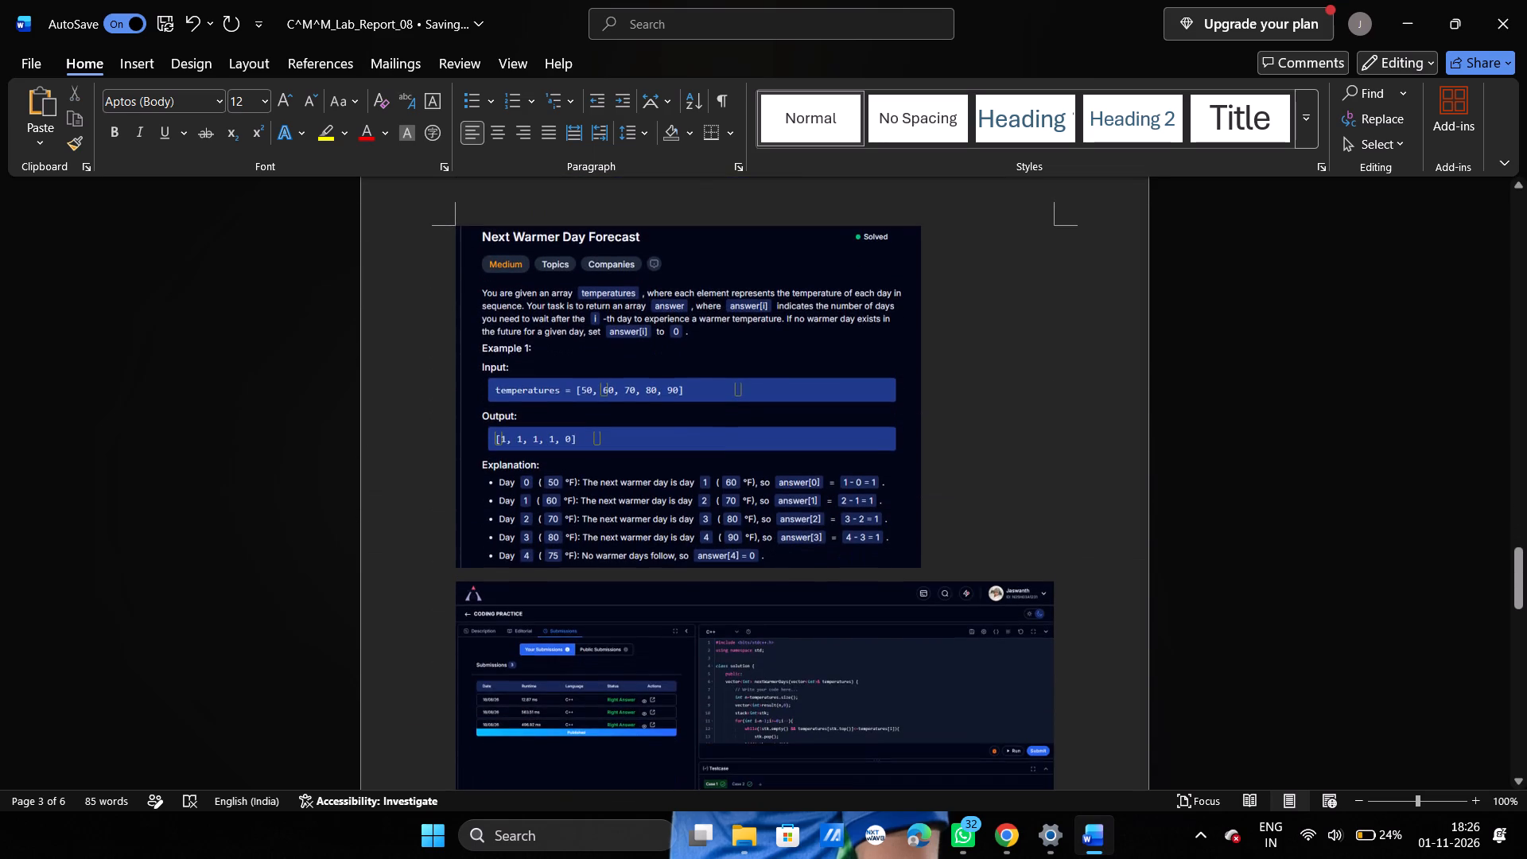
left_click(634, 472)
key("BackSpace")
left_click(662, 587)
key("BackSpace")
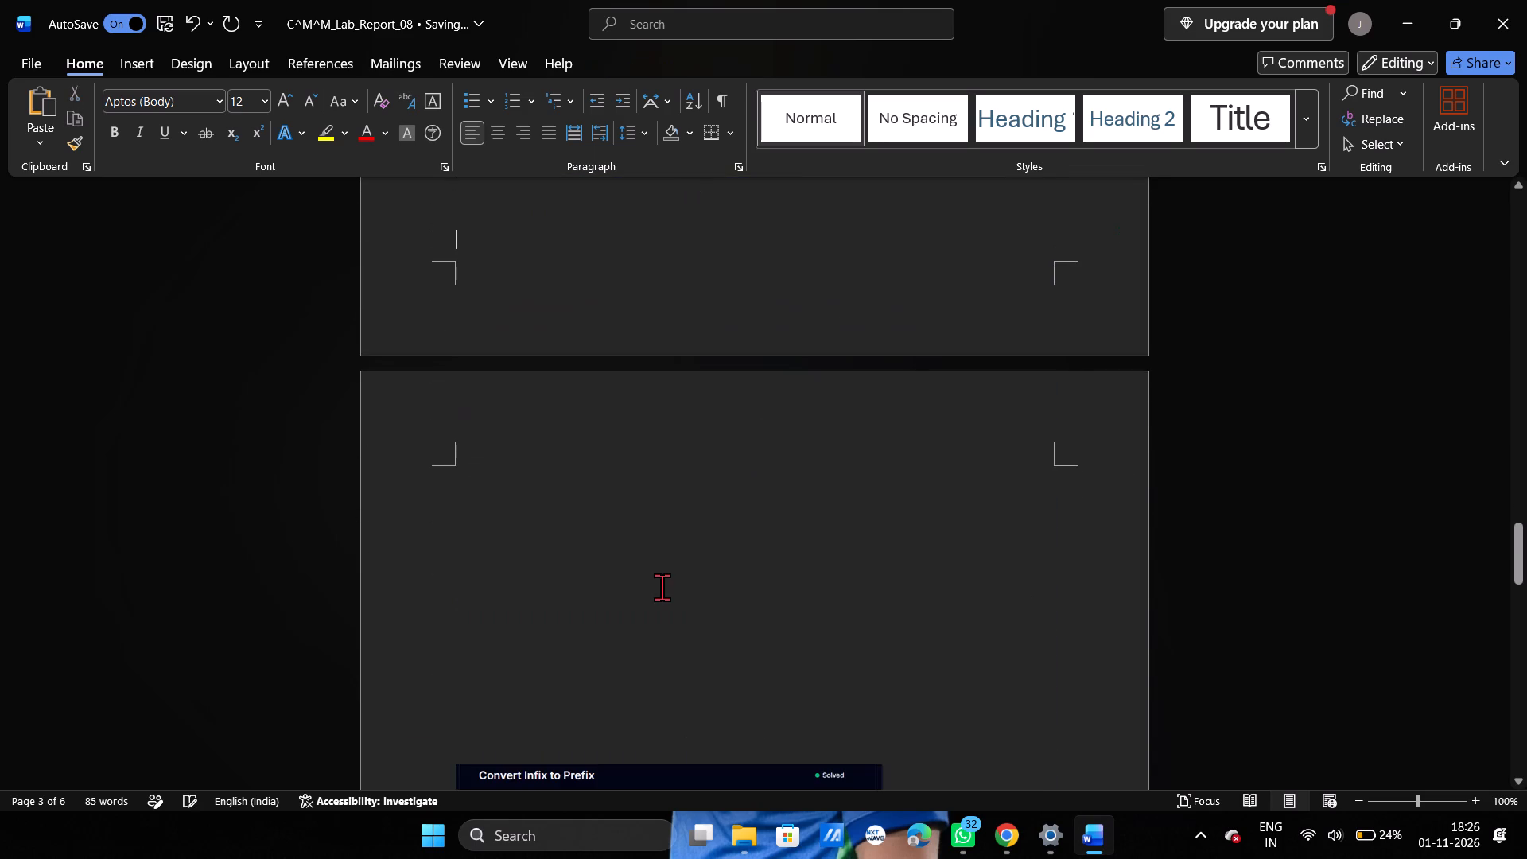
Delete the Convert Infix to Prefix description screenshot and its submissions screenshot.
scroll(670, 601, "down", 5)
left_click(618, 472)
key("BackSpace")
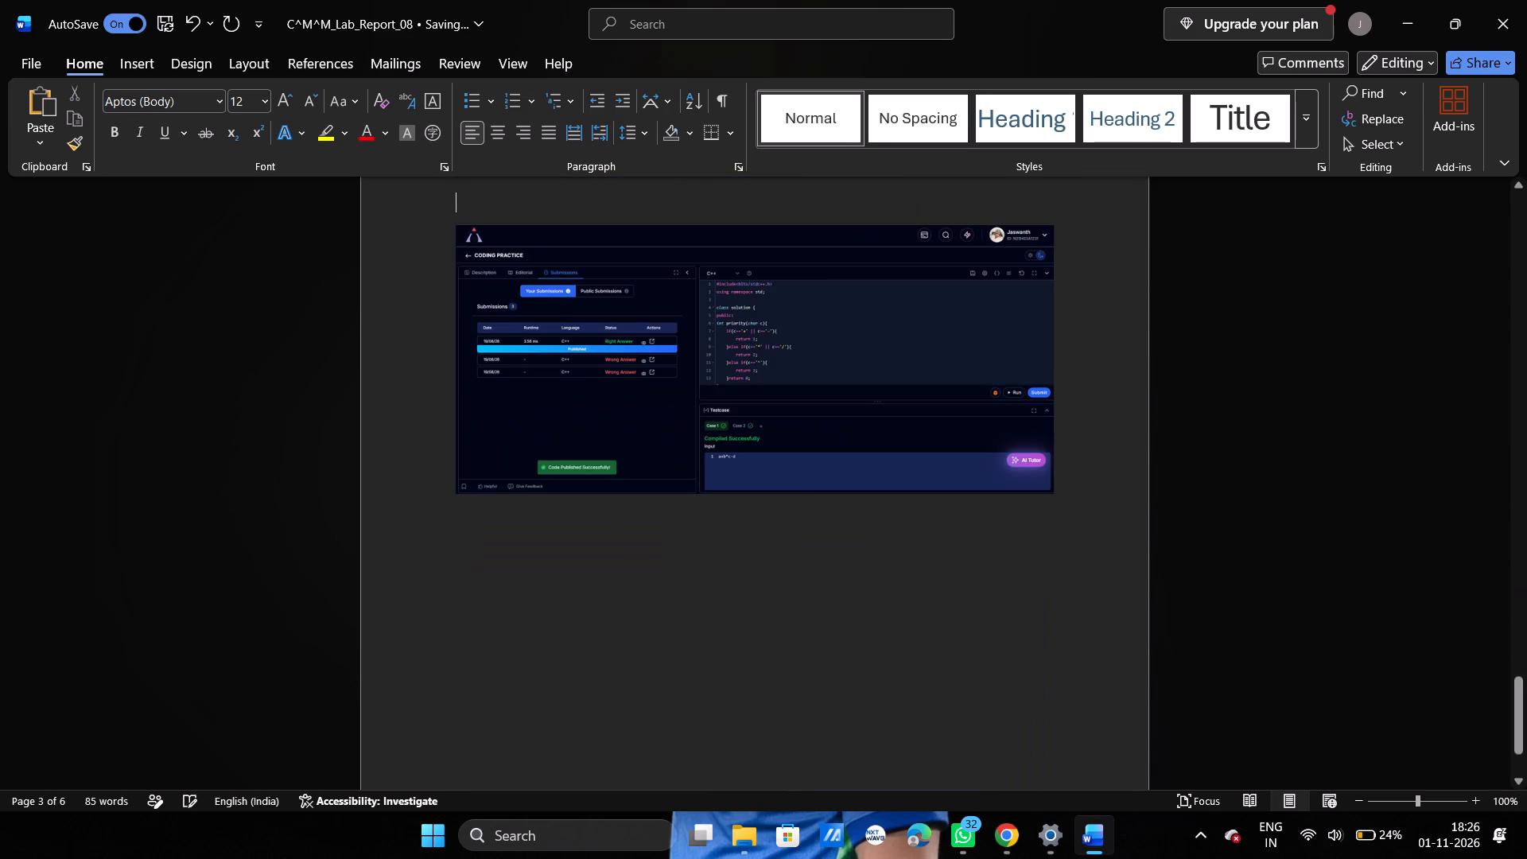
left_click(580, 406)
key("BackSpace")
Remove the leftover blank lines and trailing empty page, and leave the insertion point on the blank third page.
scroll(612, 577, "down", 4)
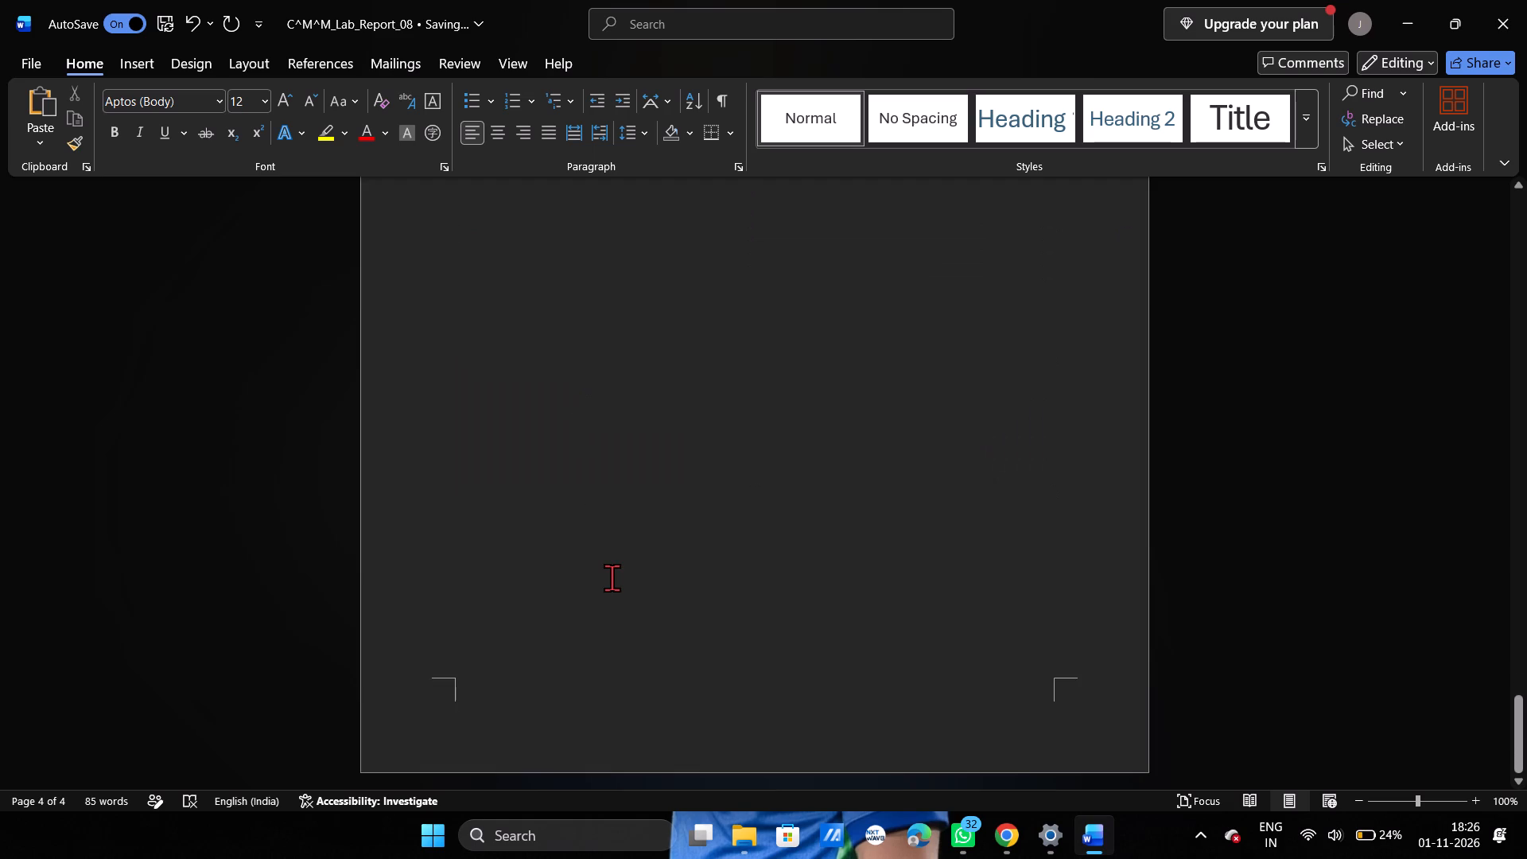
scroll(612, 577, "down", 1)
key("BackSpace")
scroll(612, 577, "up", 3)
key("BackSpace")
key("BackSpace")
key("BackSpace")
key("BackSpace")
key("BackSpace")
key("BackSpace")
key("BackSpace")
key("BackSpace")
key("BackSpace")
key("BackSpace")
key("BackSpace")
key("BackSpace")
key("BackSpace")
key("BackSpace")
key("BackSpace")
key("BackSpace")
key("BackSpace")
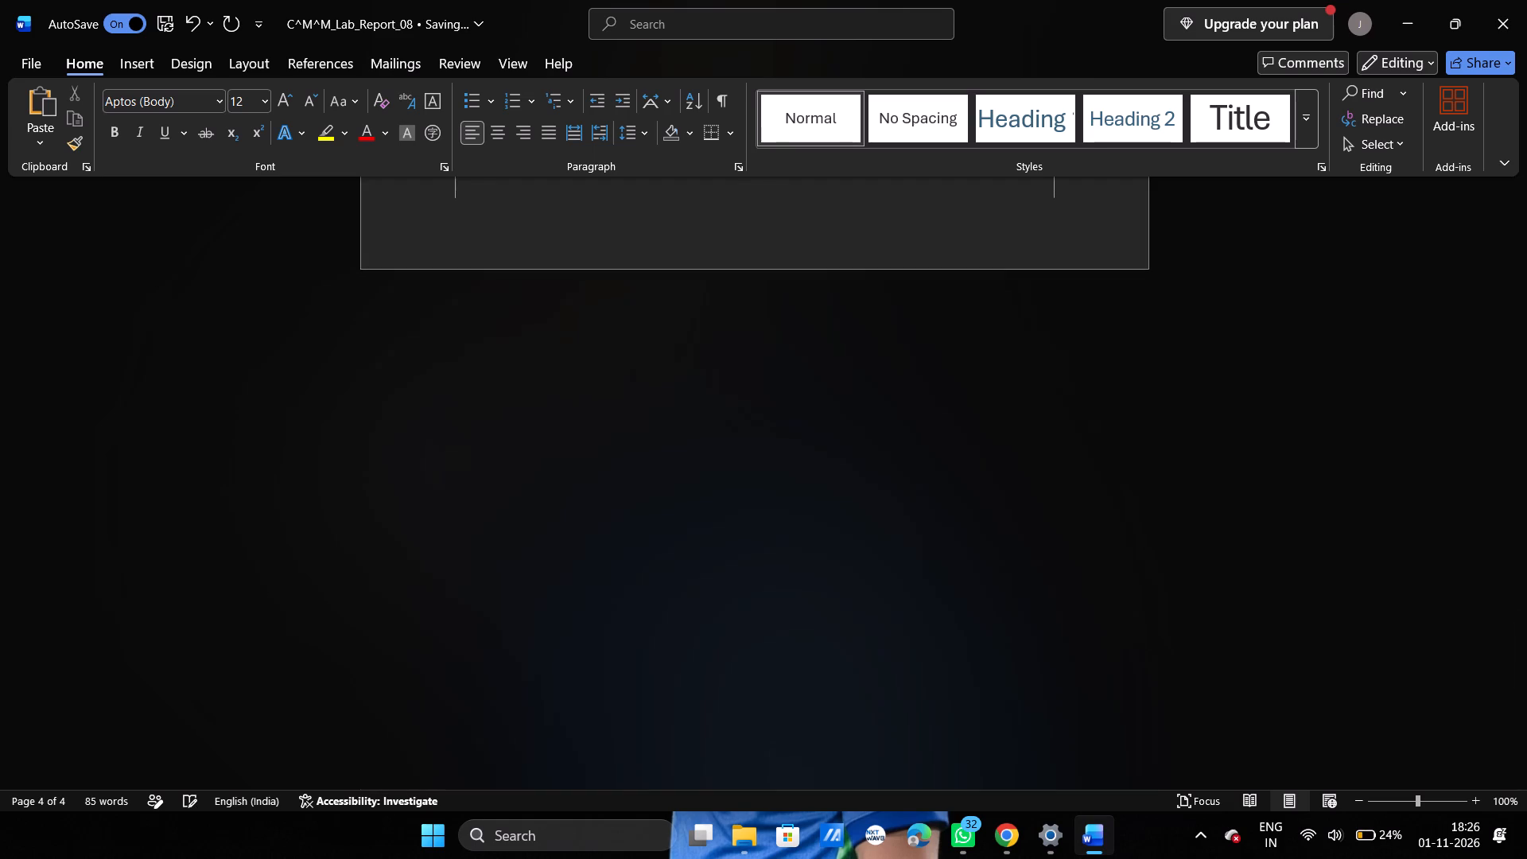
scroll(612, 577, "up", 3)
key("BackSpace")
key("BackSpace")
key("BackSpace")
key("BackSpace")
key("BackSpace")
key("BackSpace")
key("BackSpace")
key("BackSpace")
key("BackSpace")
key("BackSpace")
key("BackSpace")
key("BackSpace")
key("BackSpace")
key("BackSpace")
key("BackSpace")
key("BackSpace")
key("BackSpace")
key("BackSpace")
key("BackSpace")
key("BackSpace")
key("BackSpace")
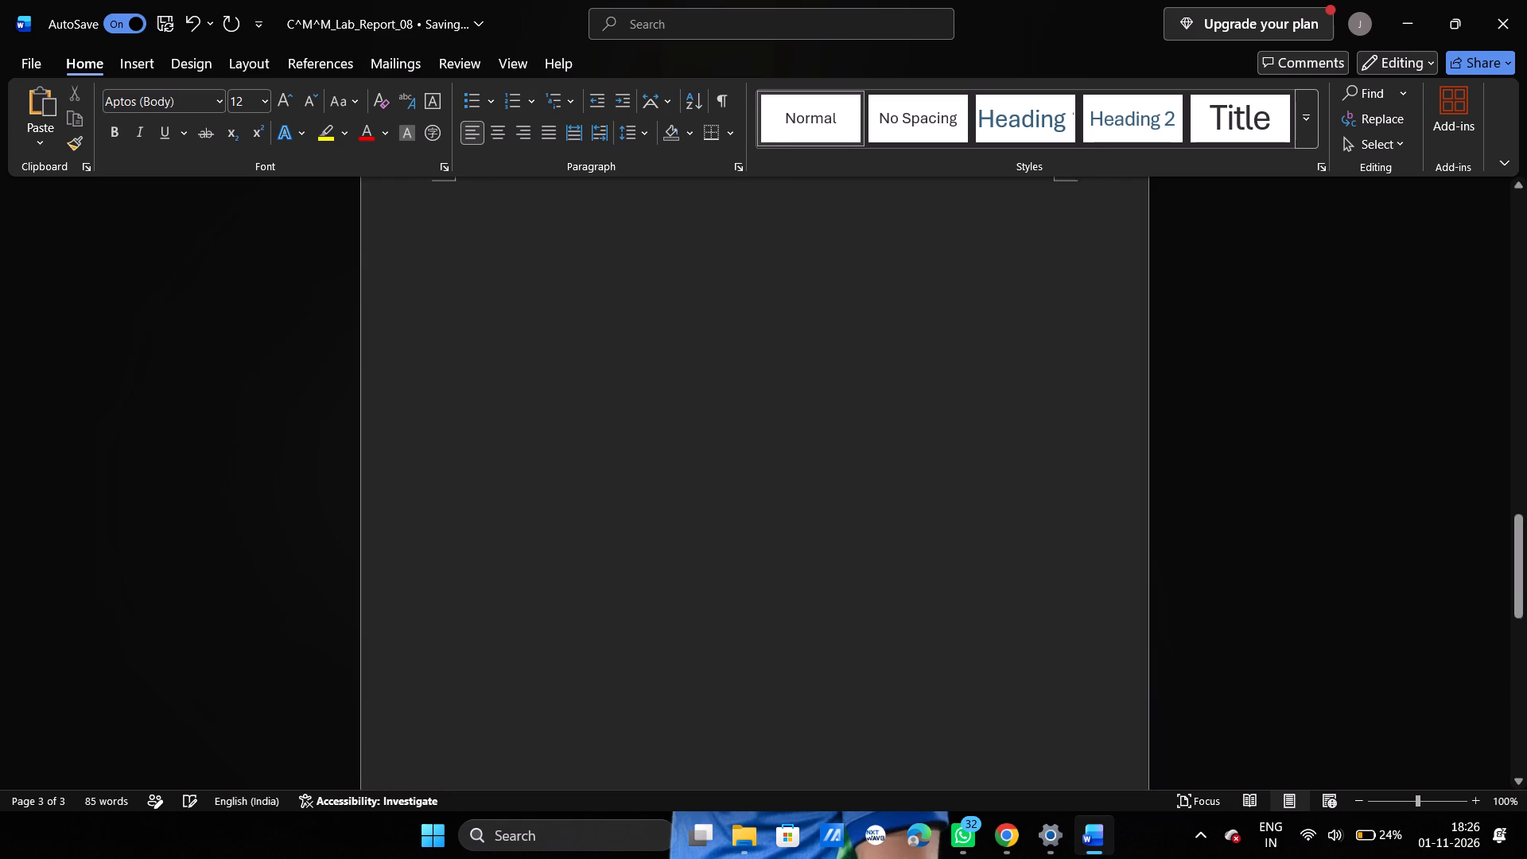
scroll(612, 577, "up", 1)
key("BackSpace")
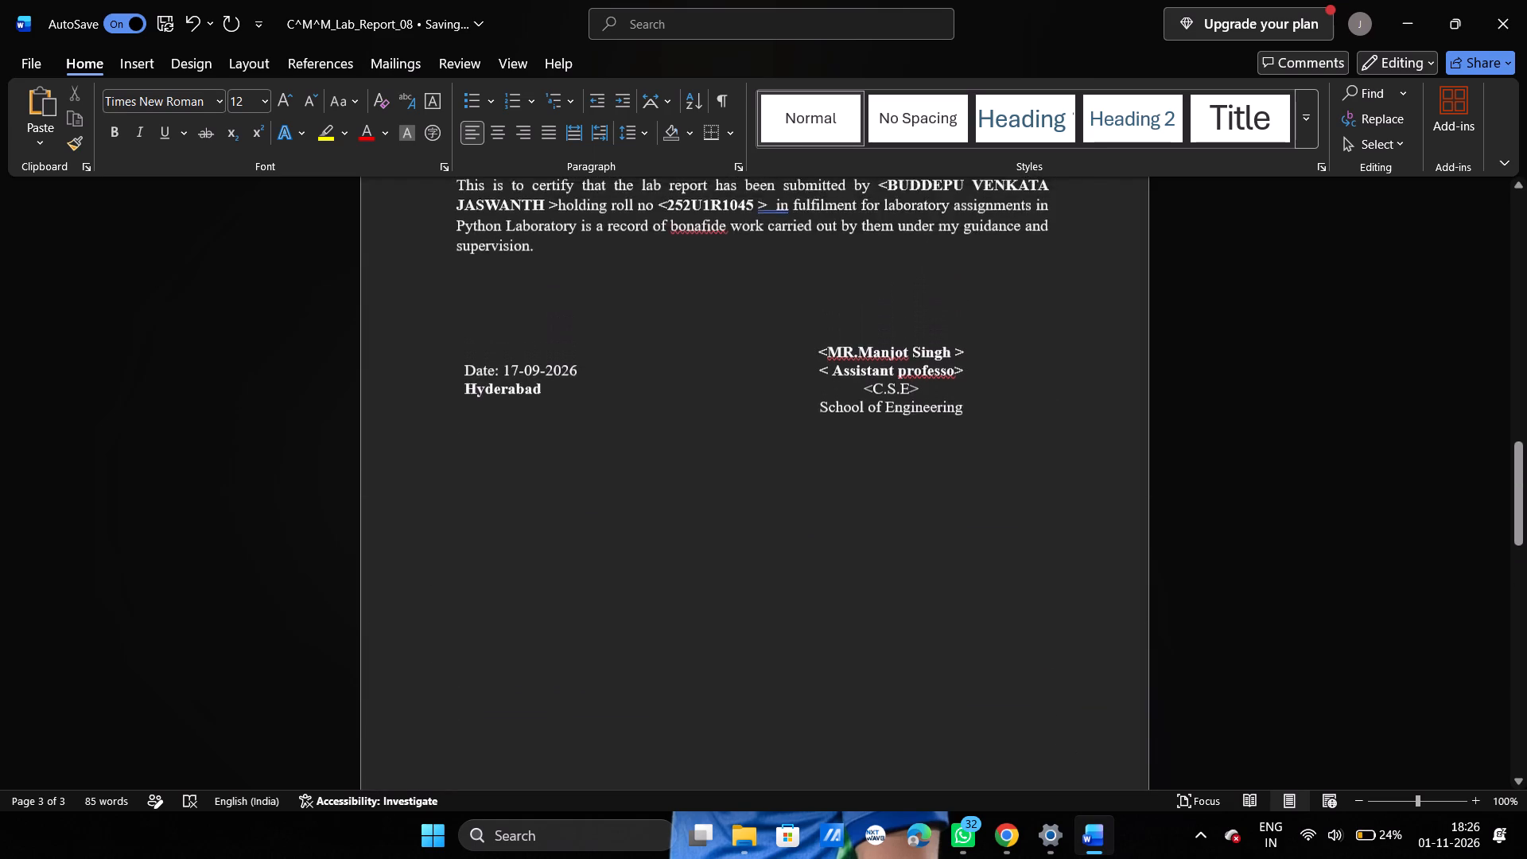
scroll(612, 577, "up", 1)
key("BackSpace")
key("BackSpace")
left_click(577, 471)
scroll(577, 471, "down", 2)
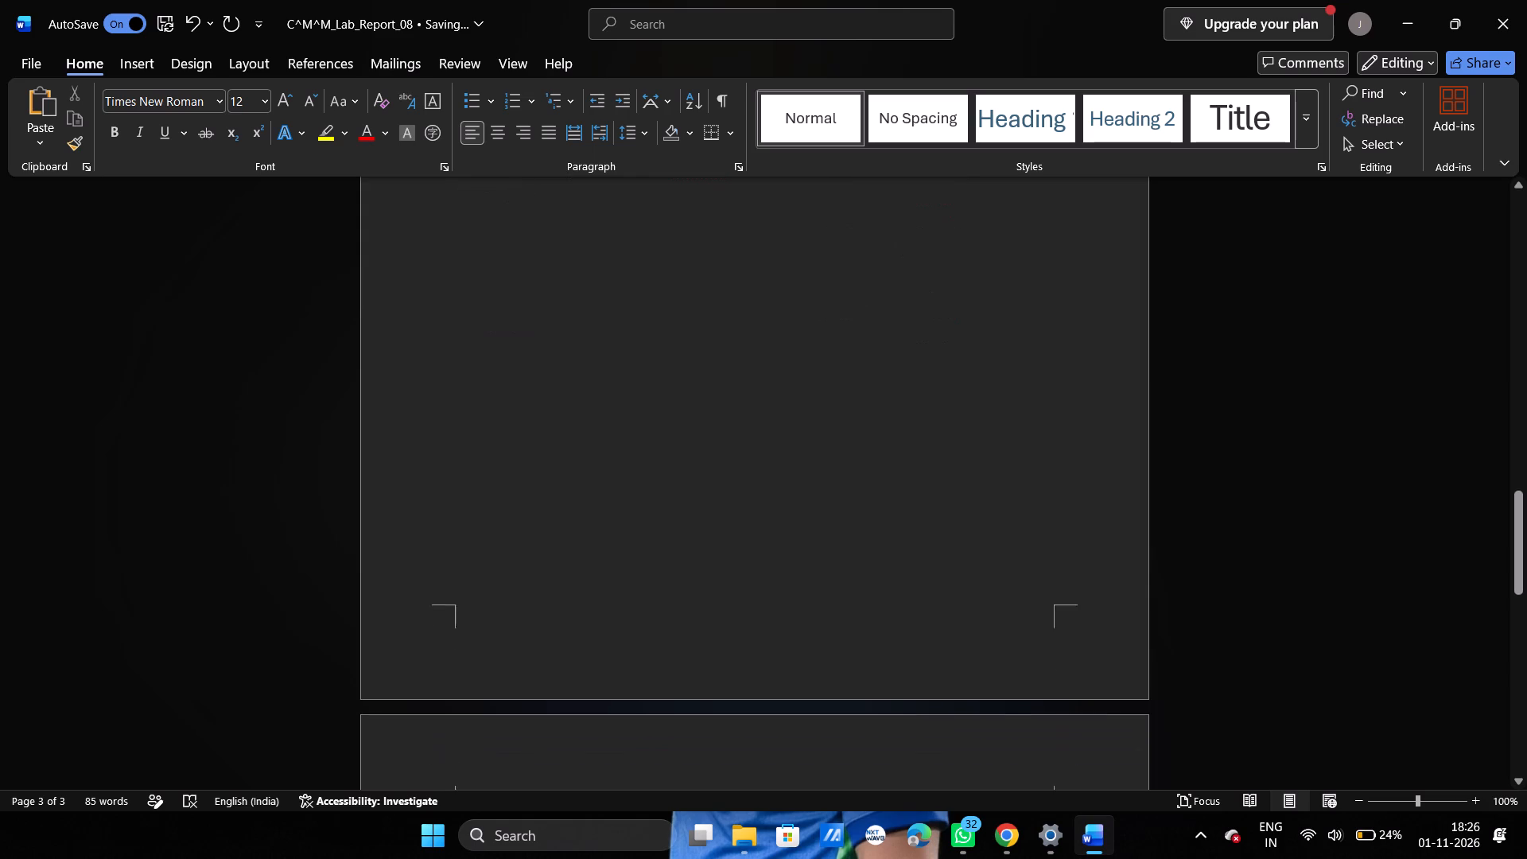
scroll(577, 471, "down", 1)
scroll(544, 583, "up", 1)
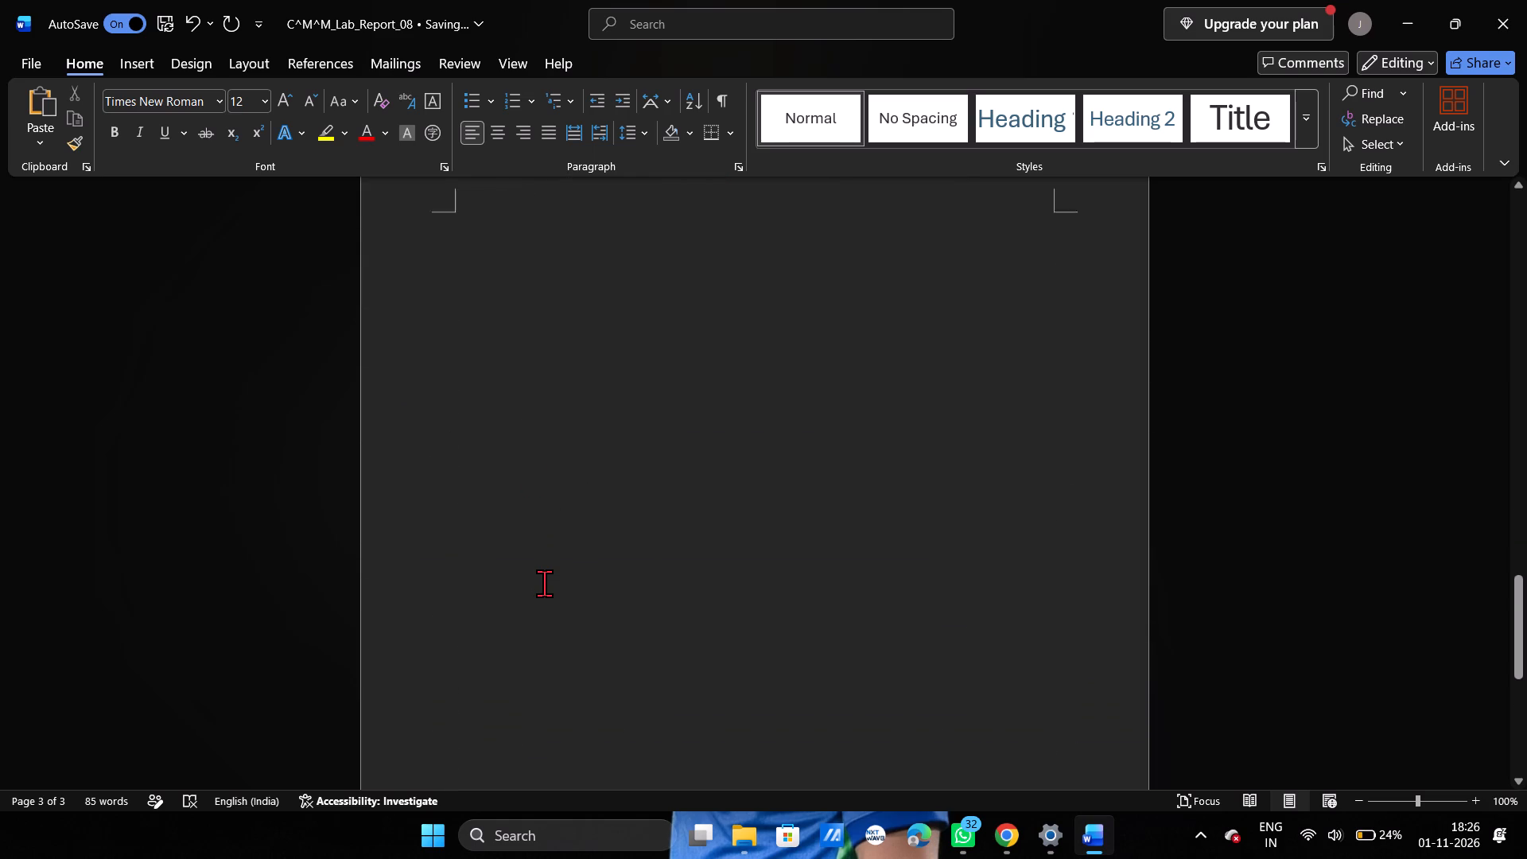
scroll(544, 583, "up", 1)
left_click(509, 449)
key("BackSpace")
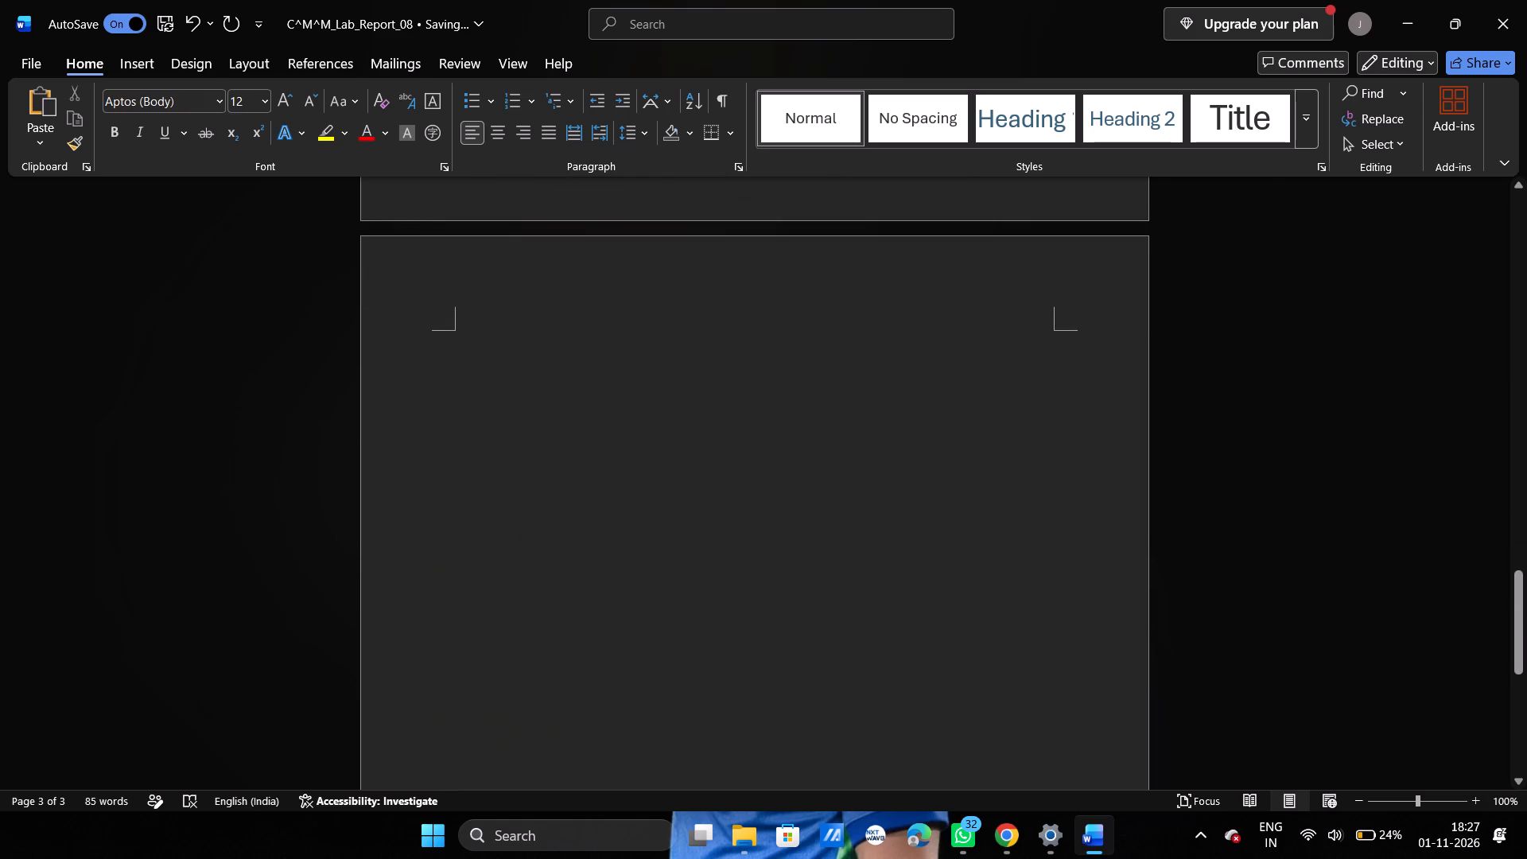
Switch to Chrome, open the Most Frequent Element coding problem and run its C++ solution.
key("alt+Tab")
key("alt+Tab")
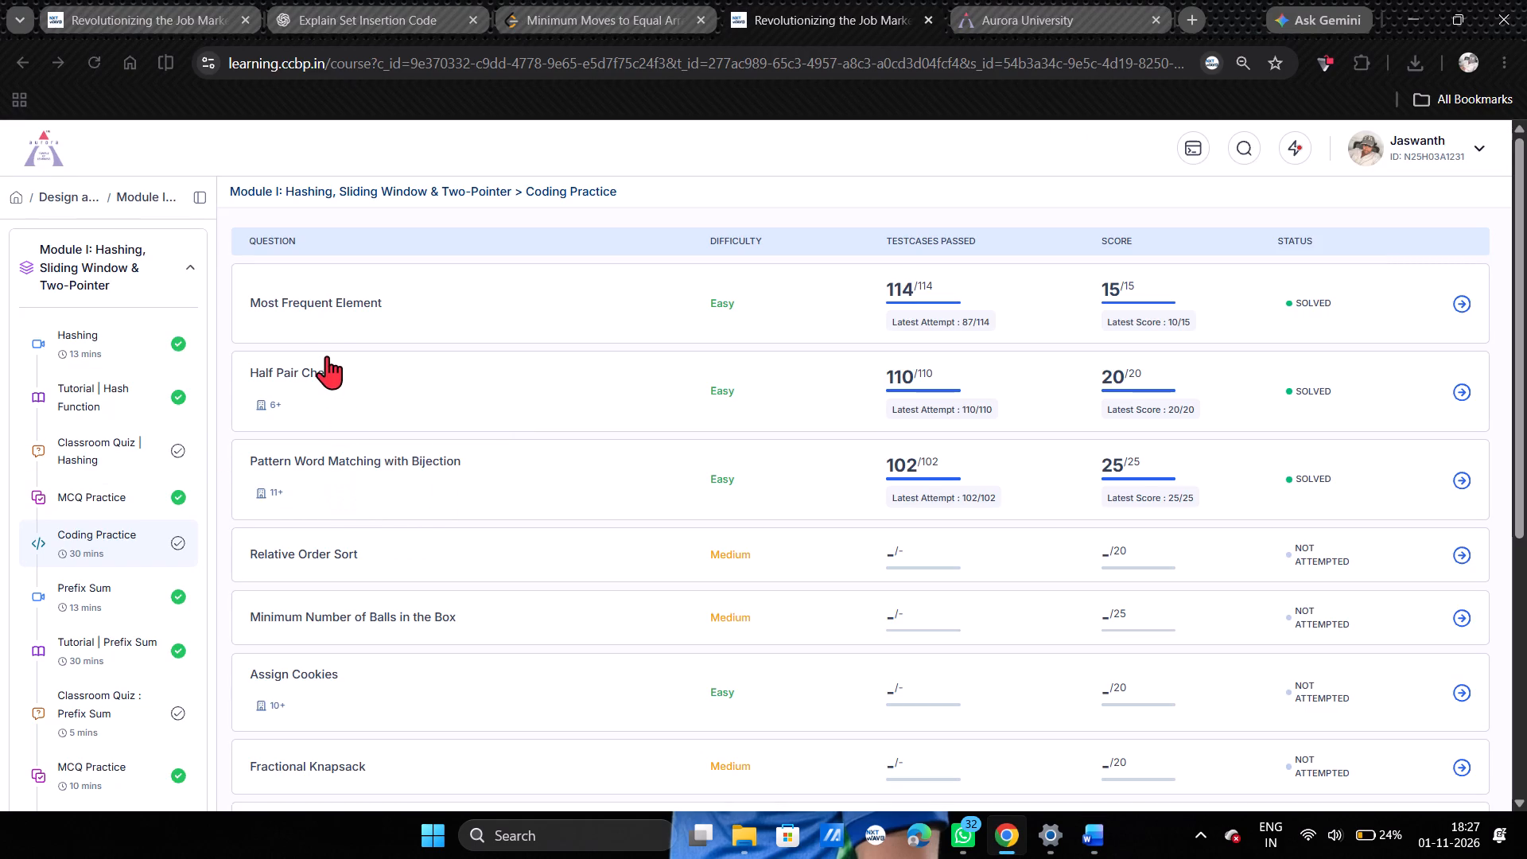
left_click(323, 317)
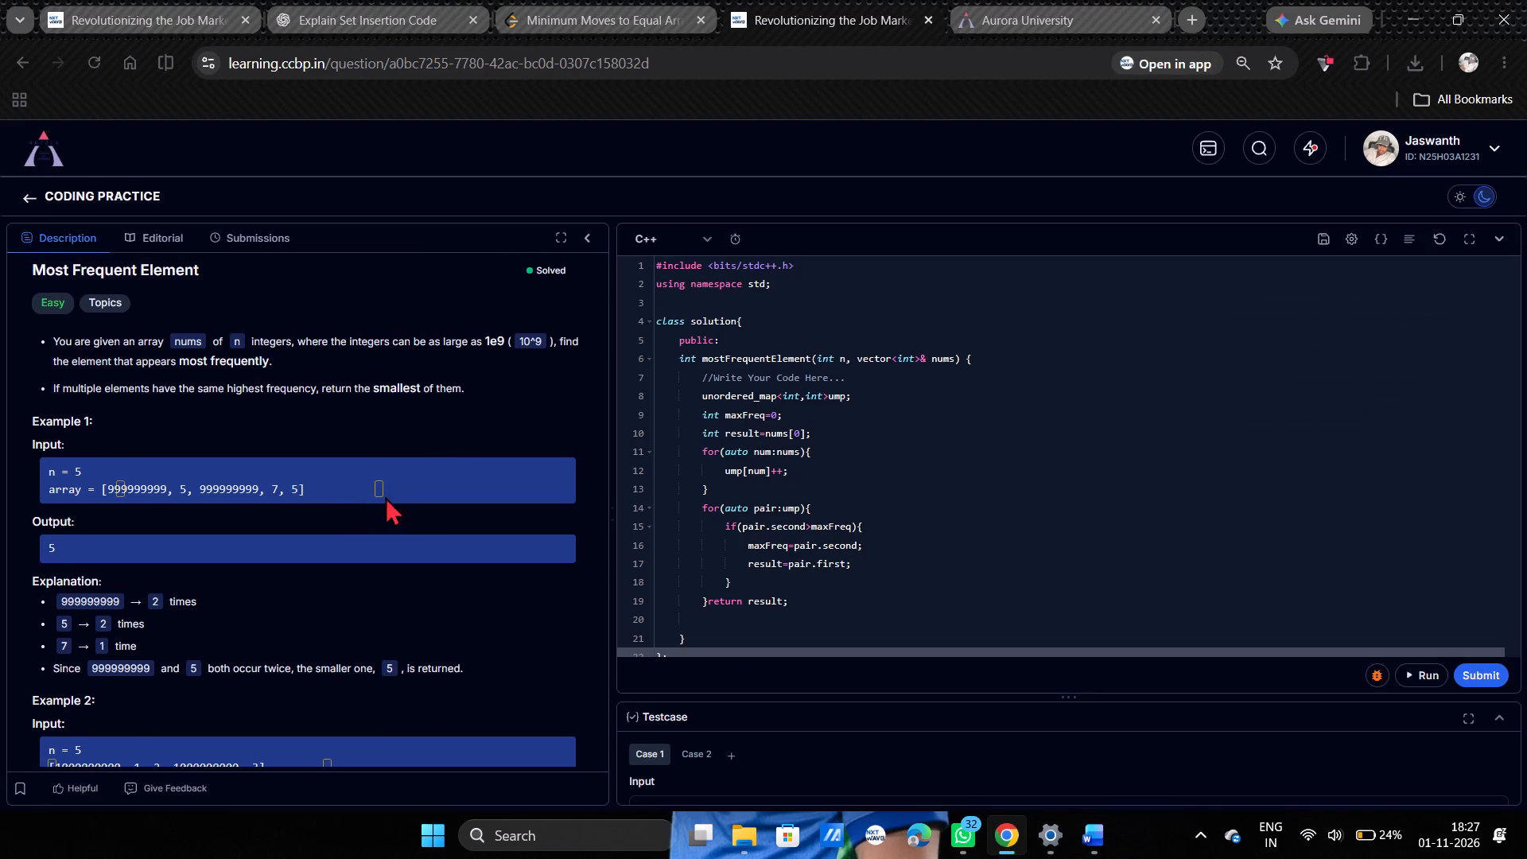
key("ctrl+apostrophe")
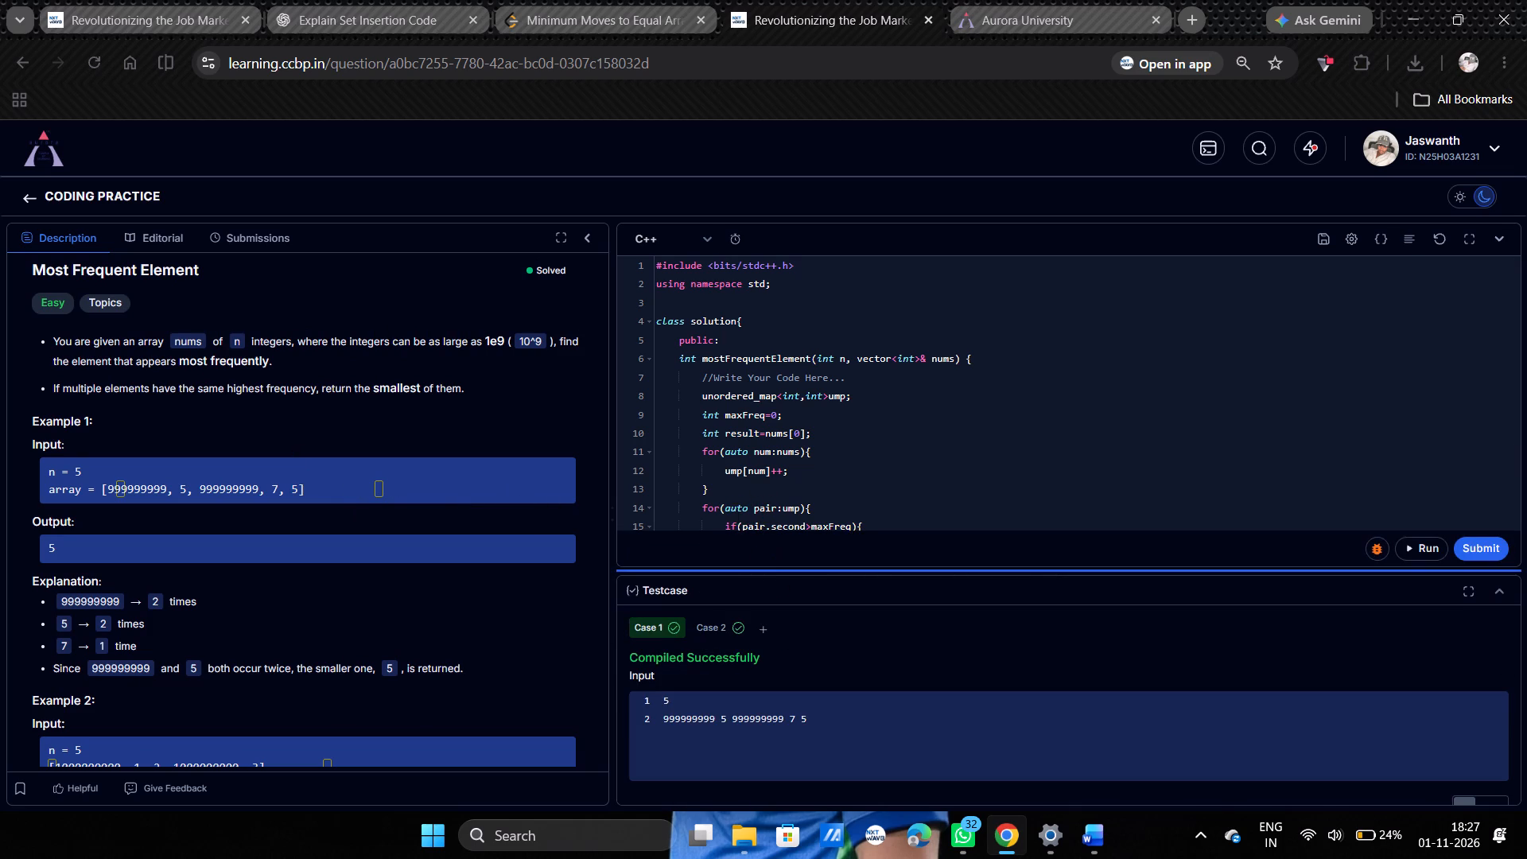
Enlarge the code area and capture a screenshot of the Most Frequent Element page showing description, code and test case result.
left_click_drag(772, 569, 775, 660)
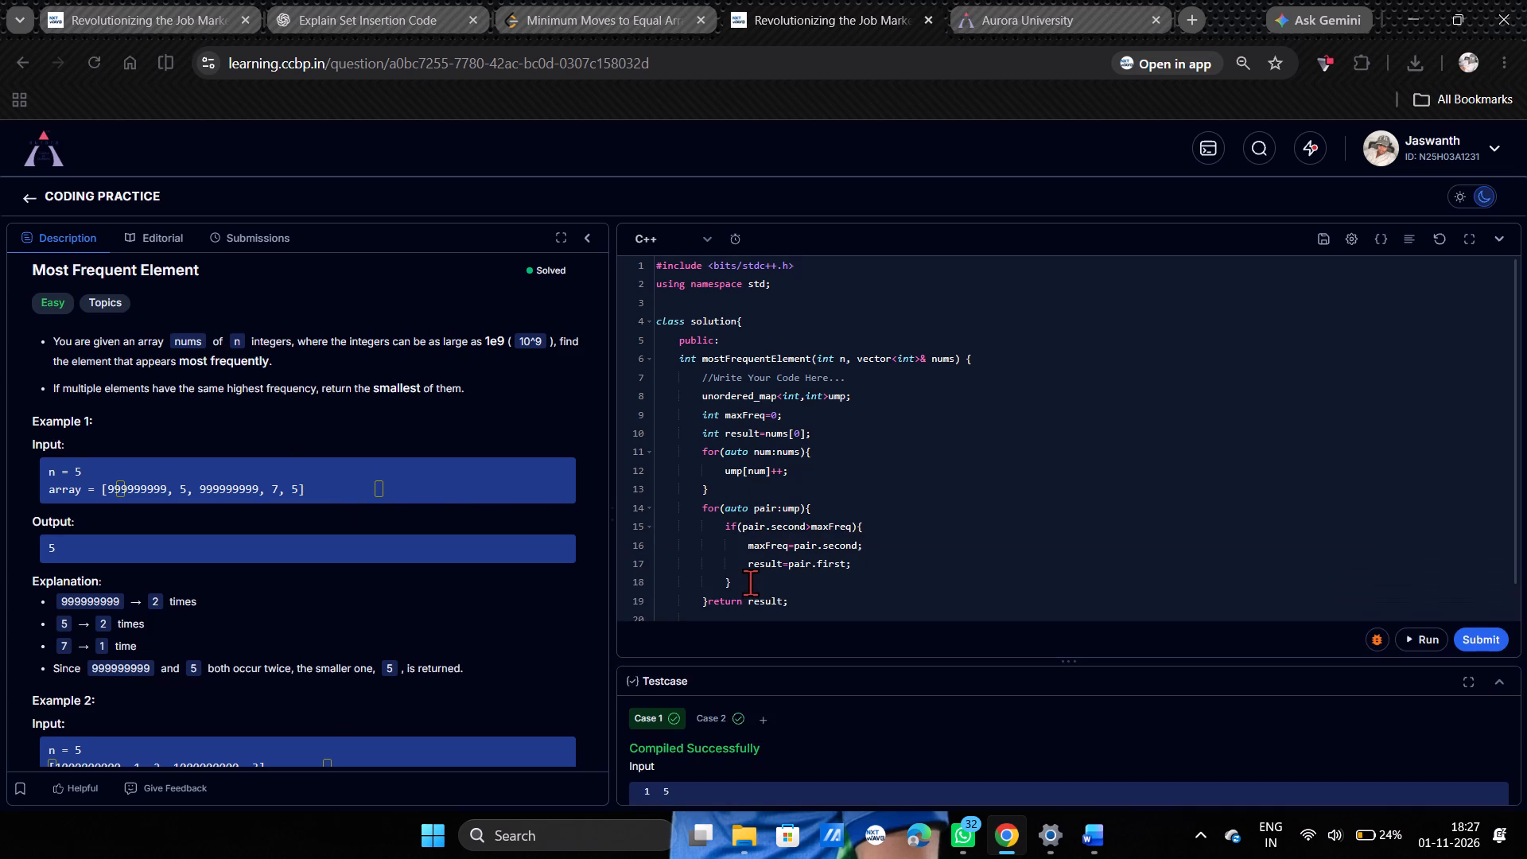
key("Print")
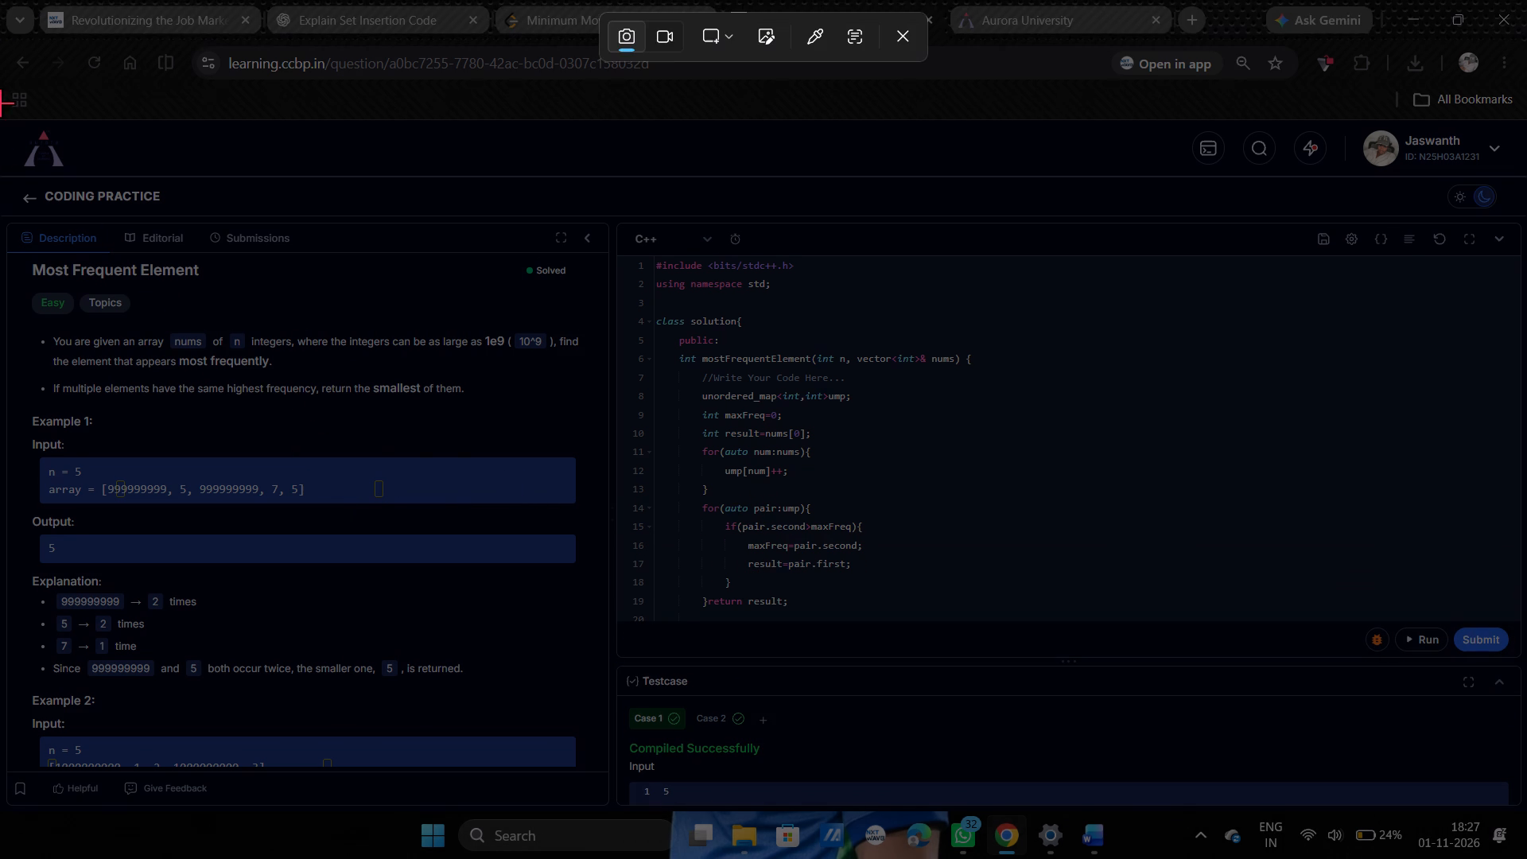
left_click_drag(0, 119, 1526, 828)
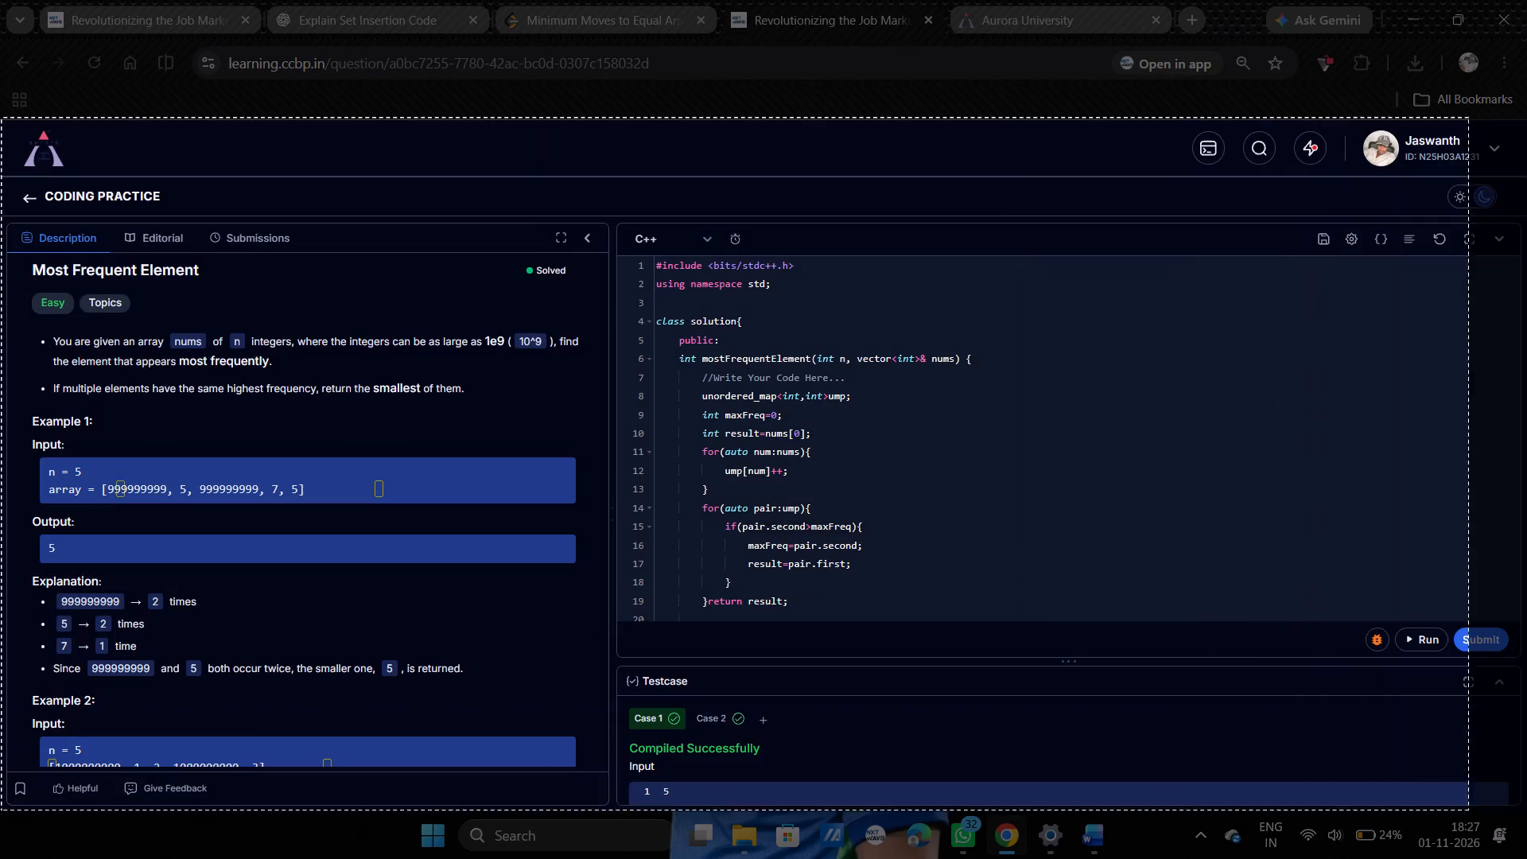
left_click_drag(1526, 828, 1526, 797)
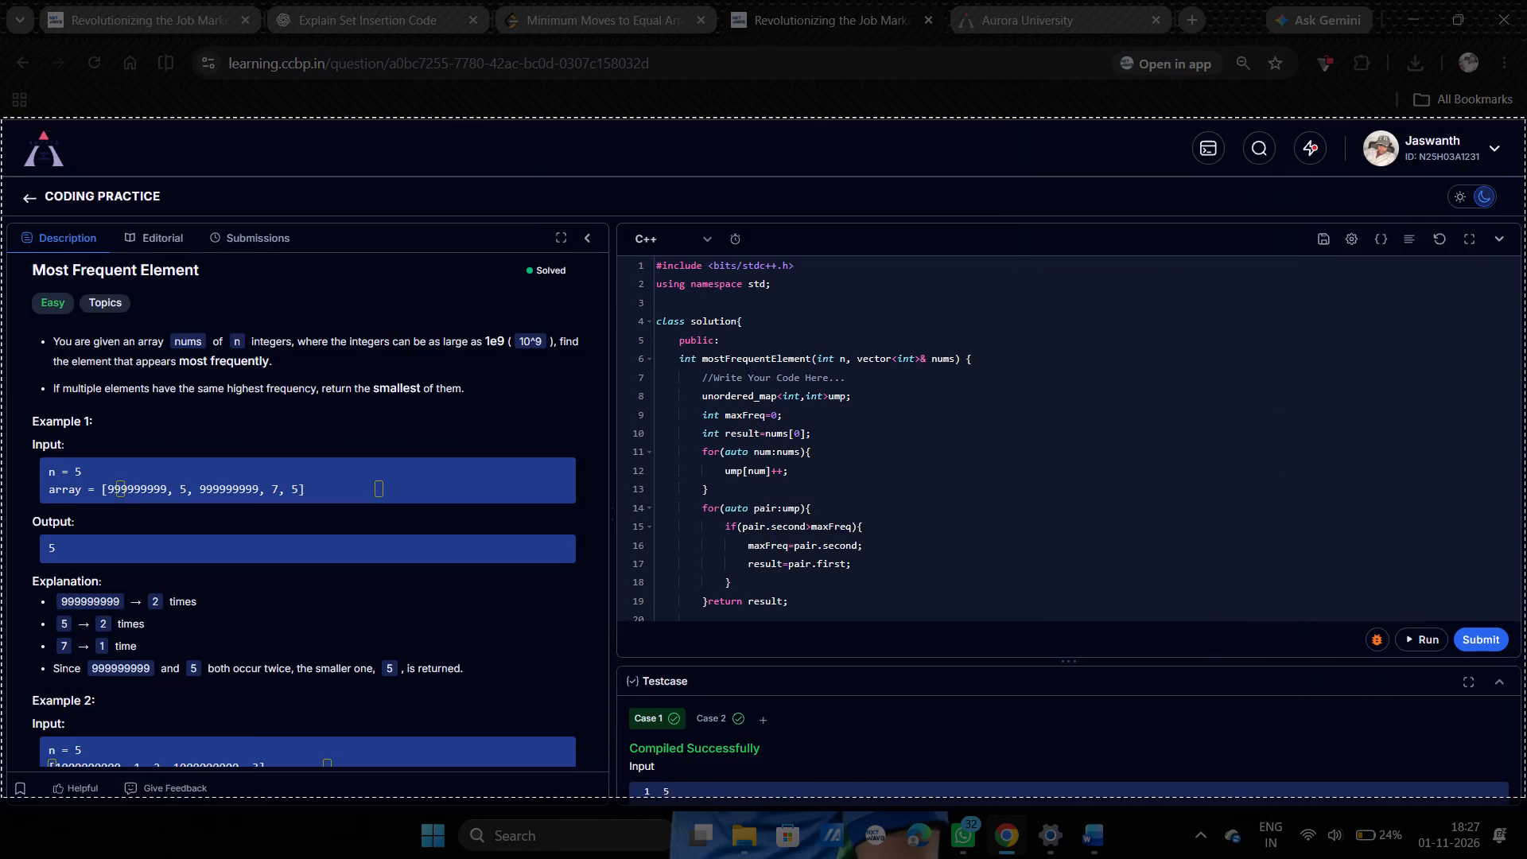
left_click_drag(1526, 797, 1521, 809)
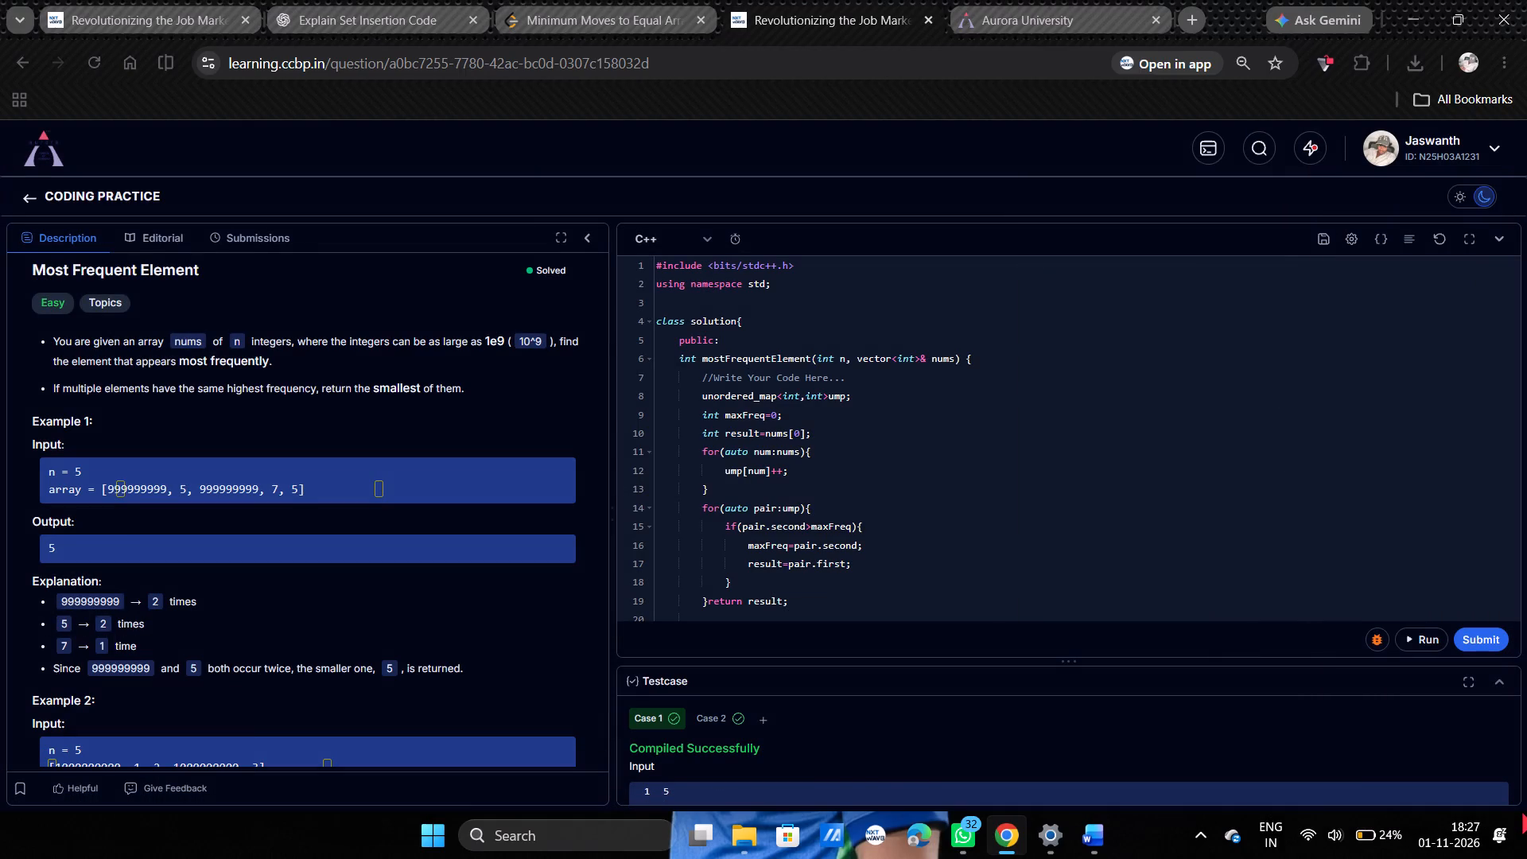
Switch to Word and paste the captured screenshot on the blank third page, adding two line breaks after it.
key("alt+Tab")
key("ctrl+v")
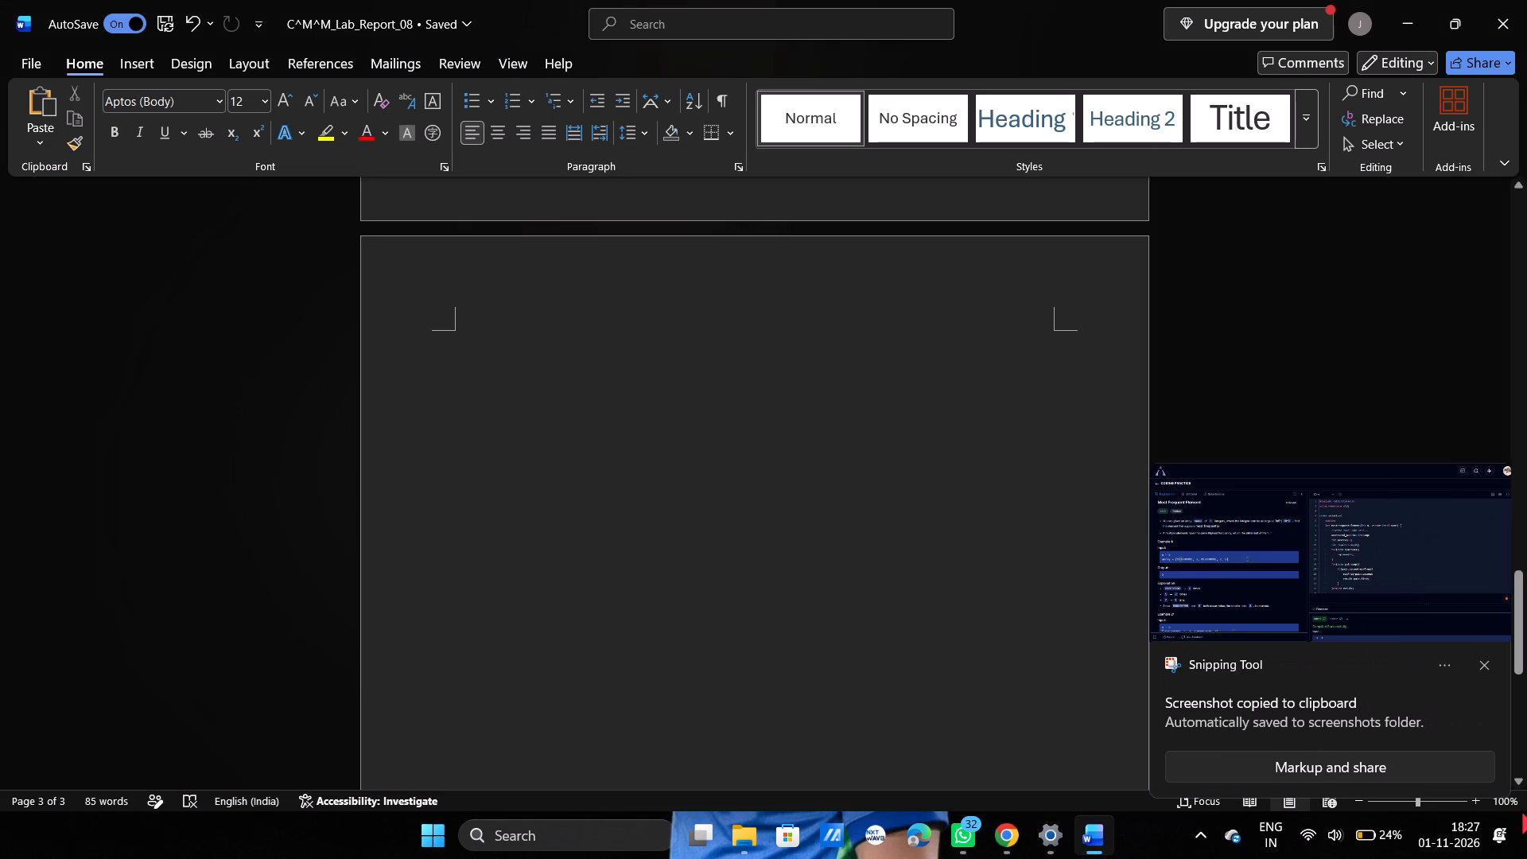
key("Return")
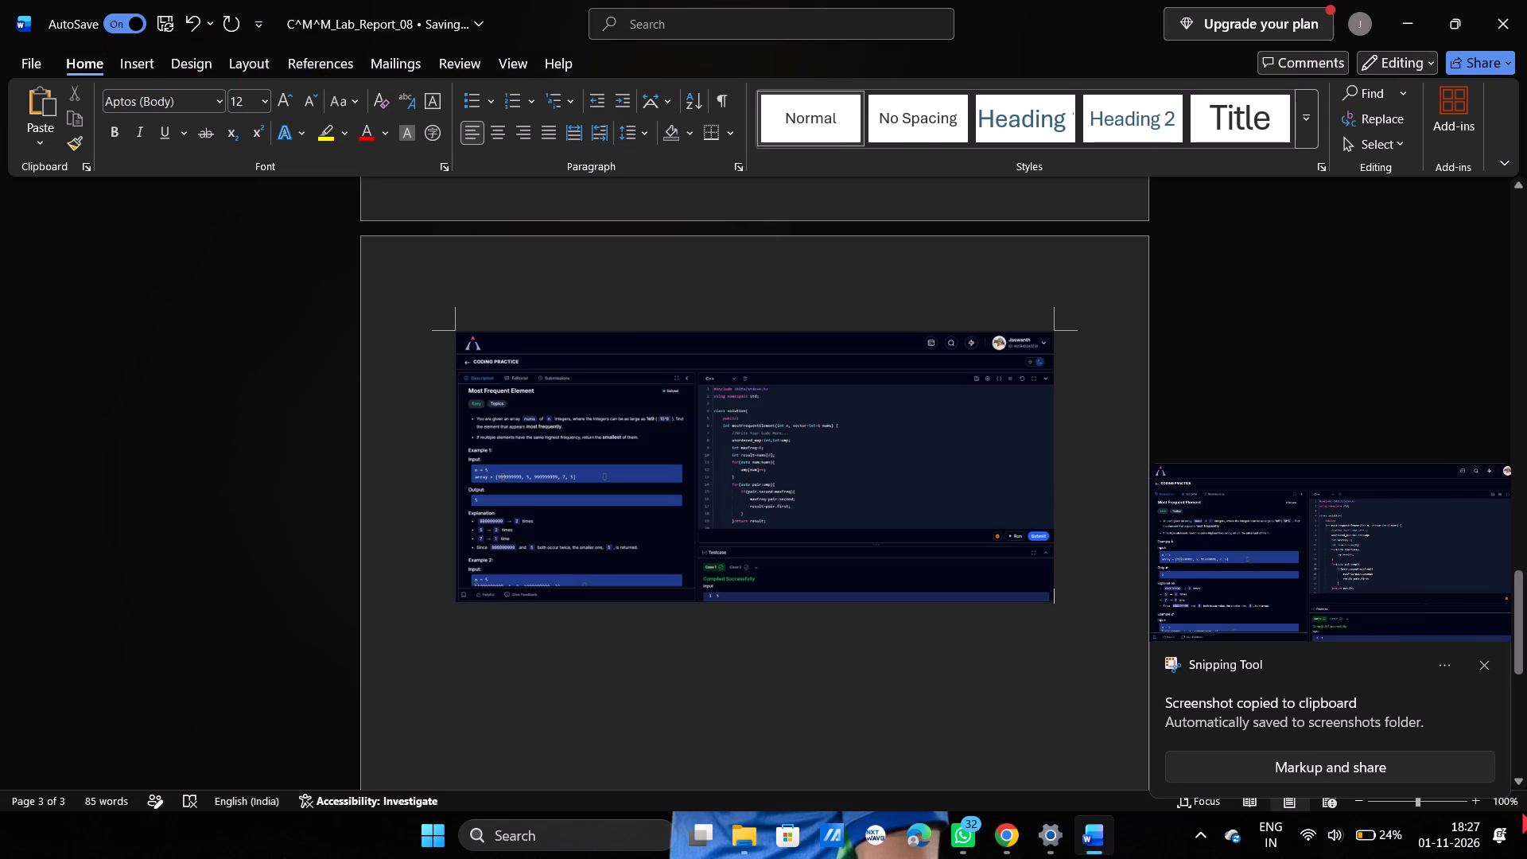
key("Return")
Switch to Chrome, show the Most Frequent Element submissions and capture a screenshot of the page beside the code.
key("alt+Tab")
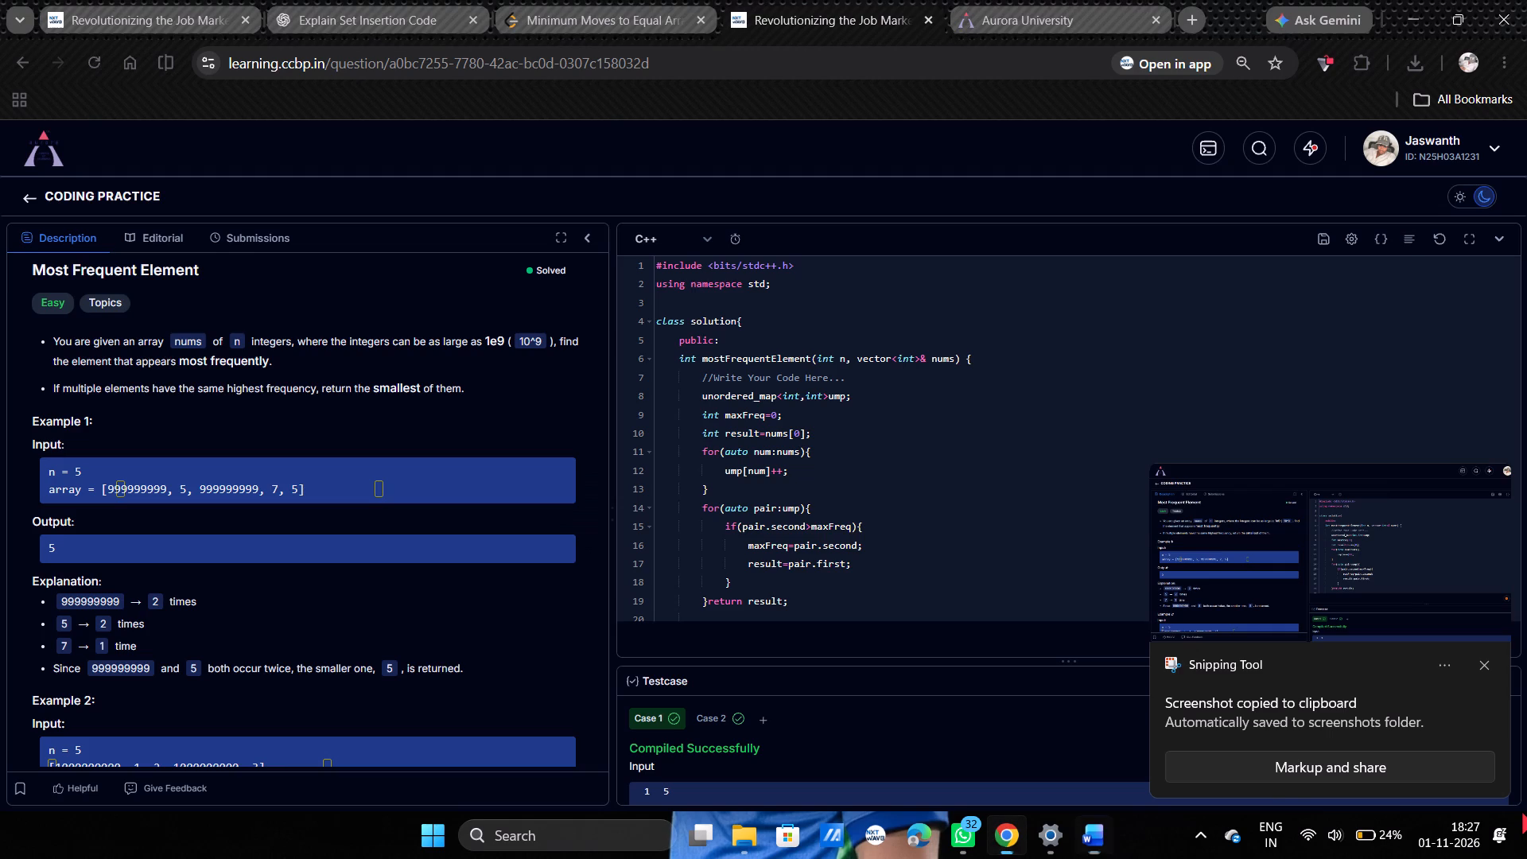
left_click(240, 230)
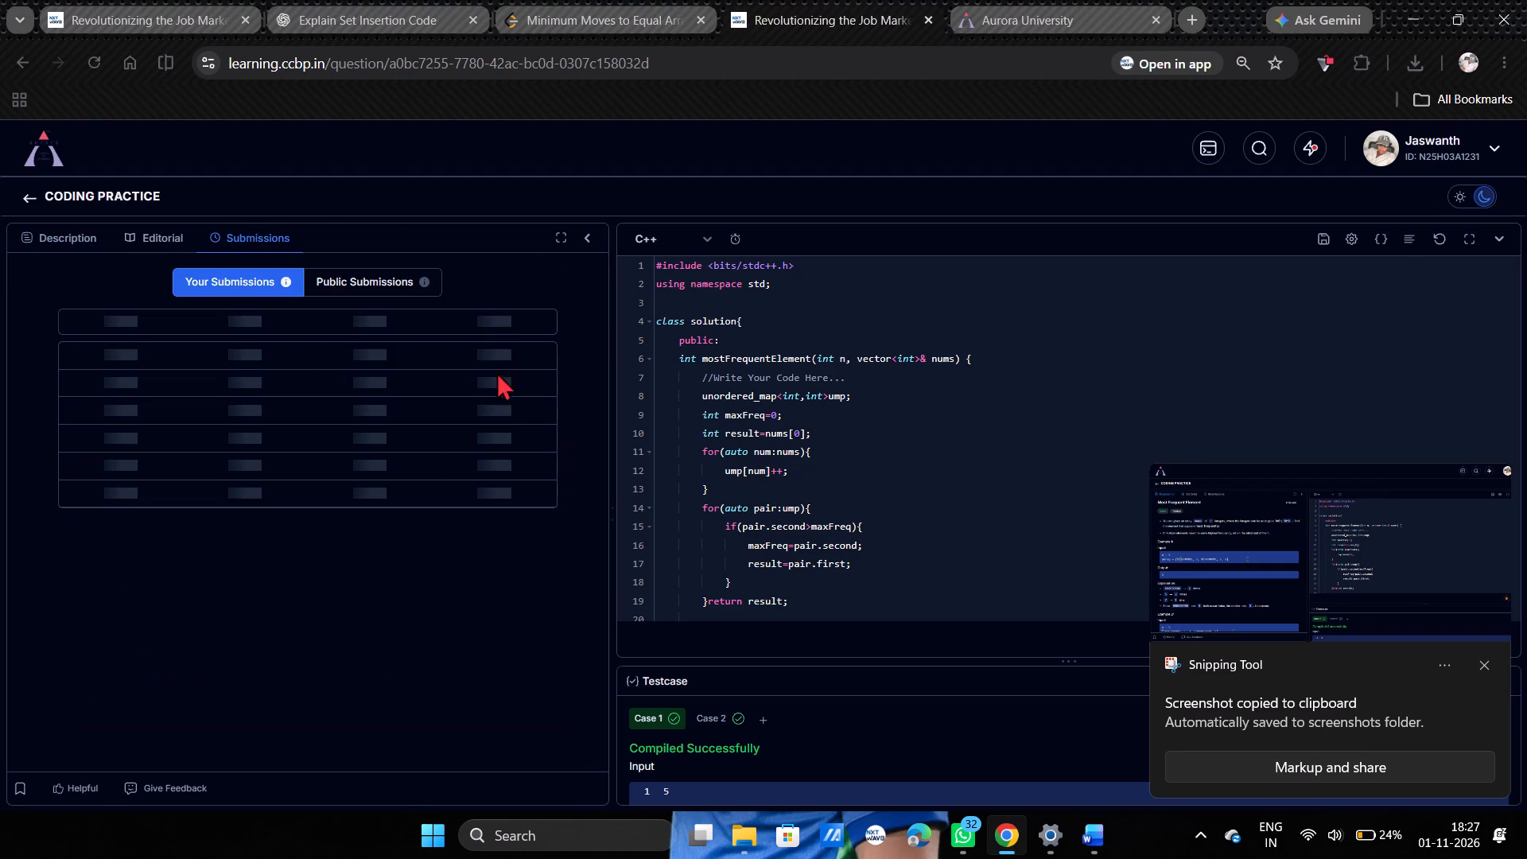
left_click(1483, 660)
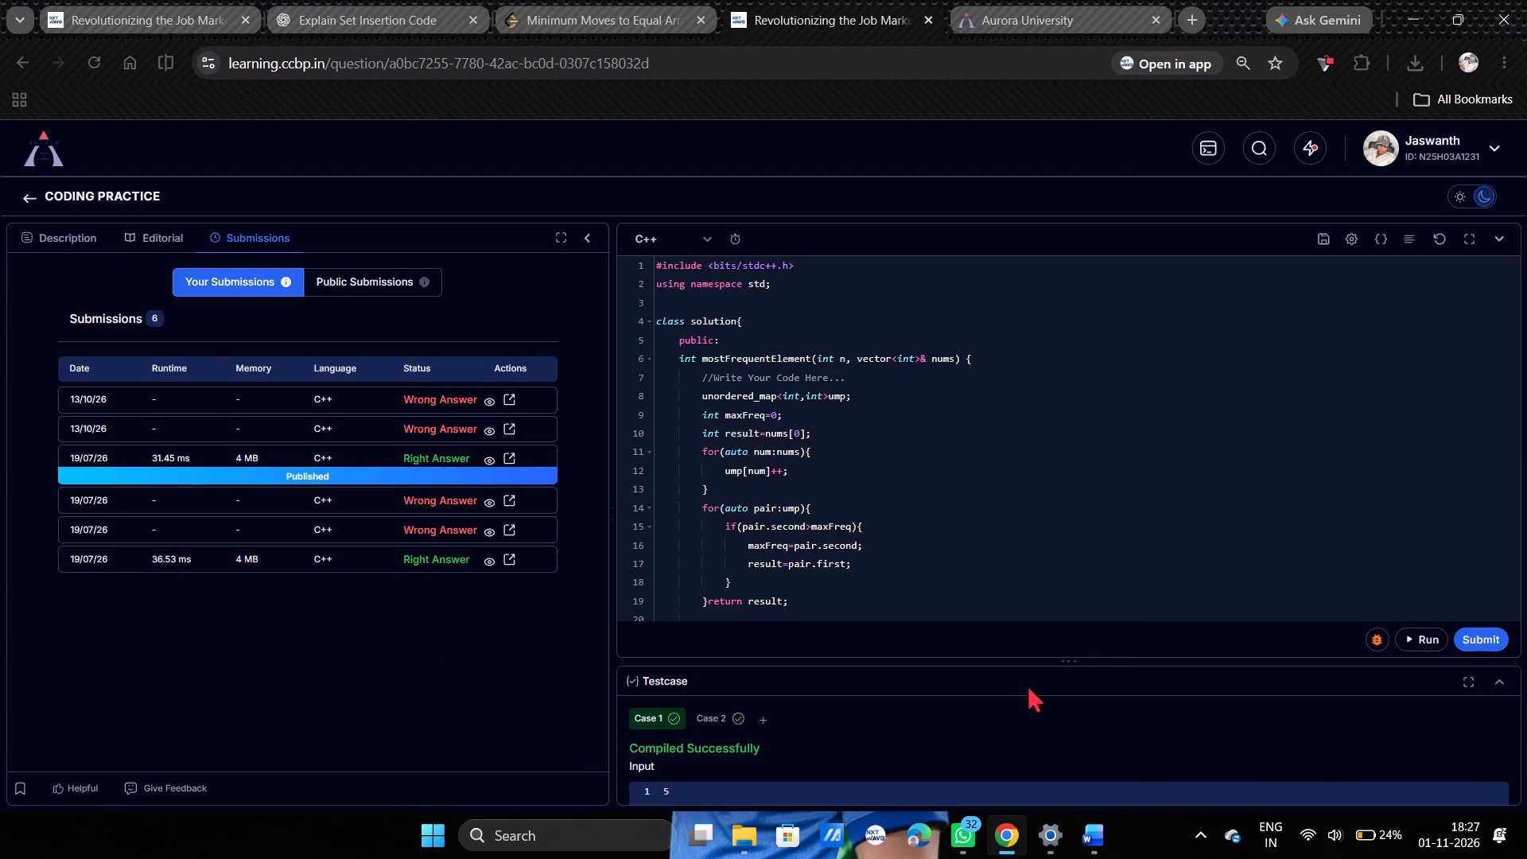
key("Print")
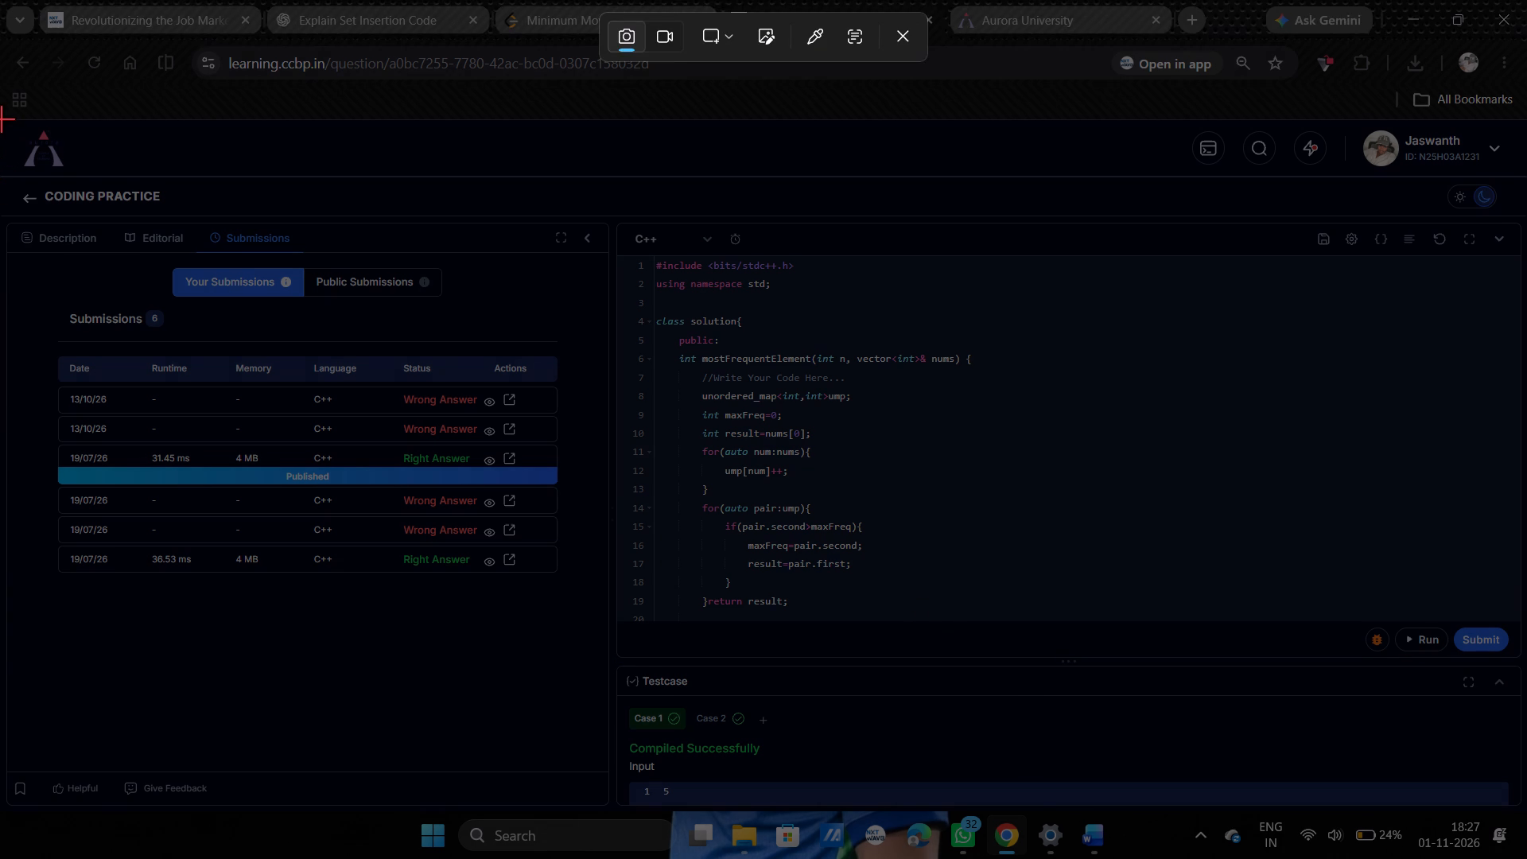
left_click_drag(1, 119, 1522, 807)
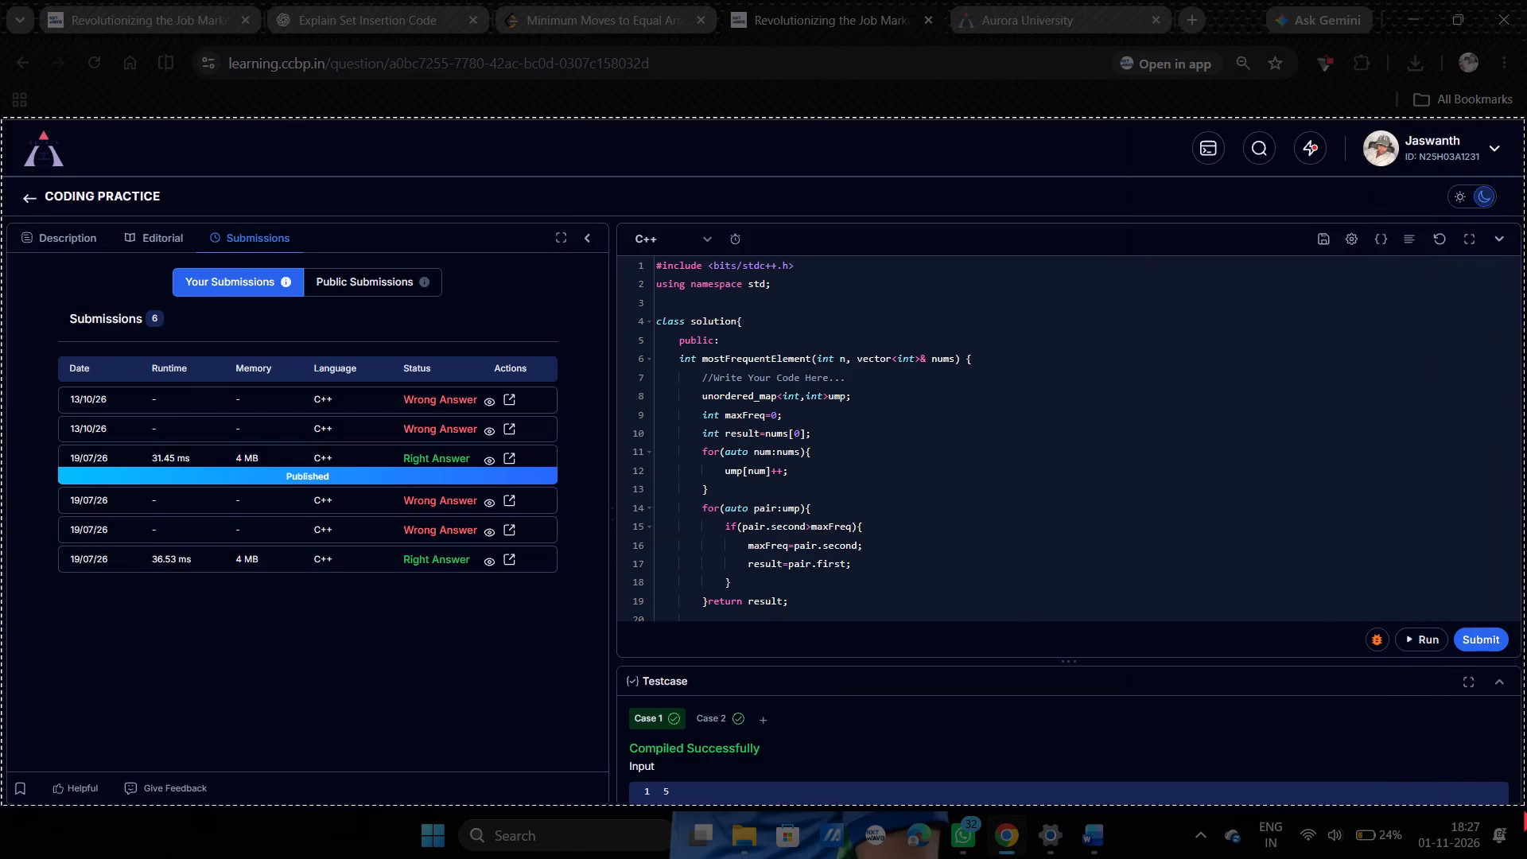
left_click_drag(1522, 807, 1526, 802)
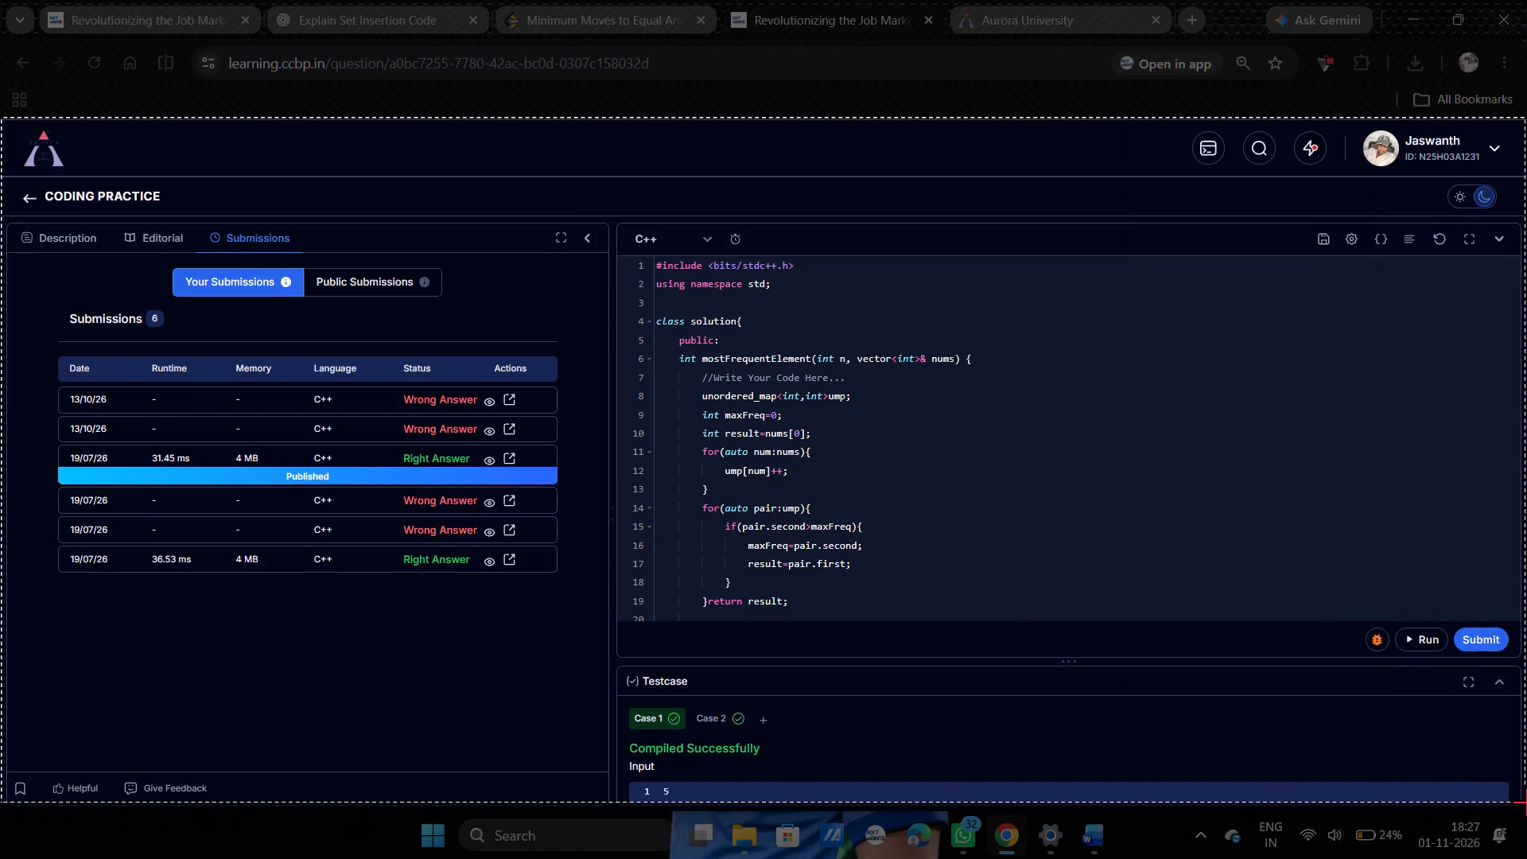
left_click_drag(1526, 802, 1519, 811)
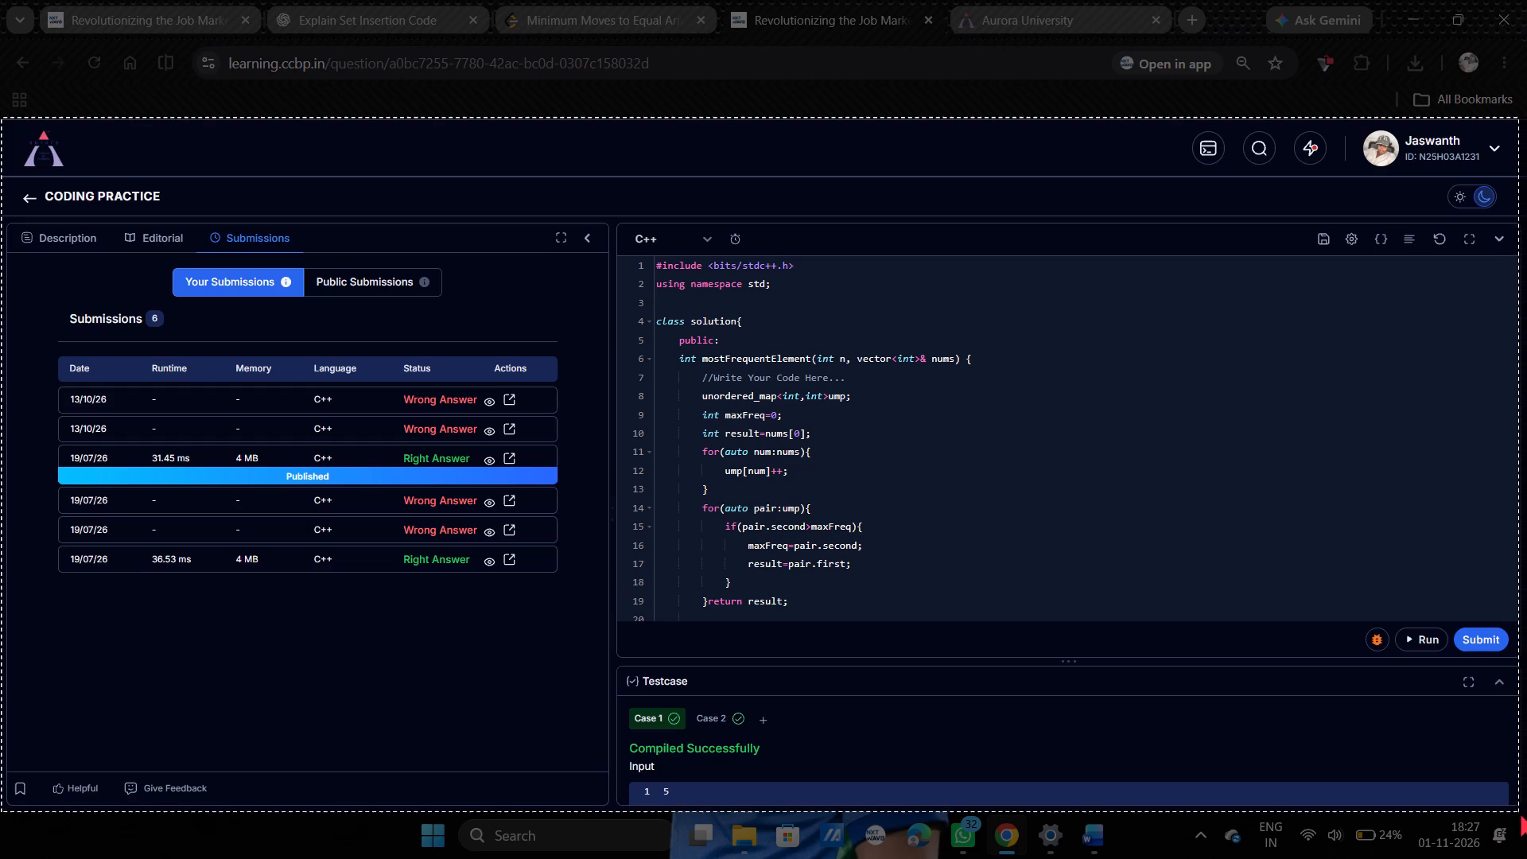
Finish capturing the submissions page, switch to Word and paste the screenshot below the Most Frequent Element description screenshot on the third page.
left_click_drag(1519, 811, 1521, 806)
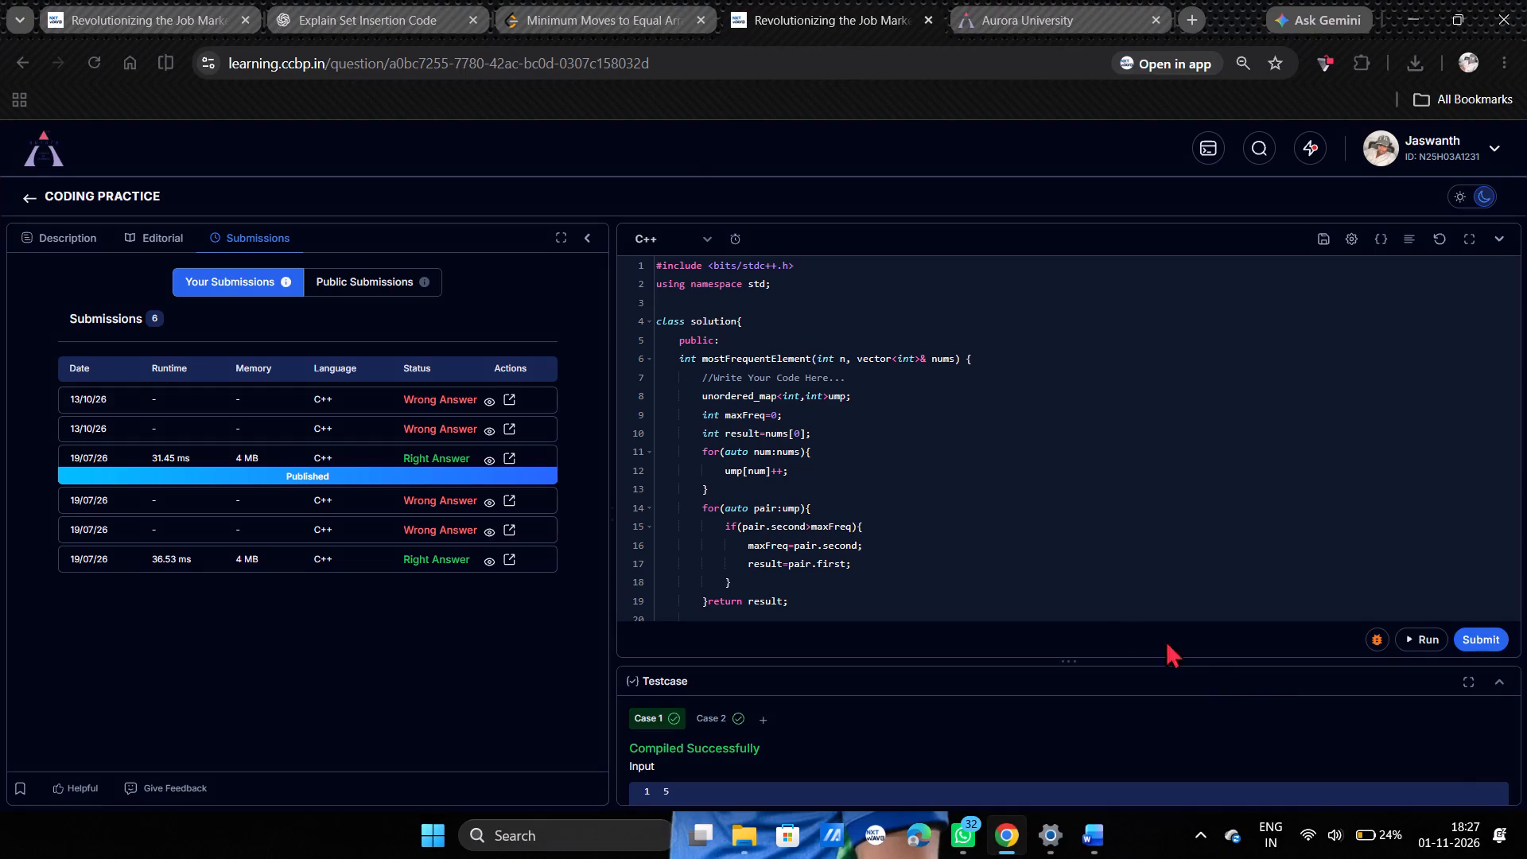
left_click(643, 0)
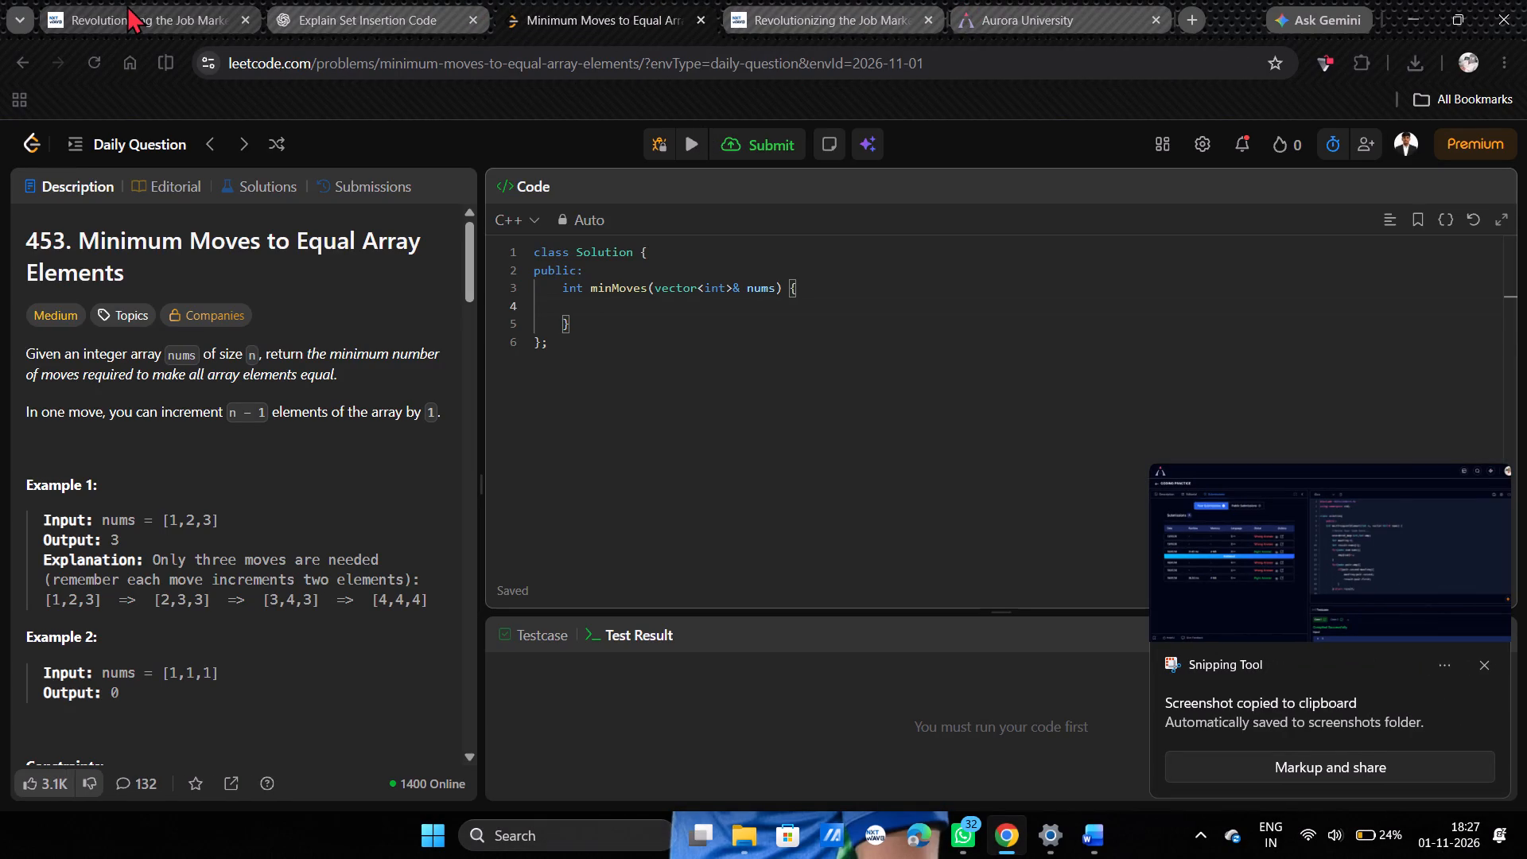
key("alt+Tab")
key("ctrl+v")
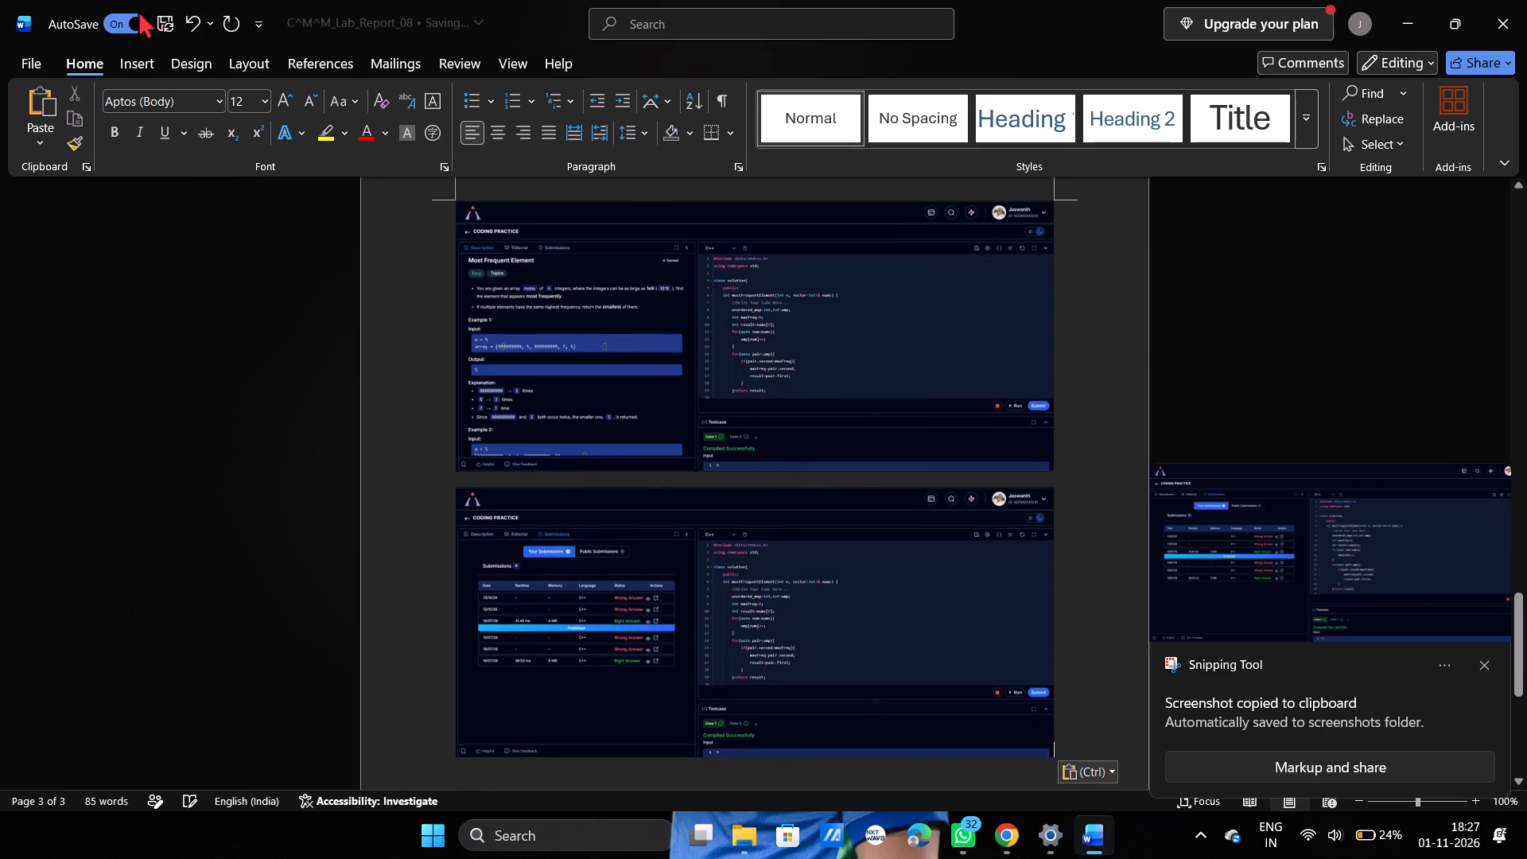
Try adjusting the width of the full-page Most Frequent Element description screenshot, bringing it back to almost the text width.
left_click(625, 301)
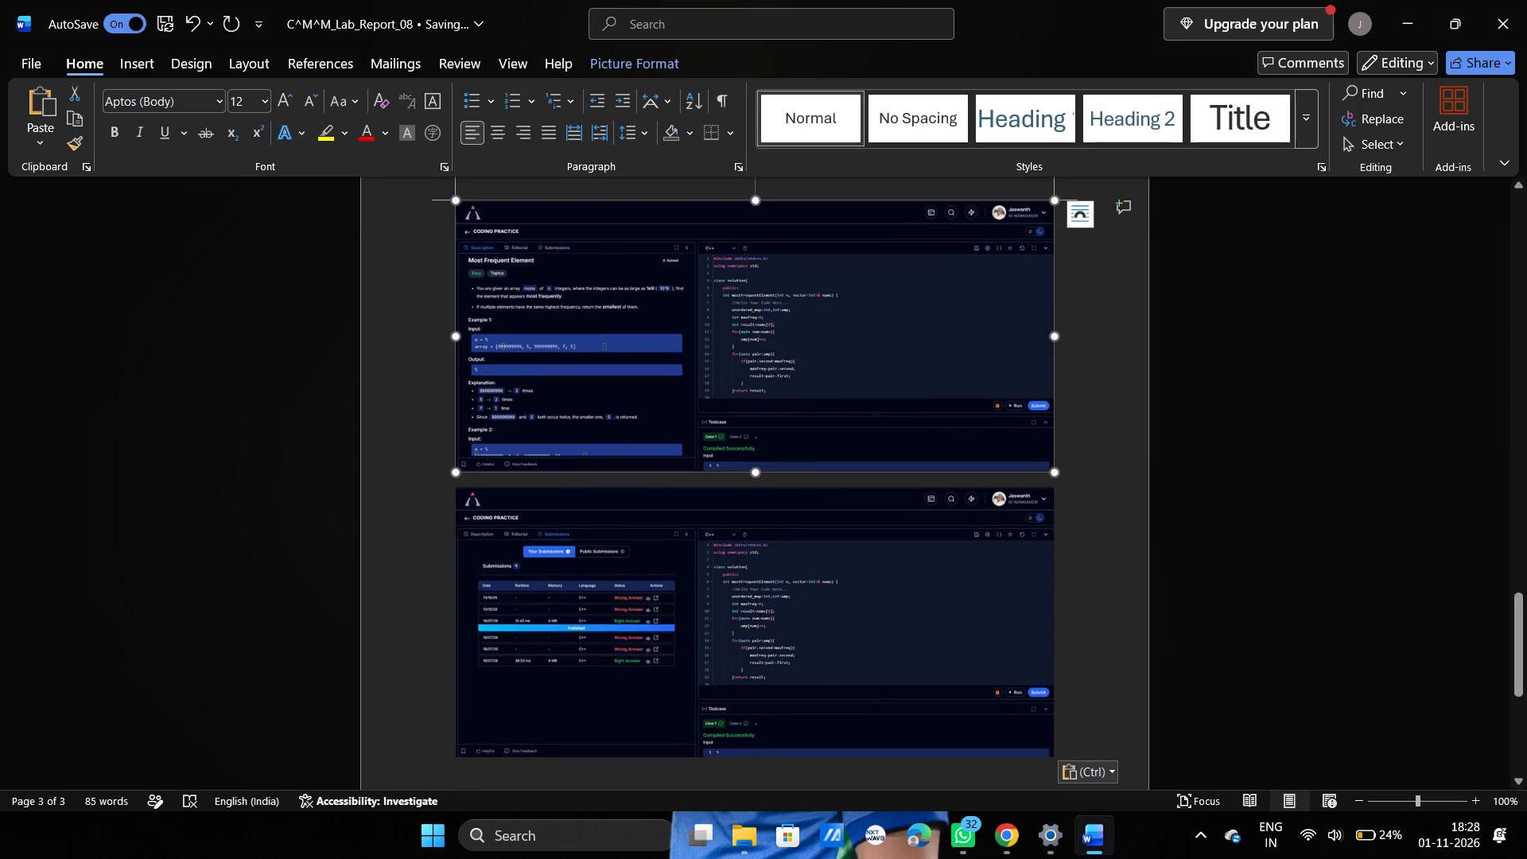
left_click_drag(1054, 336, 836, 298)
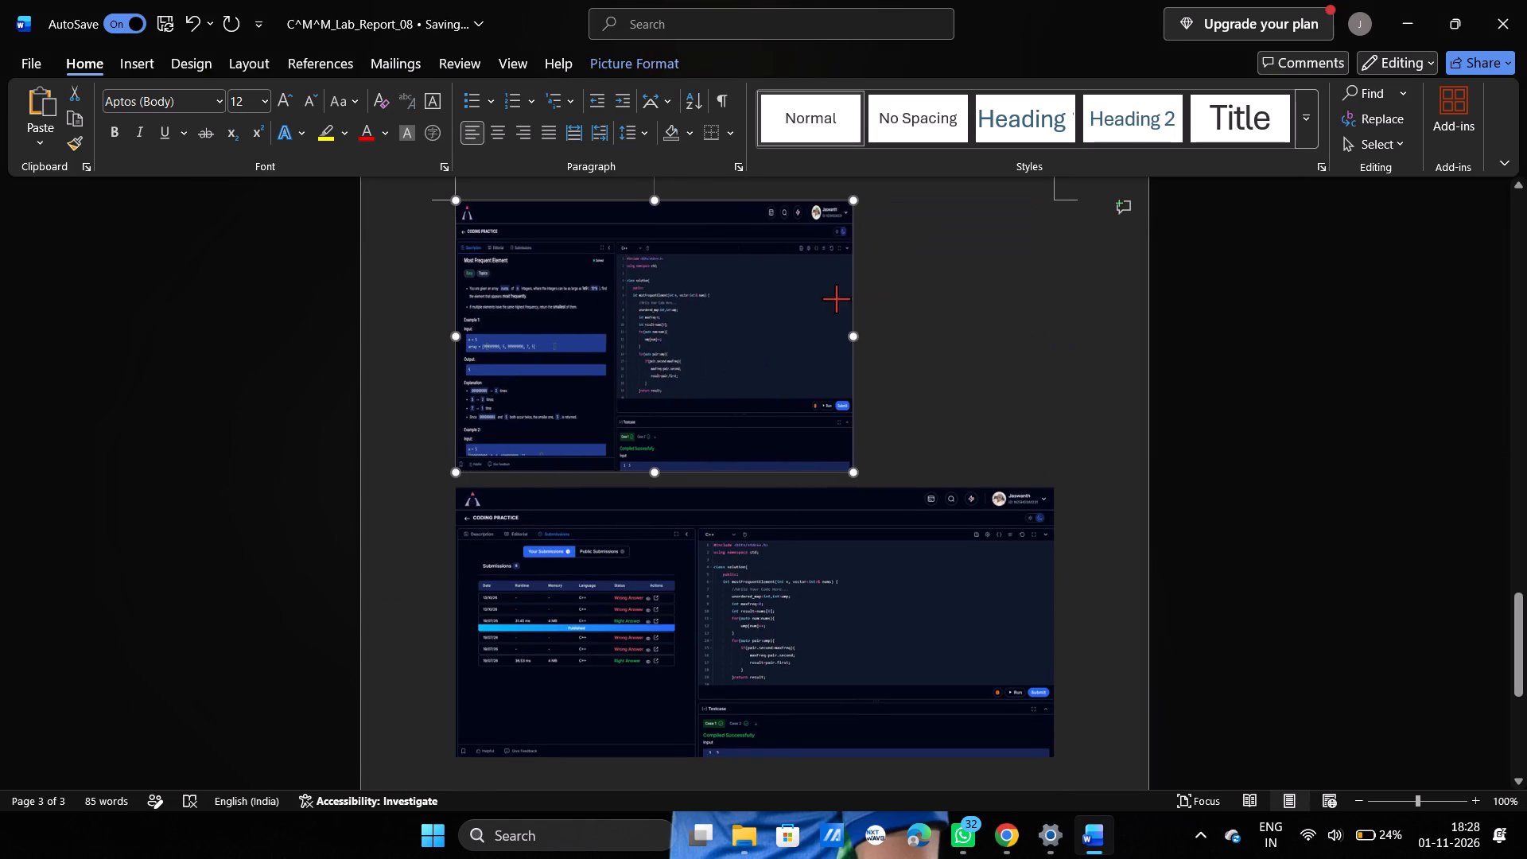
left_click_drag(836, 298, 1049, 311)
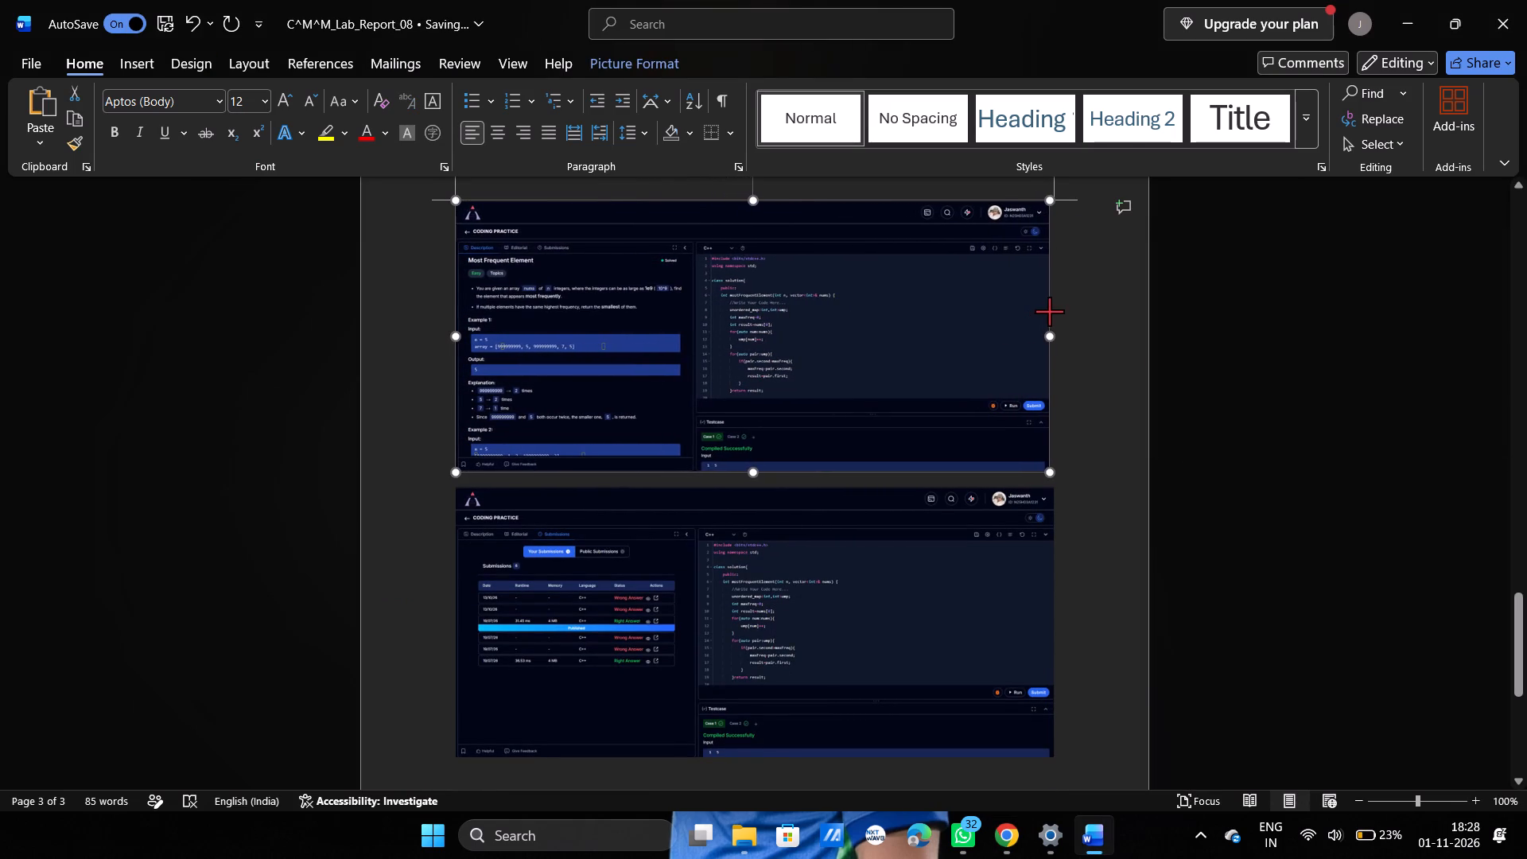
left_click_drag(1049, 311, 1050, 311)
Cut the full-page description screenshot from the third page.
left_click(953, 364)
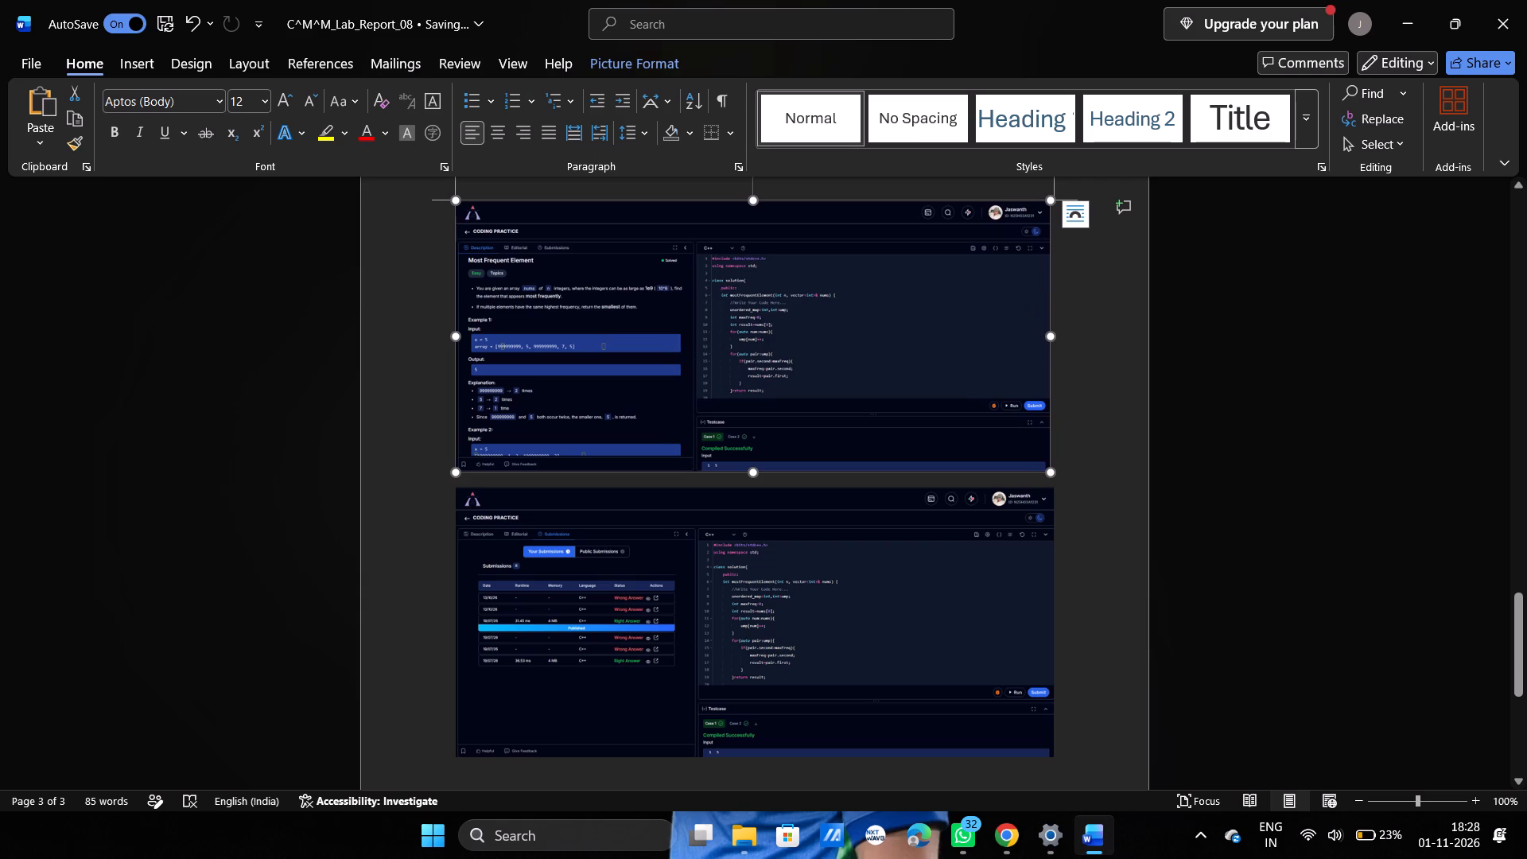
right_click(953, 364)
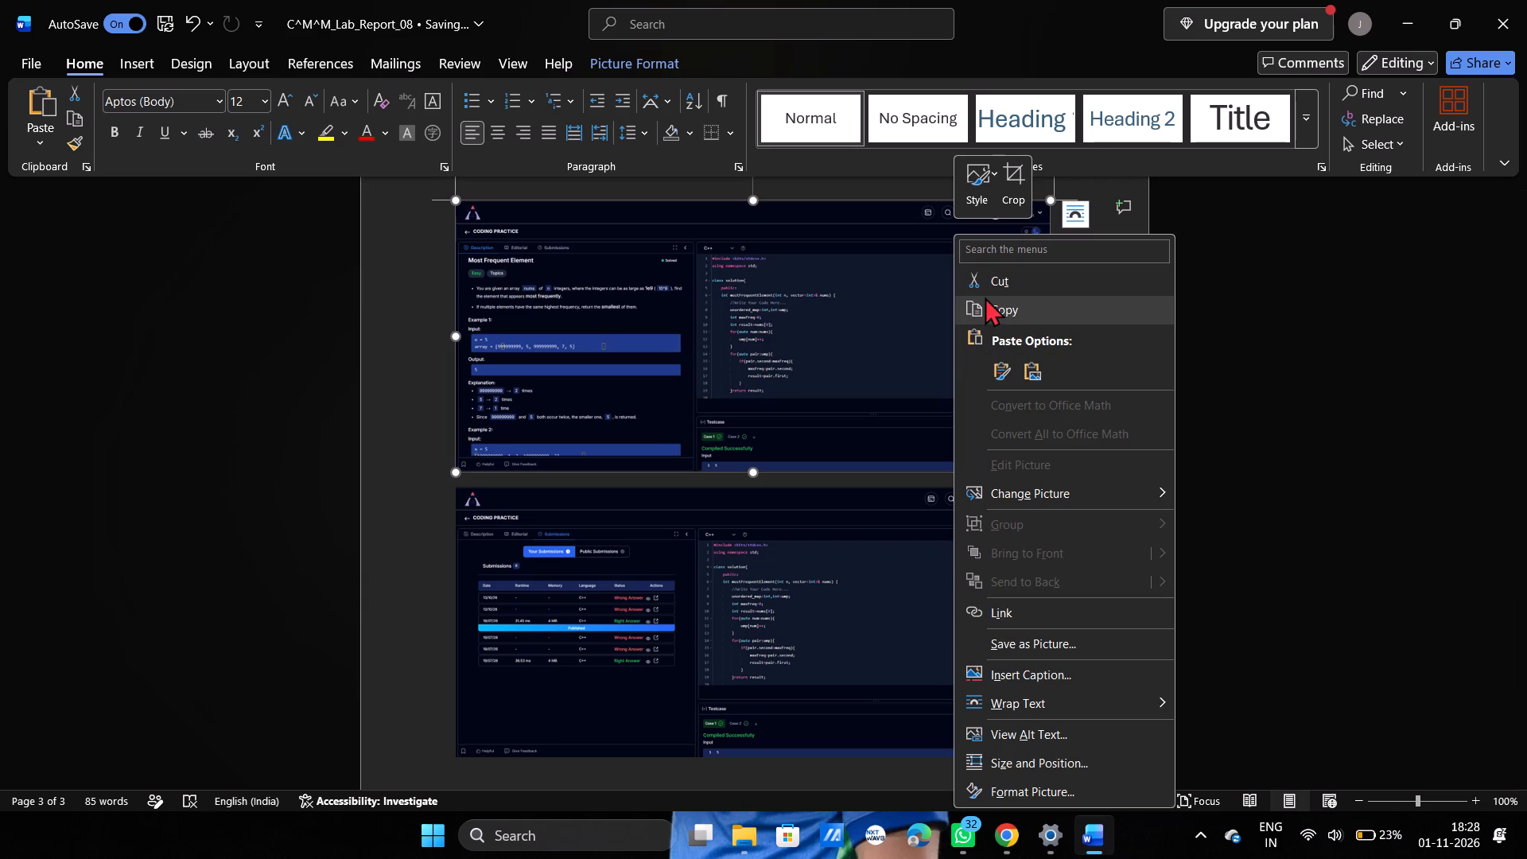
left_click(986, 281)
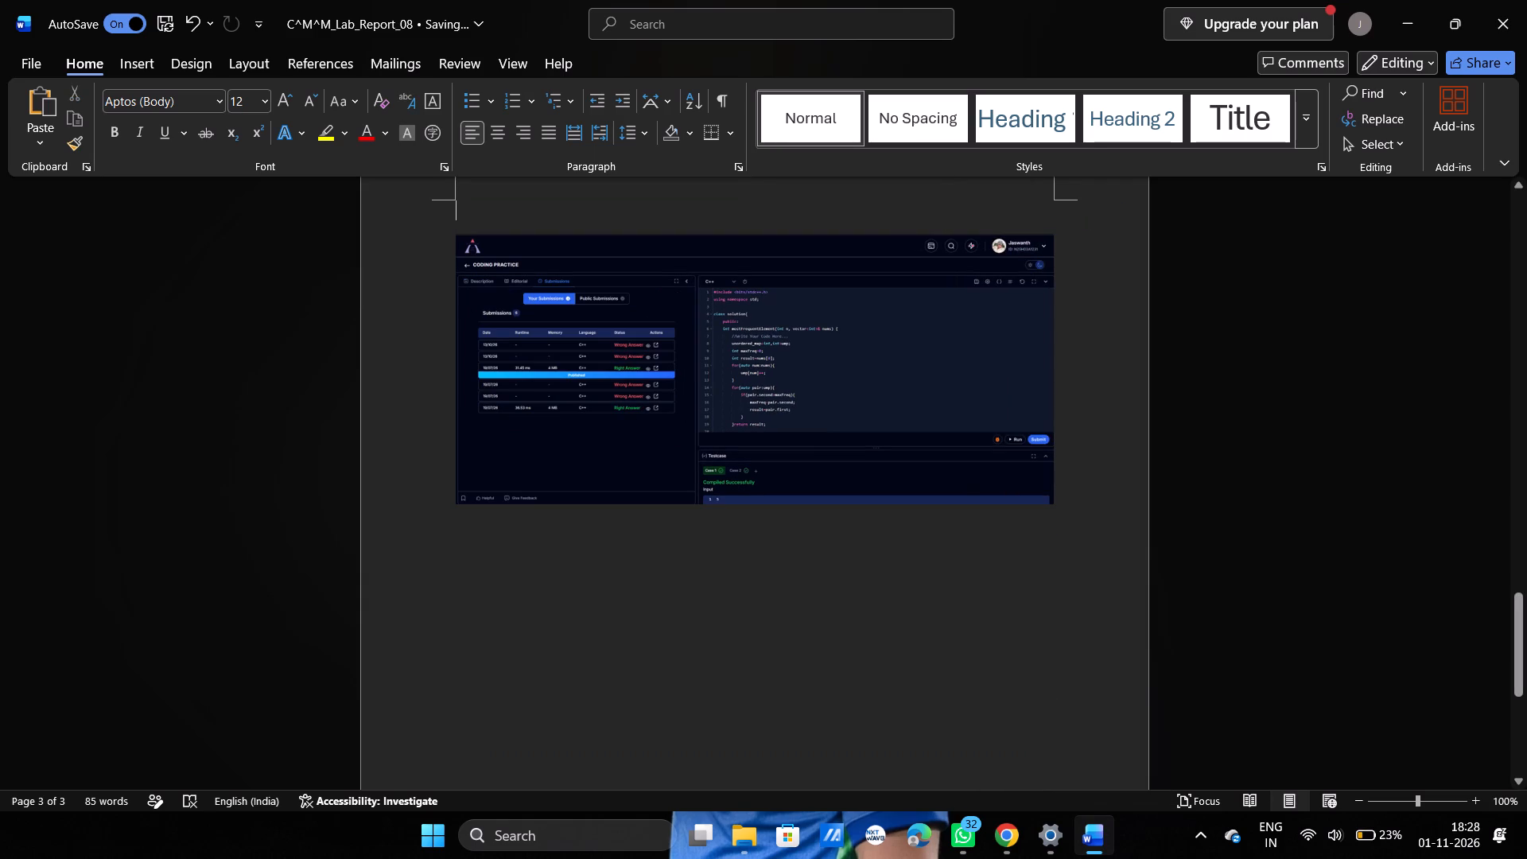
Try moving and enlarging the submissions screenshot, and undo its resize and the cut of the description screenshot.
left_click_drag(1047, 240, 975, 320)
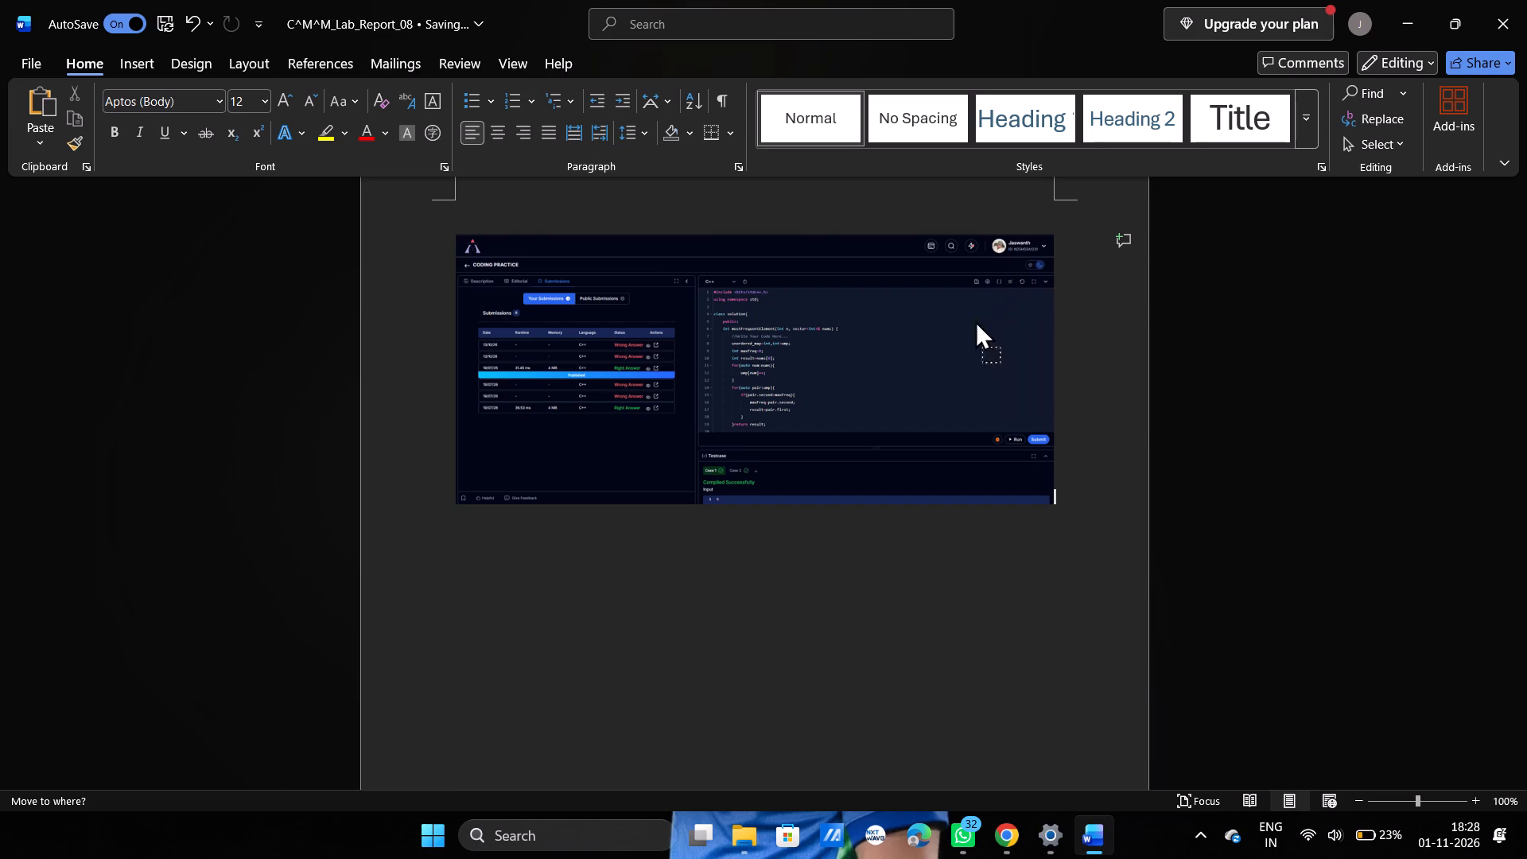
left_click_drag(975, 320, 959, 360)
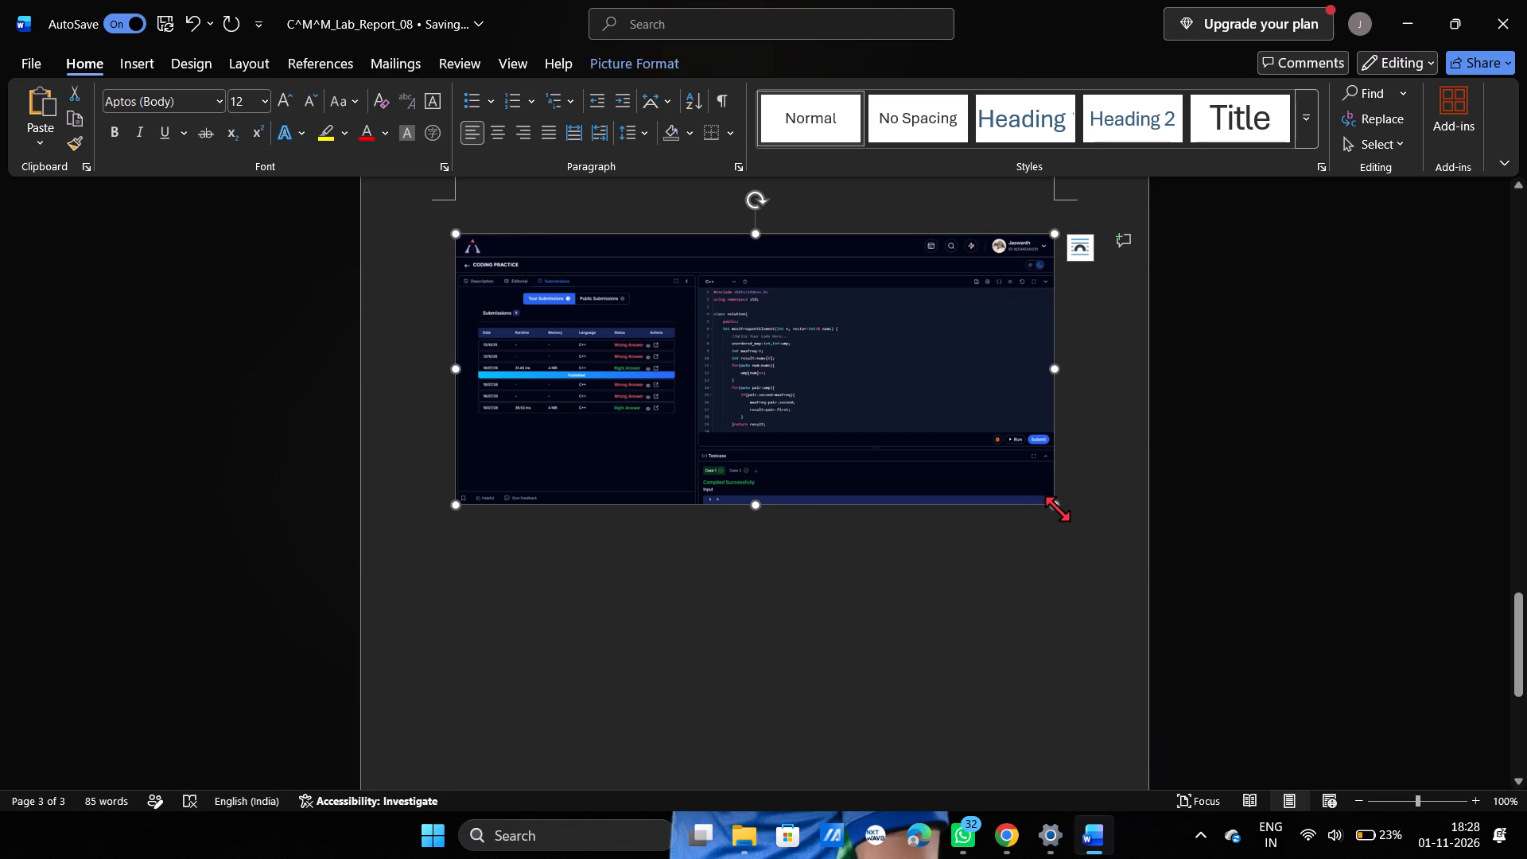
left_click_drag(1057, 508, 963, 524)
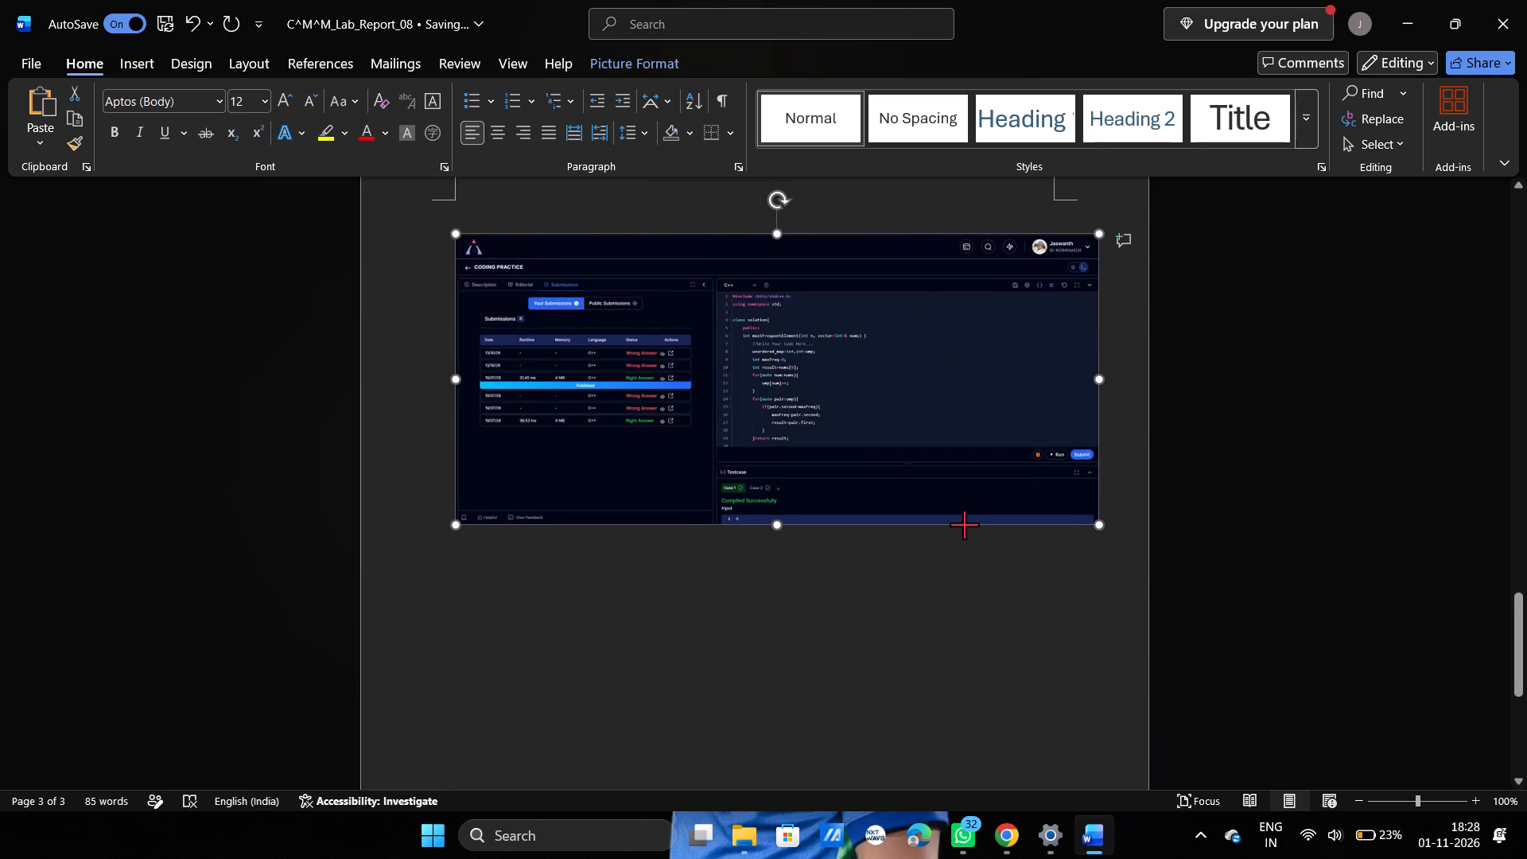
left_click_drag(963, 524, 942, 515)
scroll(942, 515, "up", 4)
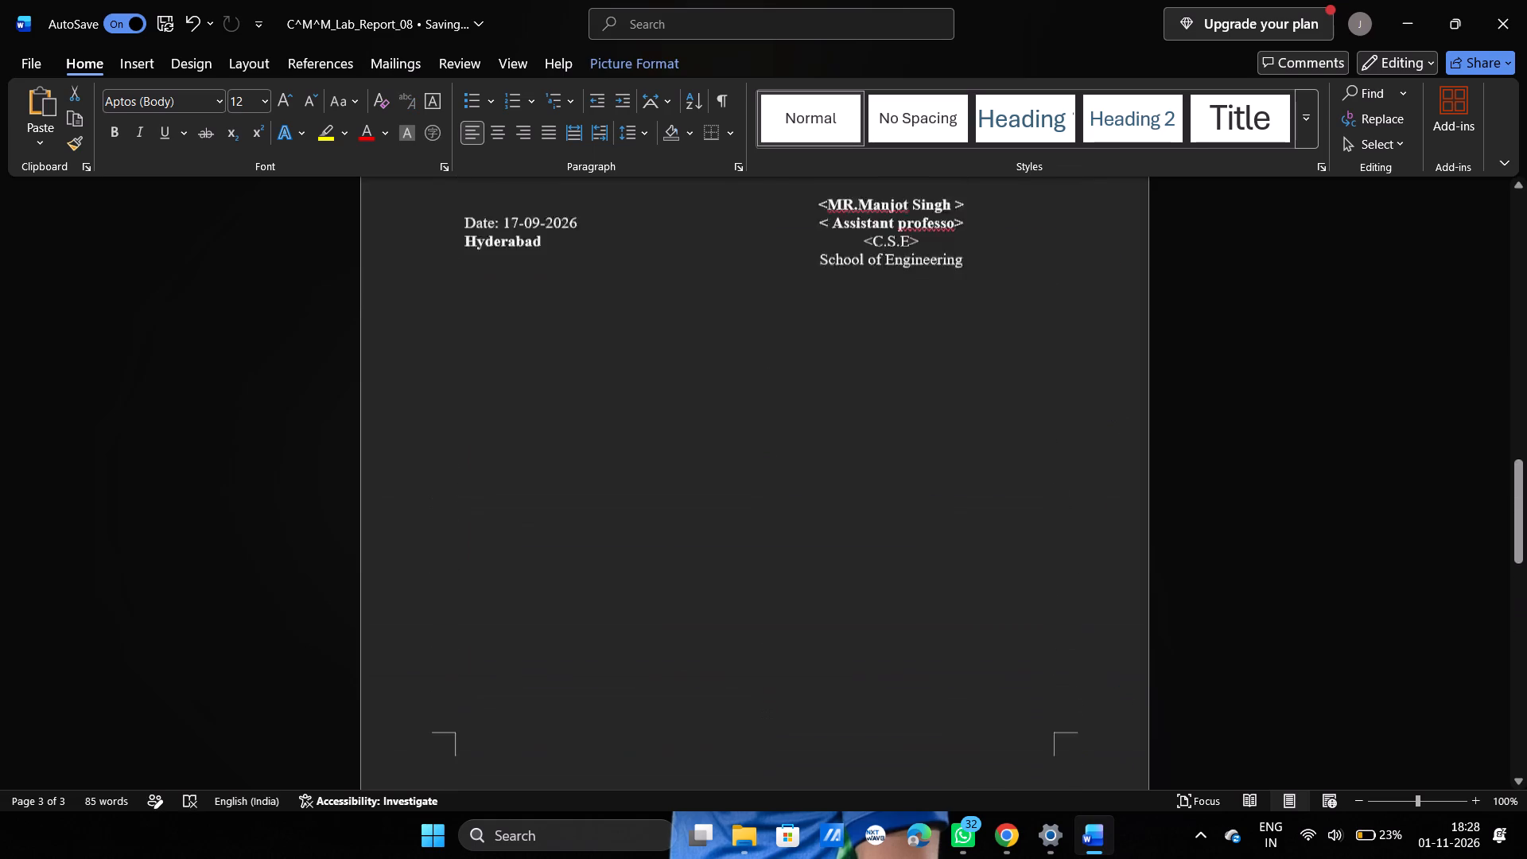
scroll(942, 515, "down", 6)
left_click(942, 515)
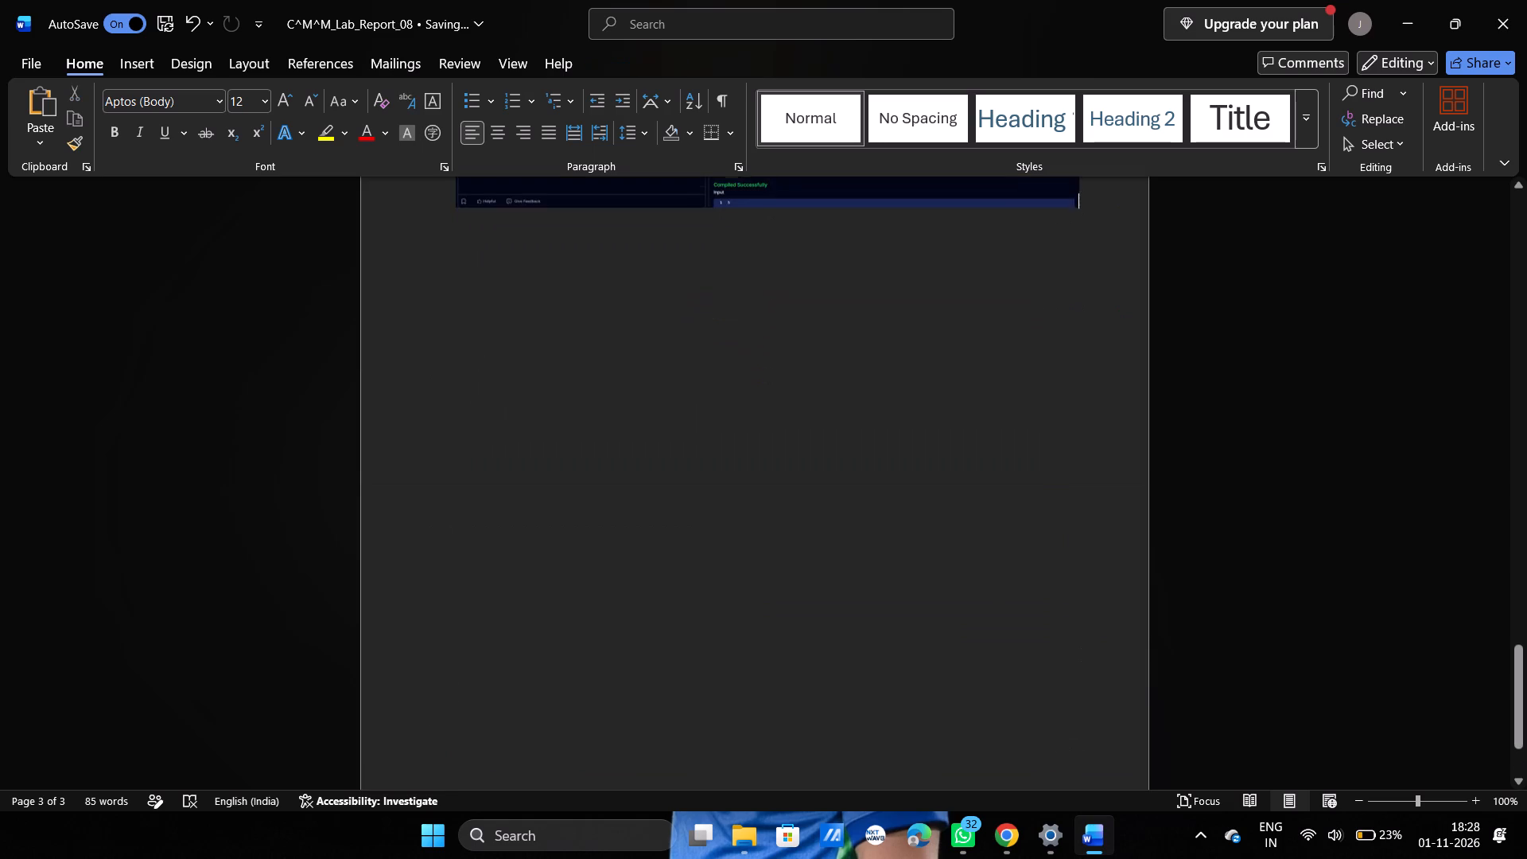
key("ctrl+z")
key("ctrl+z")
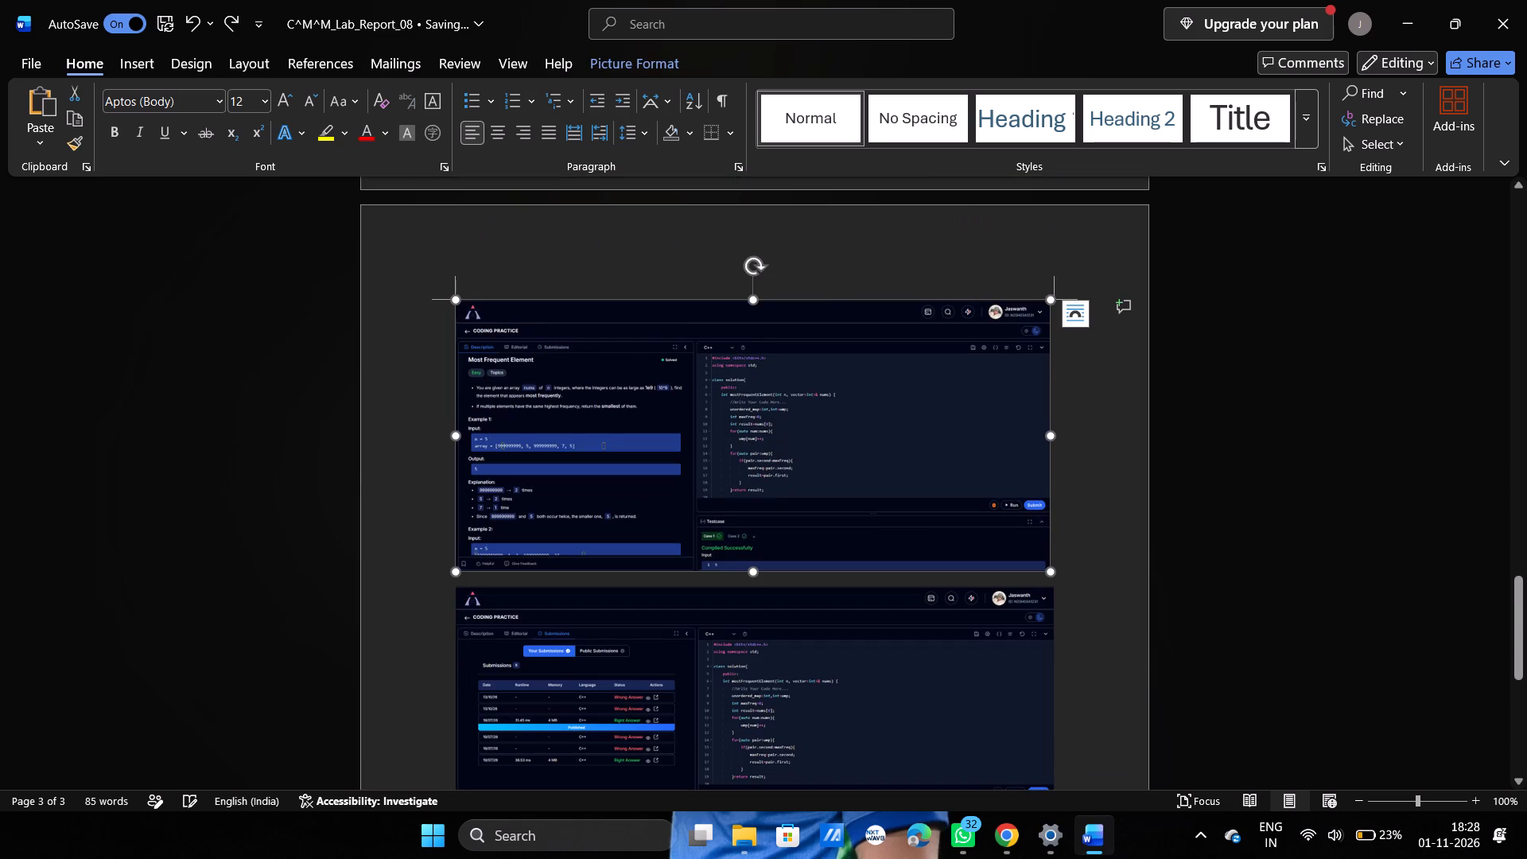
Cut the full-page Most Frequent Element description screenshot from the third page.
left_click(880, 492)
right_click(929, 448)
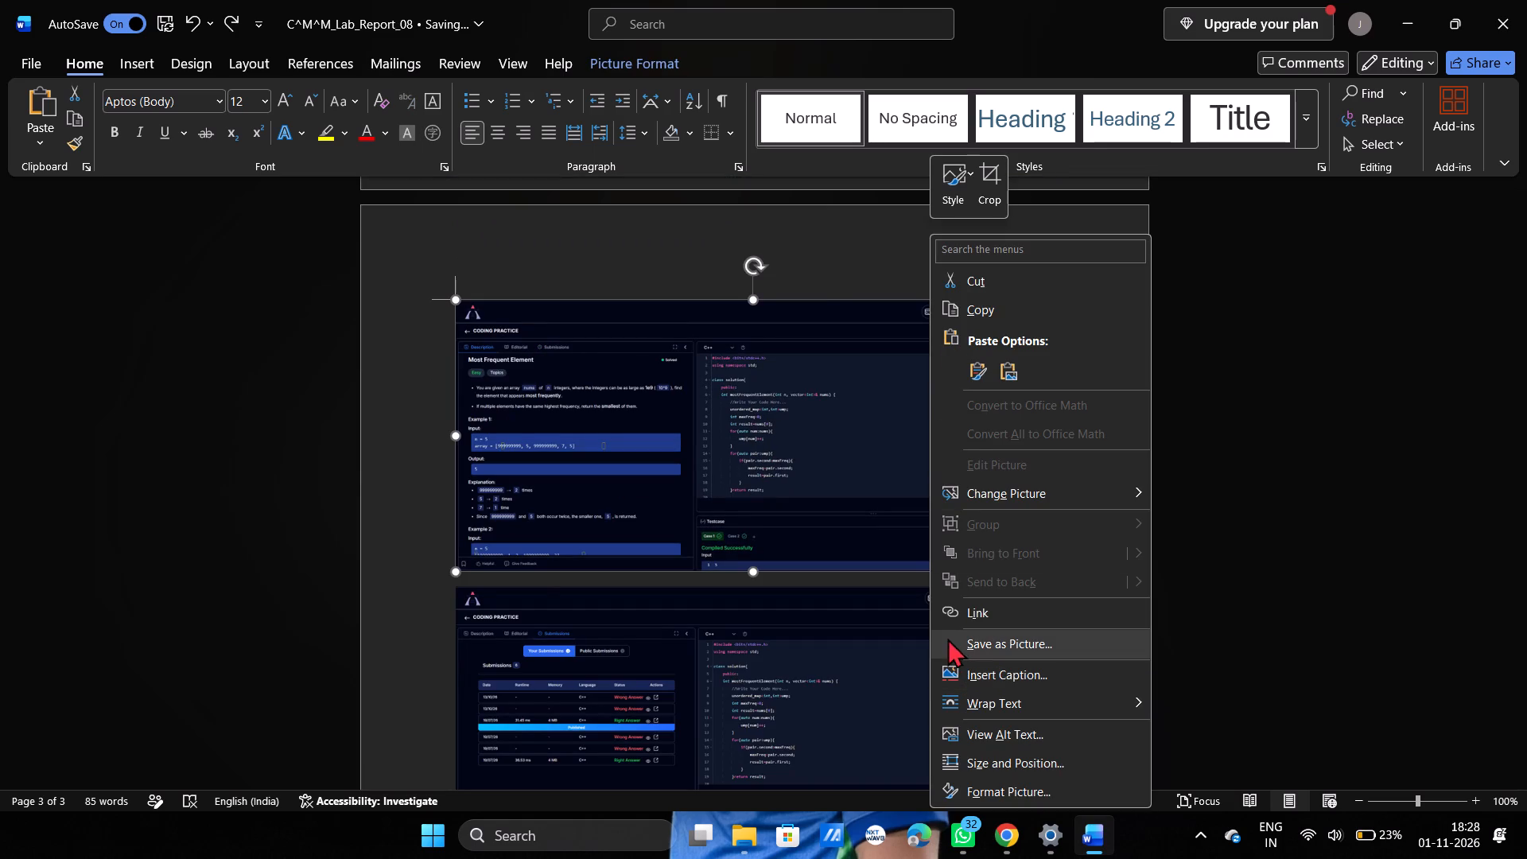
left_click(951, 281)
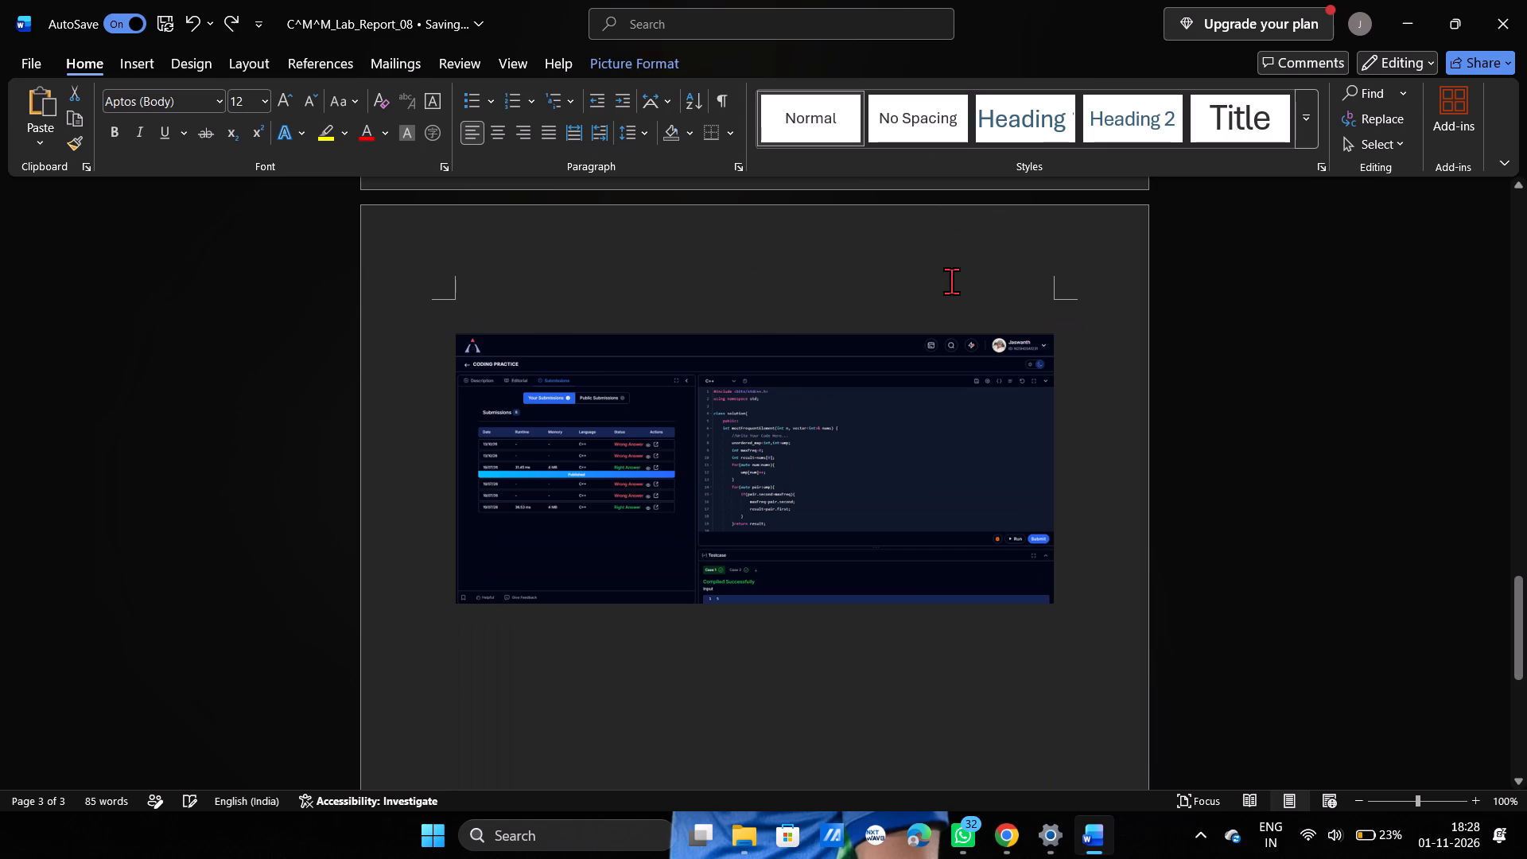
Add a line break in the empty line above the submissions screenshot on the third page.
scroll(949, 437, "up", 3)
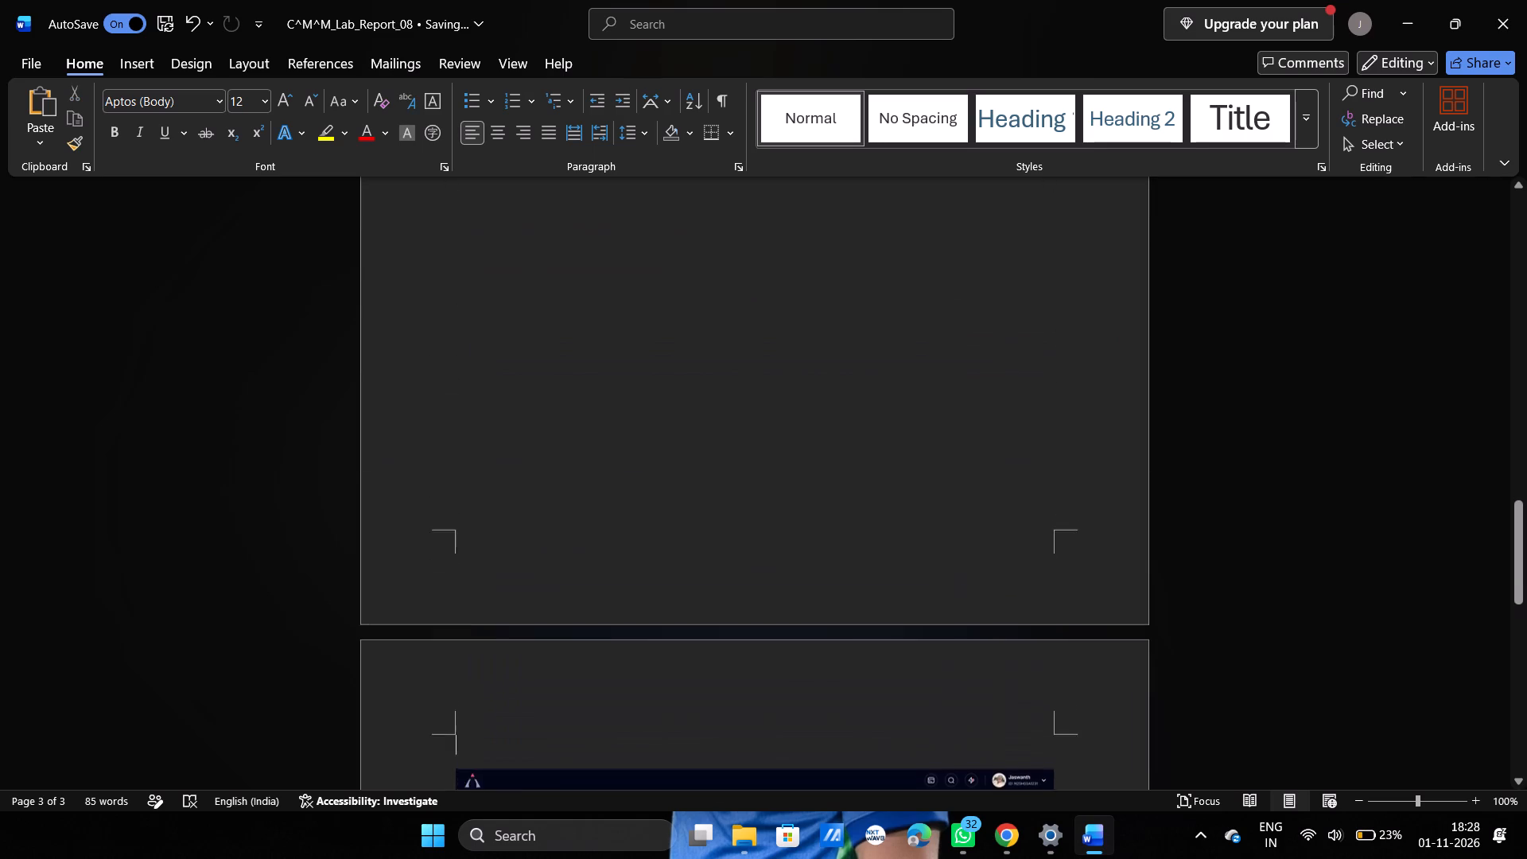
scroll(949, 437, "up", 1)
scroll(949, 437, "down", 9)
scroll(949, 437, "up", 4)
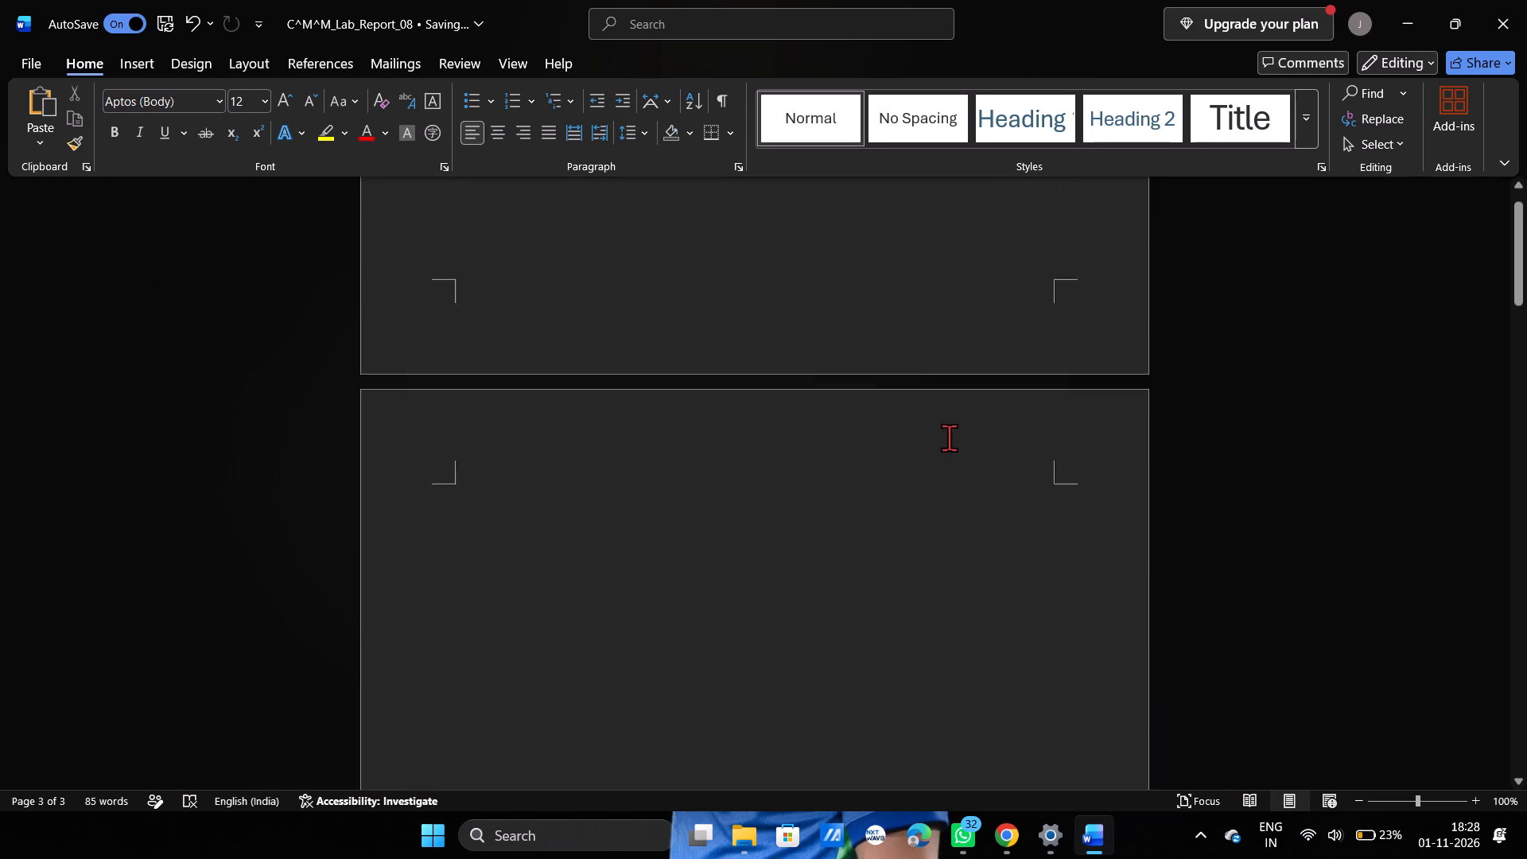
scroll(949, 437, "up", 5)
scroll(949, 437, "down", 11)
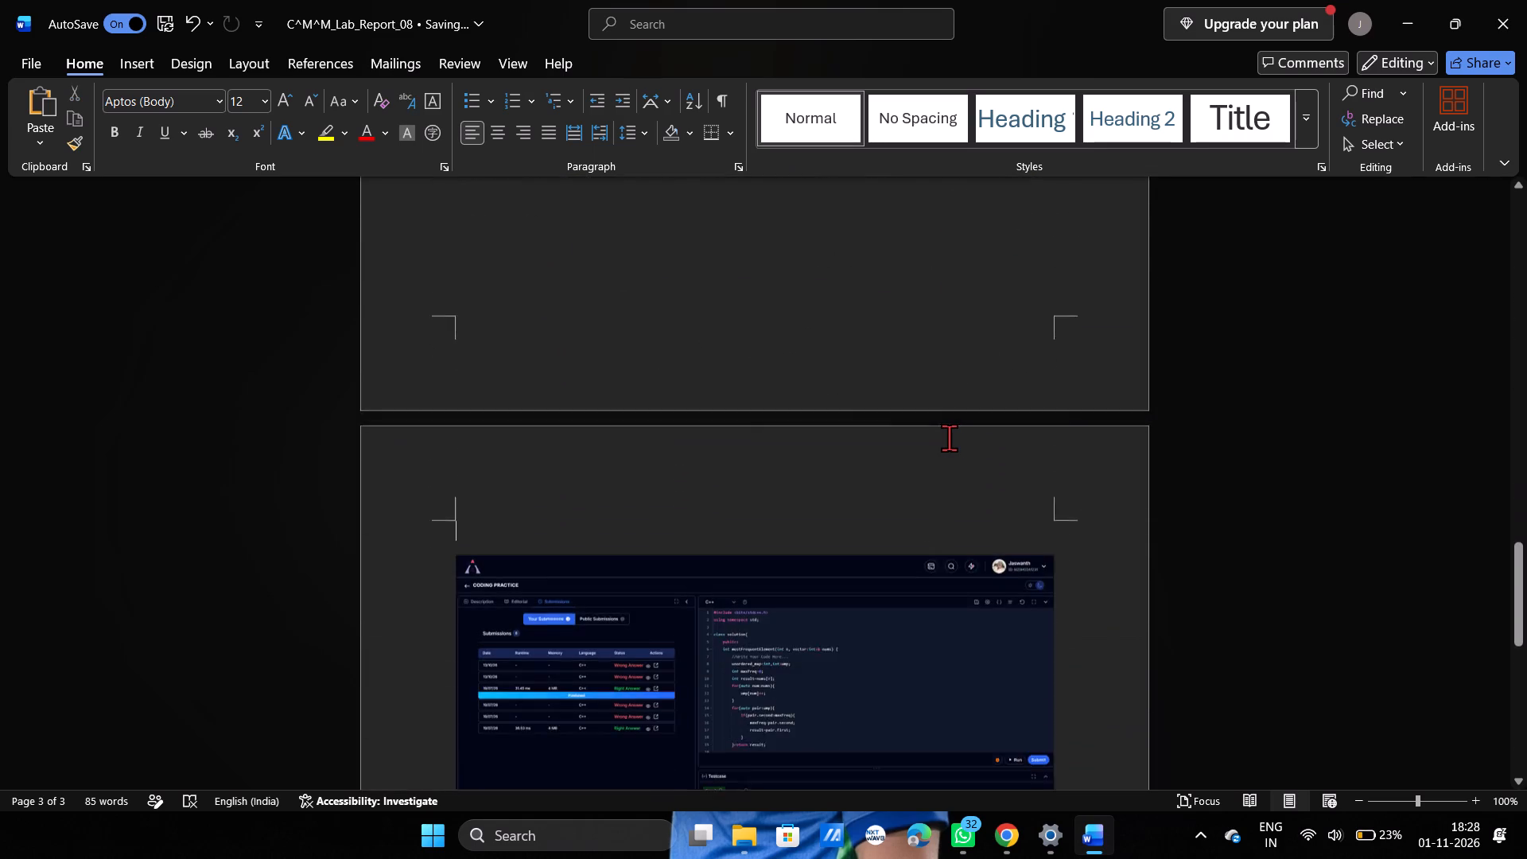
scroll(949, 437, "down", 1)
left_click(662, 421)
scroll(662, 421, "up", 1)
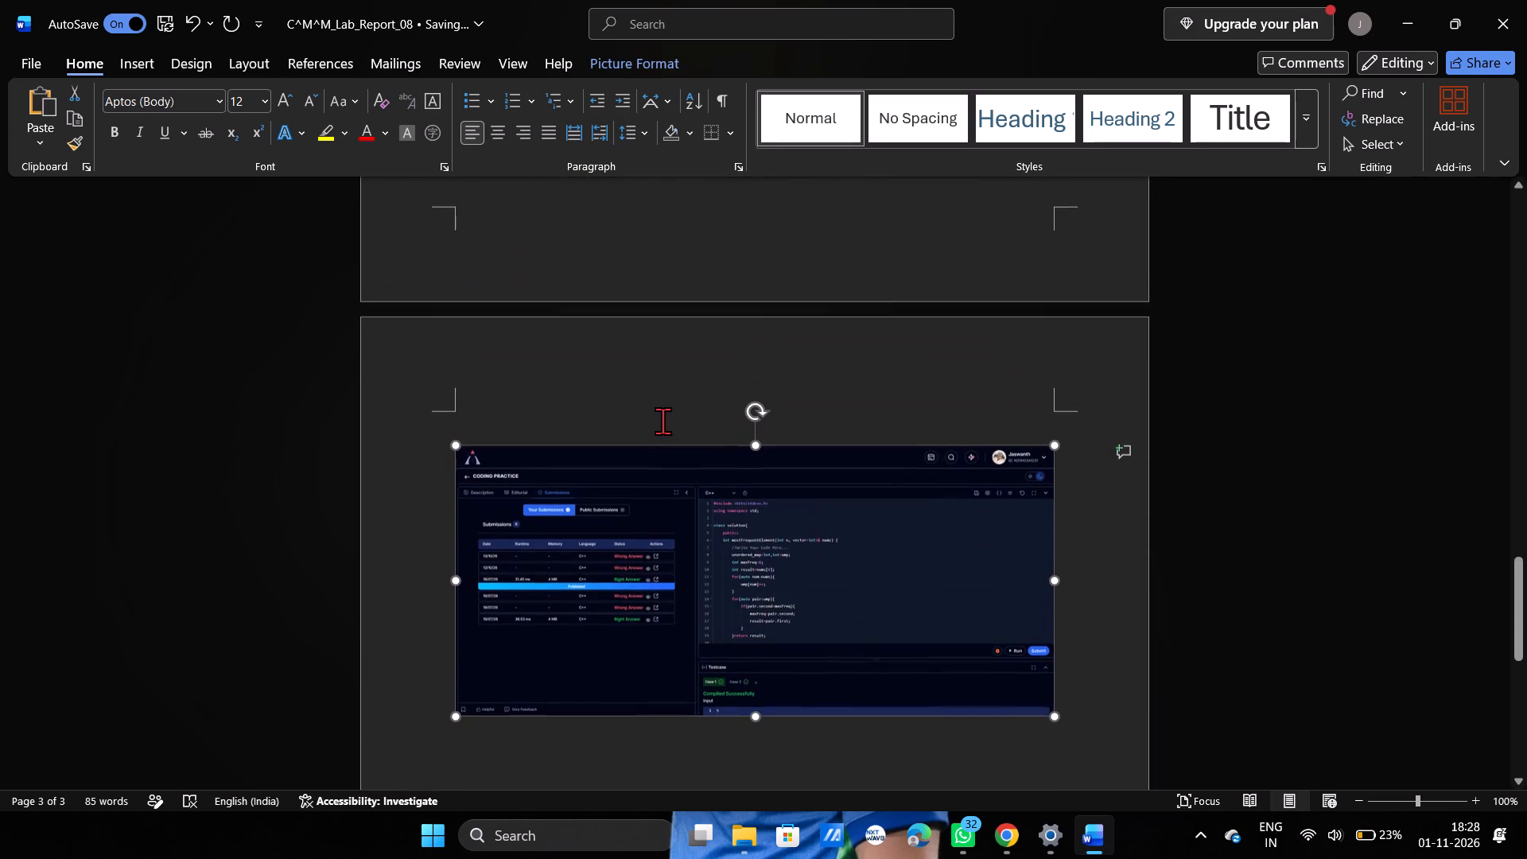
scroll(662, 421, "up", 1)
left_click(475, 426)
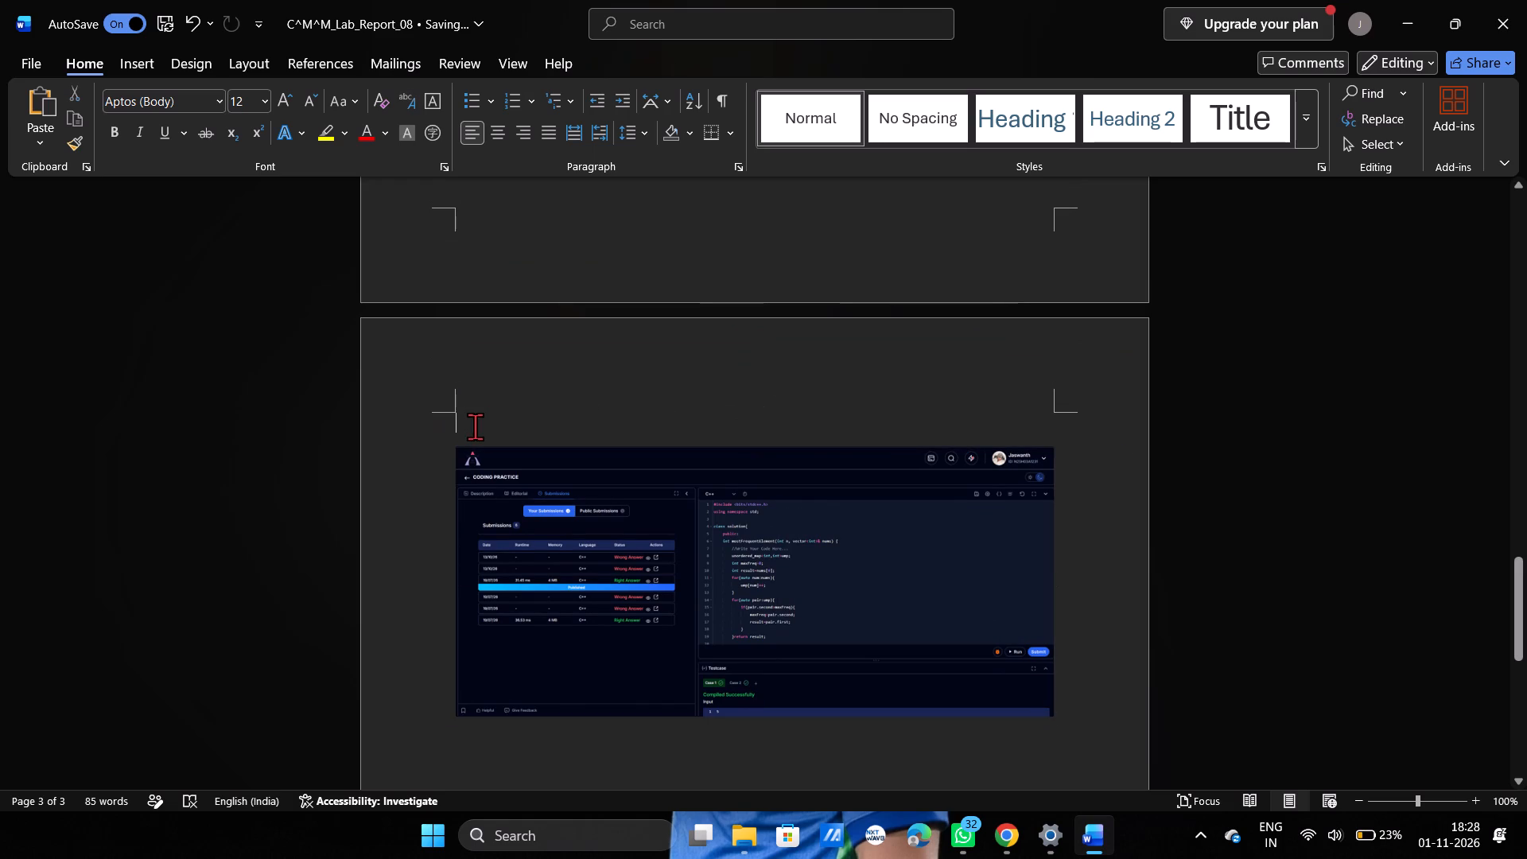
key("Return")
Switch to Chrome, show the Most Frequent Element description and capture only the description area, from the problem title to Example 2's input.
key("alt+Tab")
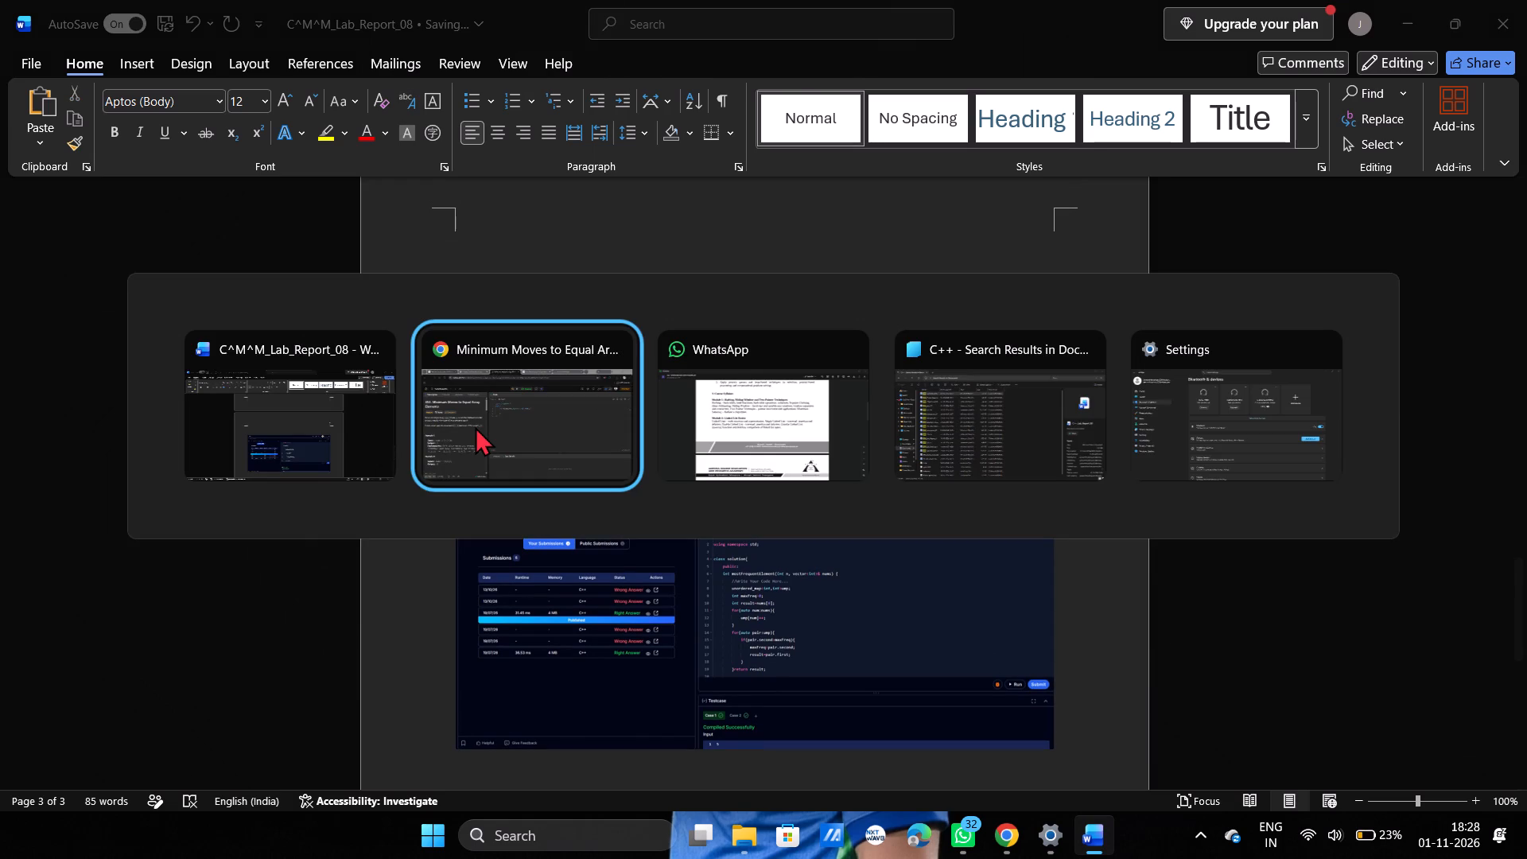
key("alt+Left")
key("alt+Tab")
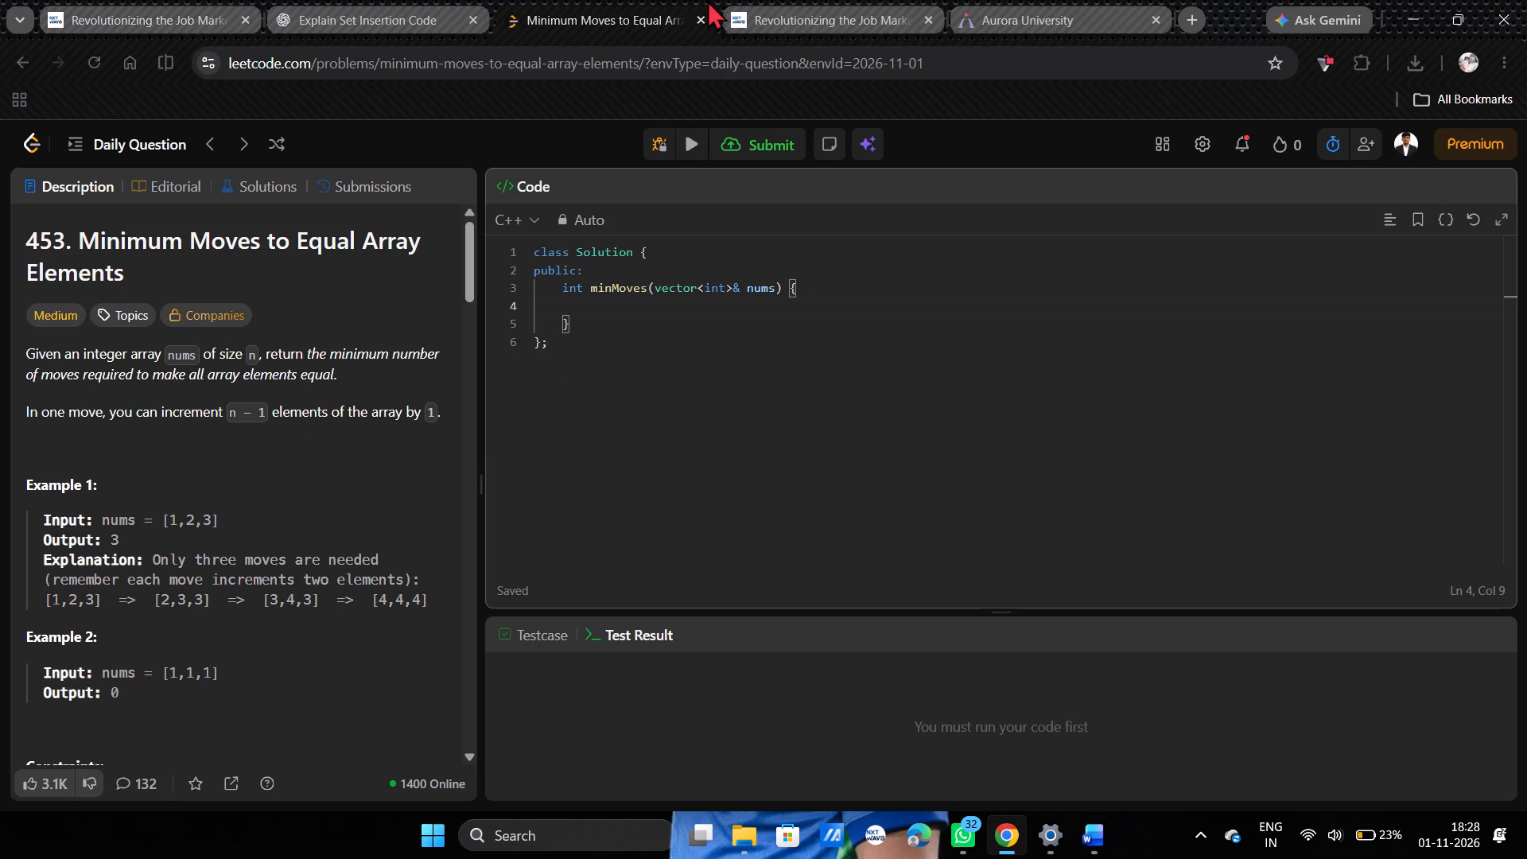
left_click(849, 2)
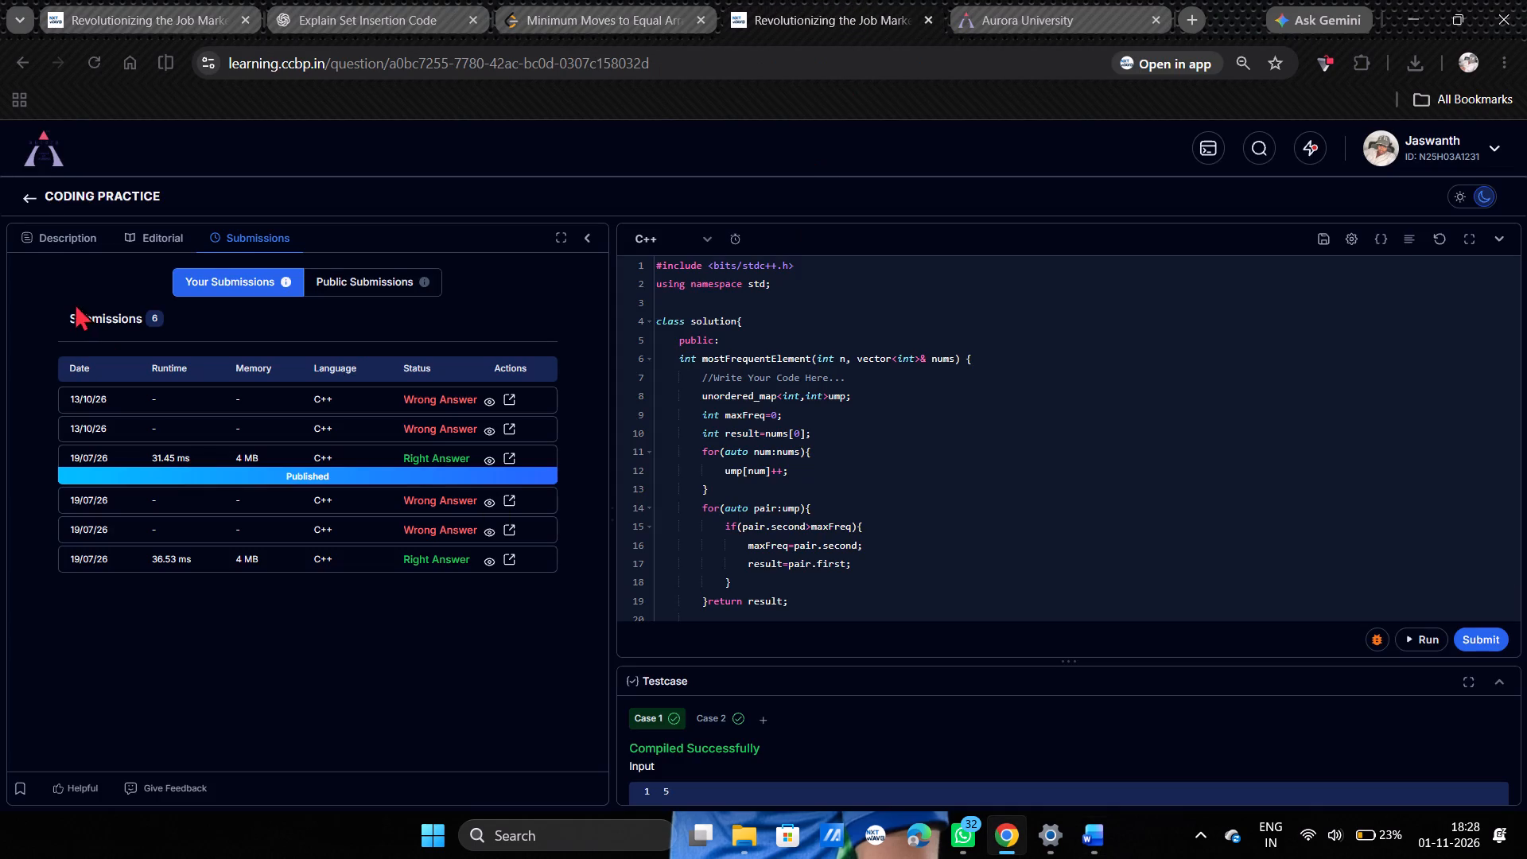
left_click(69, 239)
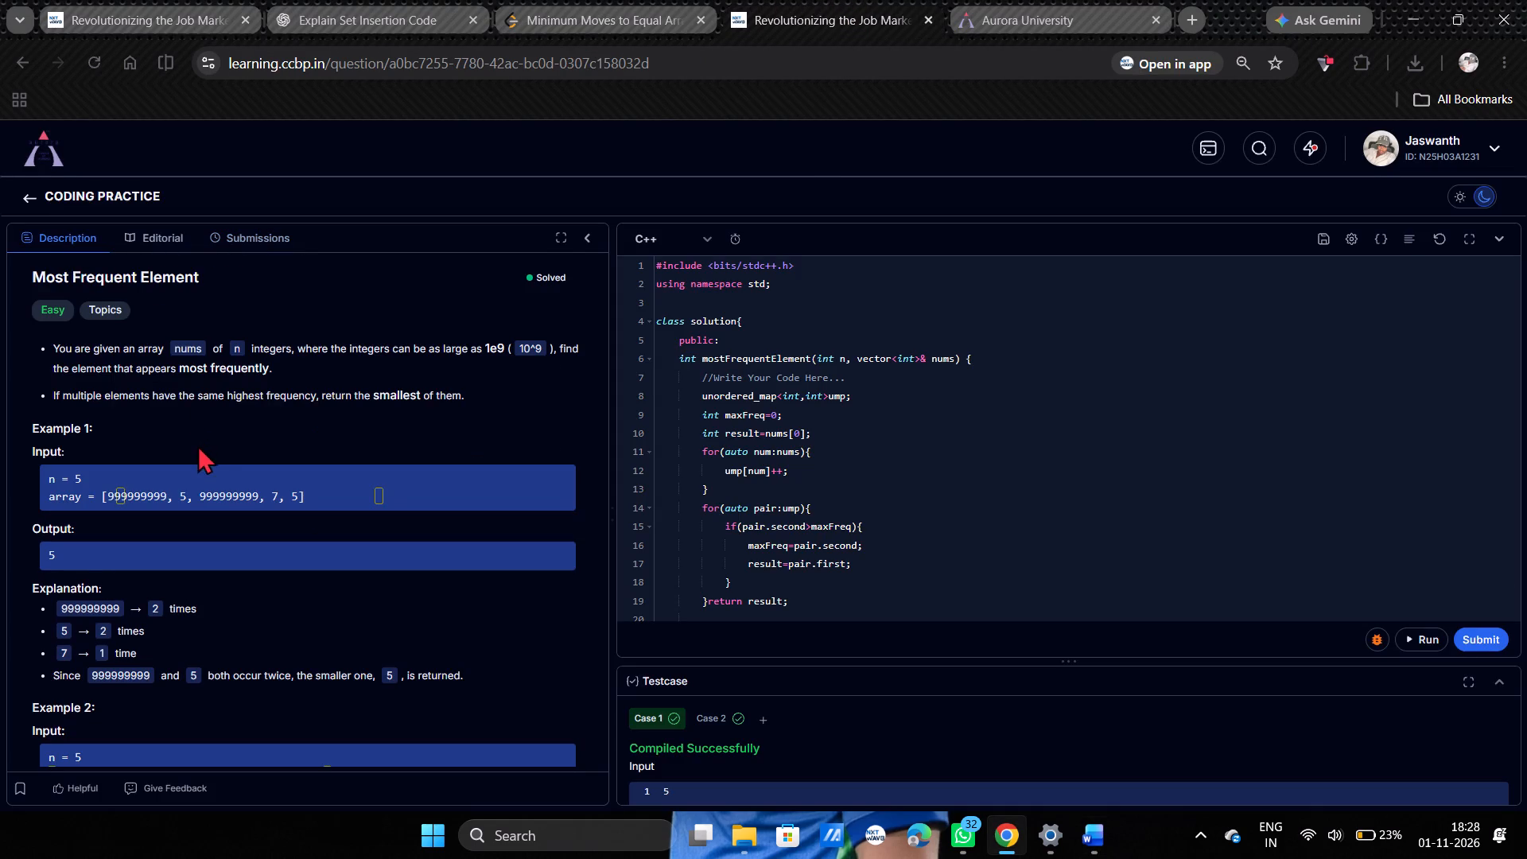
scroll(114, 393, "down", 1)
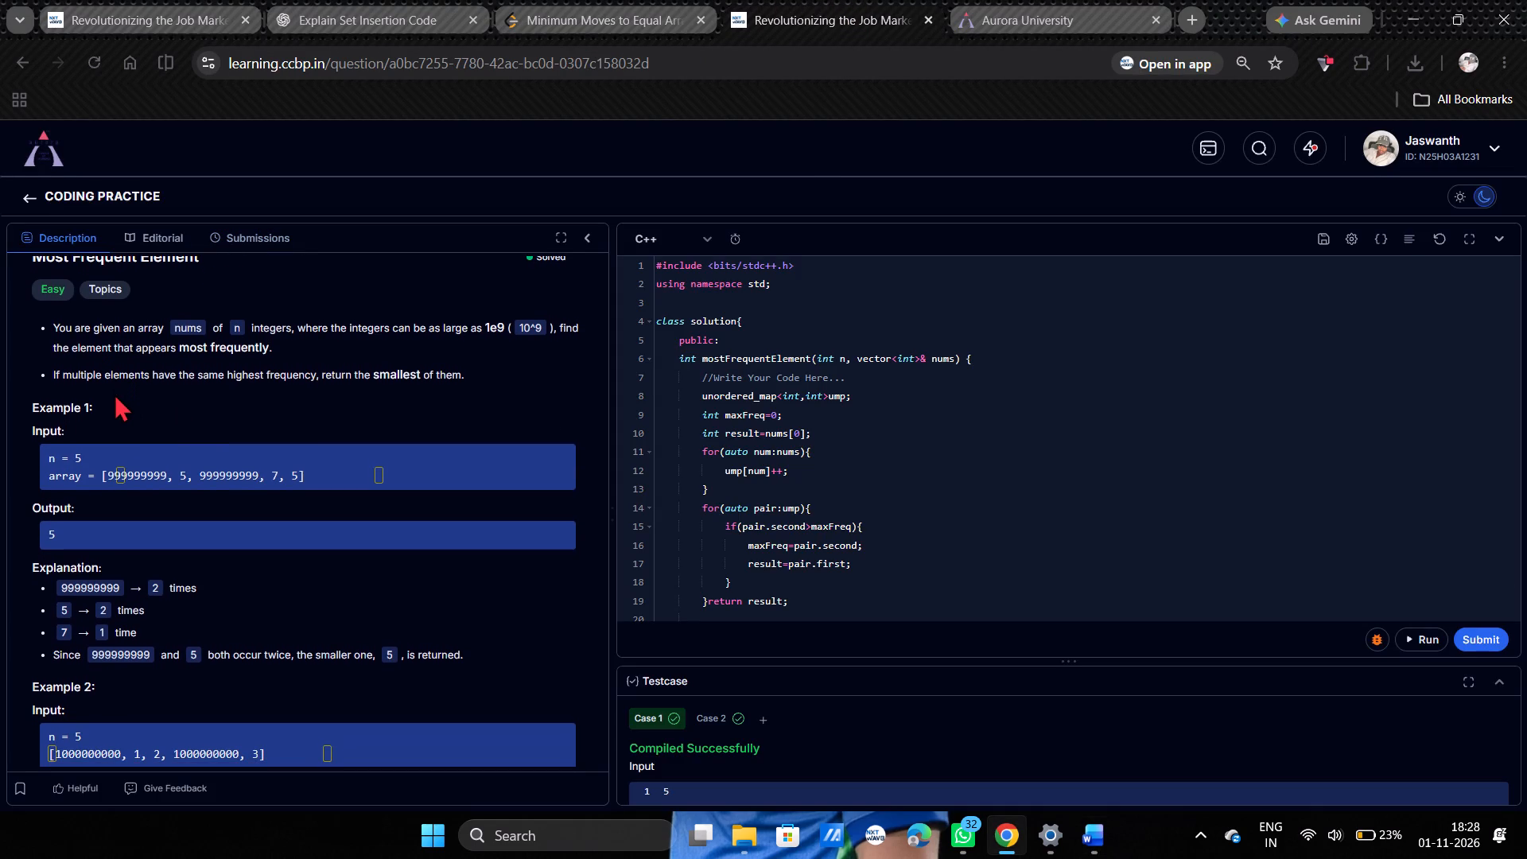
scroll(114, 393, "down", 1)
scroll(32, 340, "up", 1)
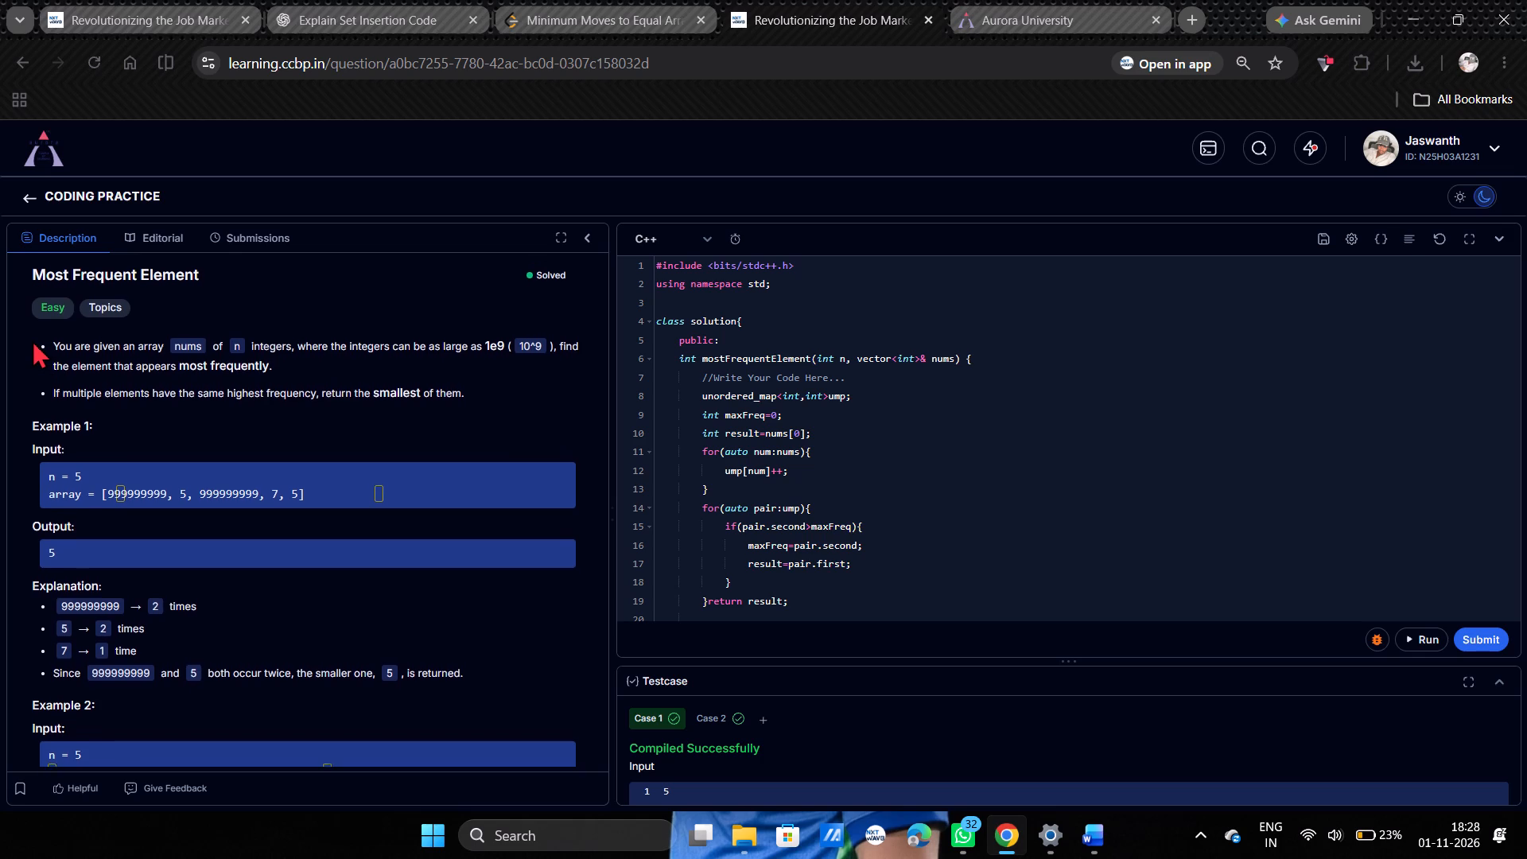
scroll(32, 340, "up", 1)
key("Print")
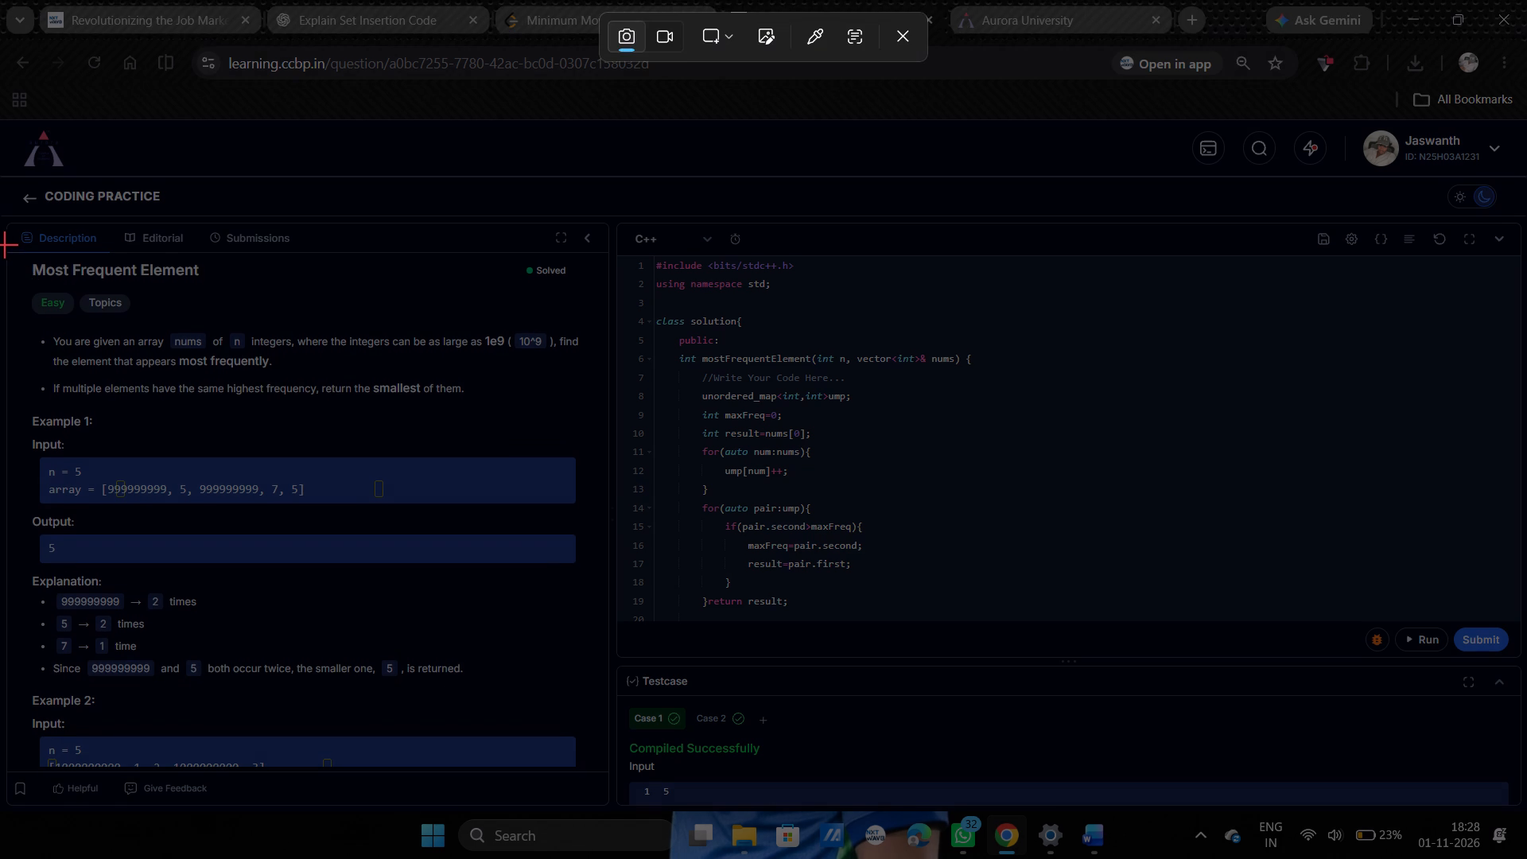
left_click_drag(3, 252, 587, 772)
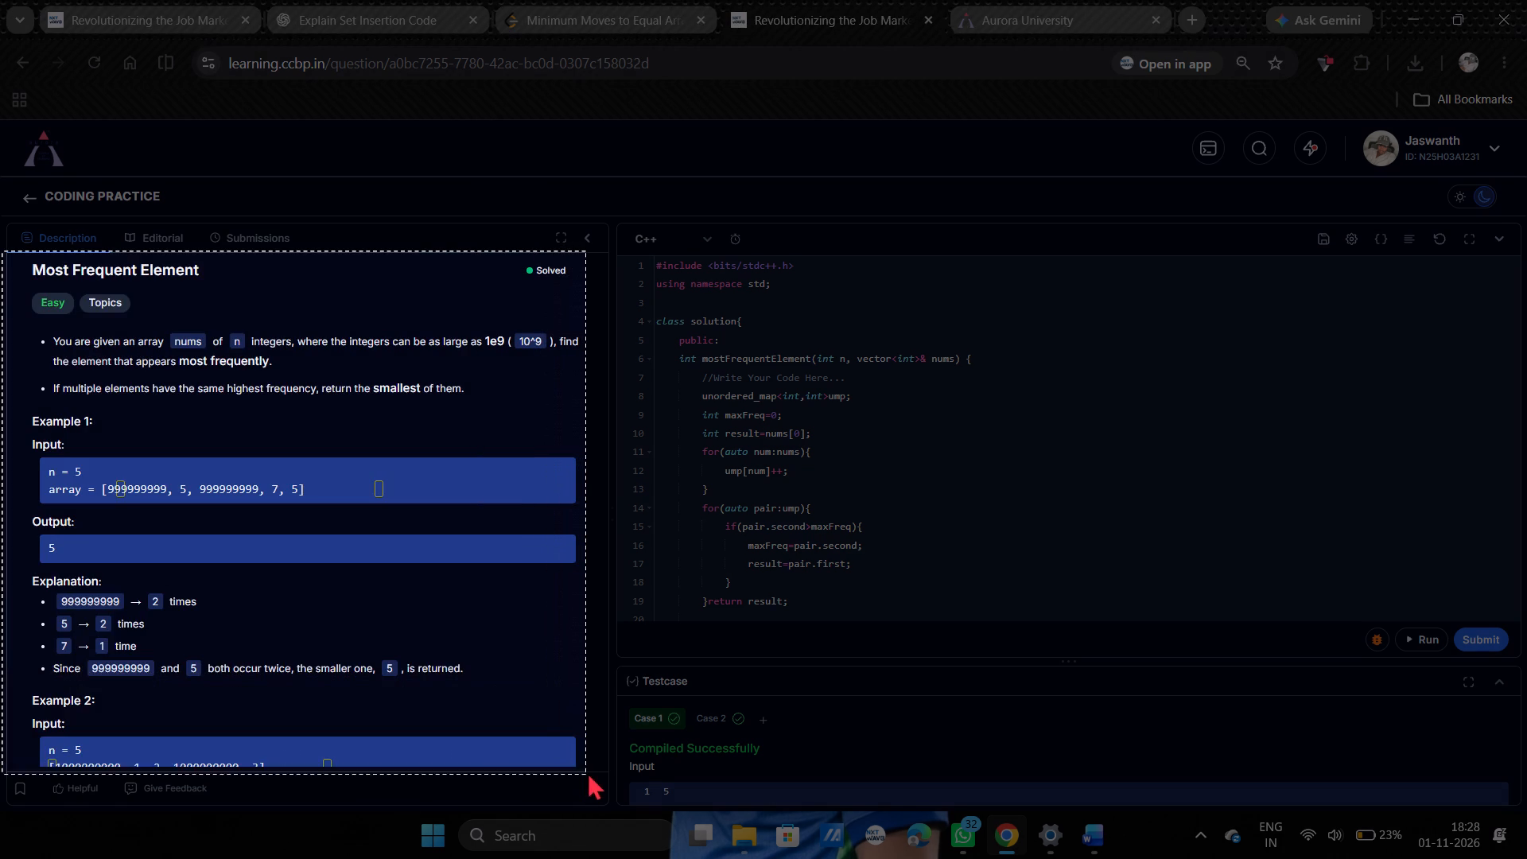
left_click_drag(587, 772, 606, 691)
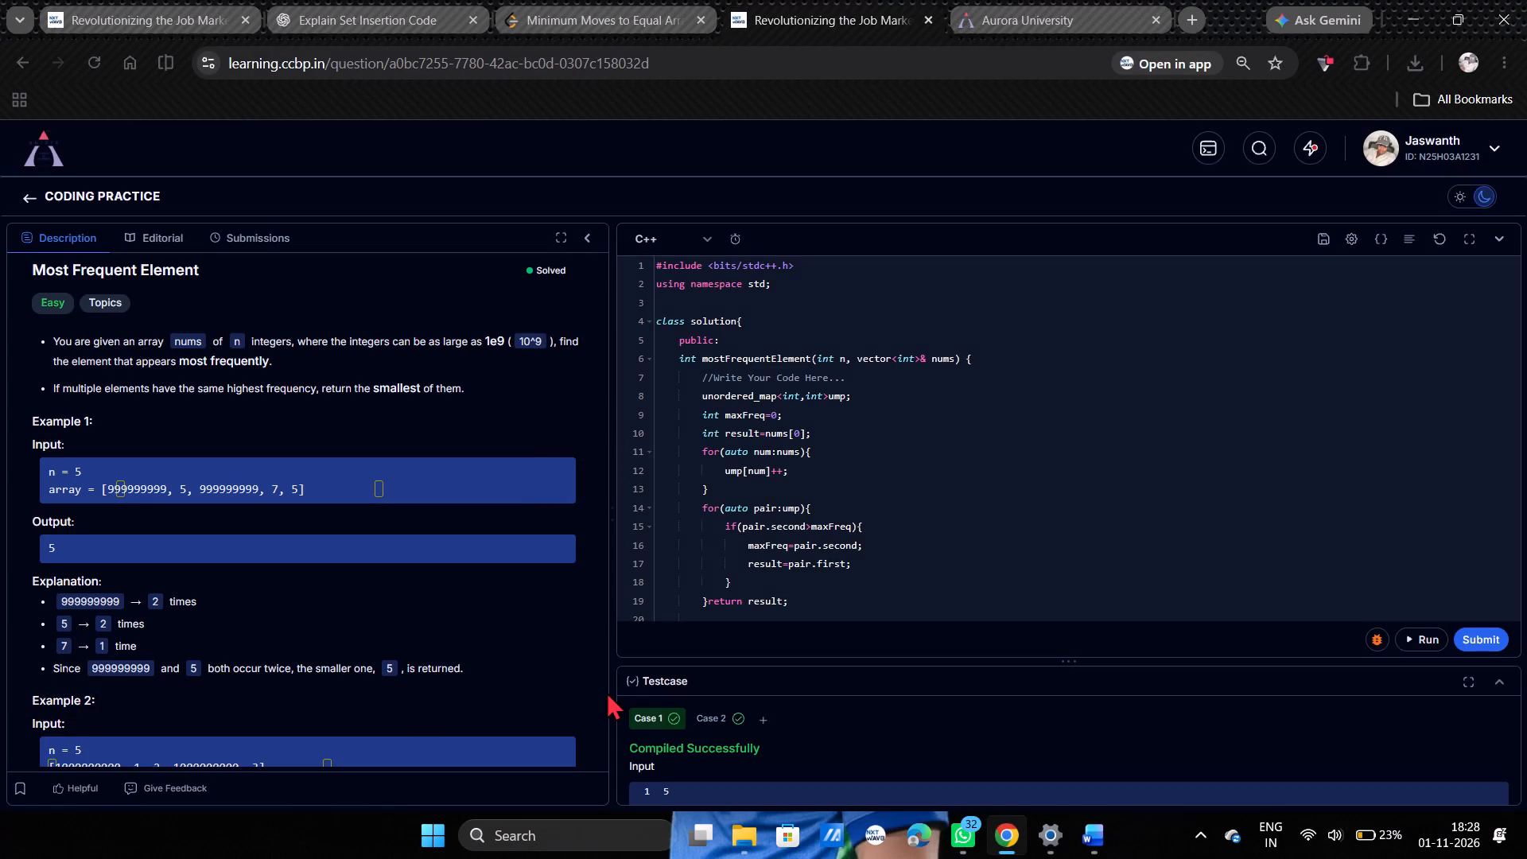
Switch to Word and paste the description screenshot above the submissions screenshot, adding a line break after it.
key("alt+Tab")
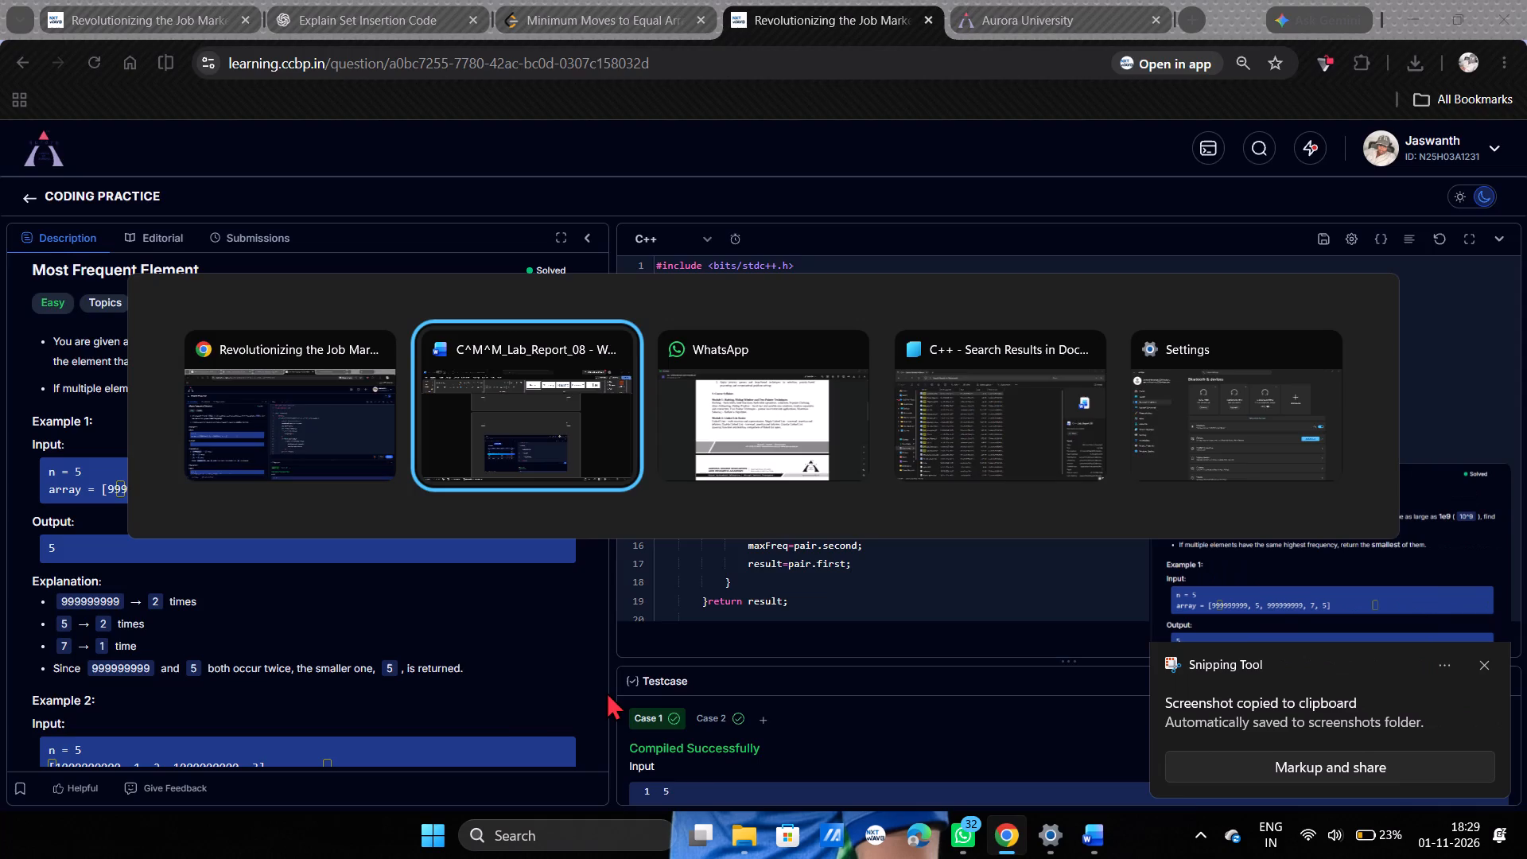
key("ctrl+v")
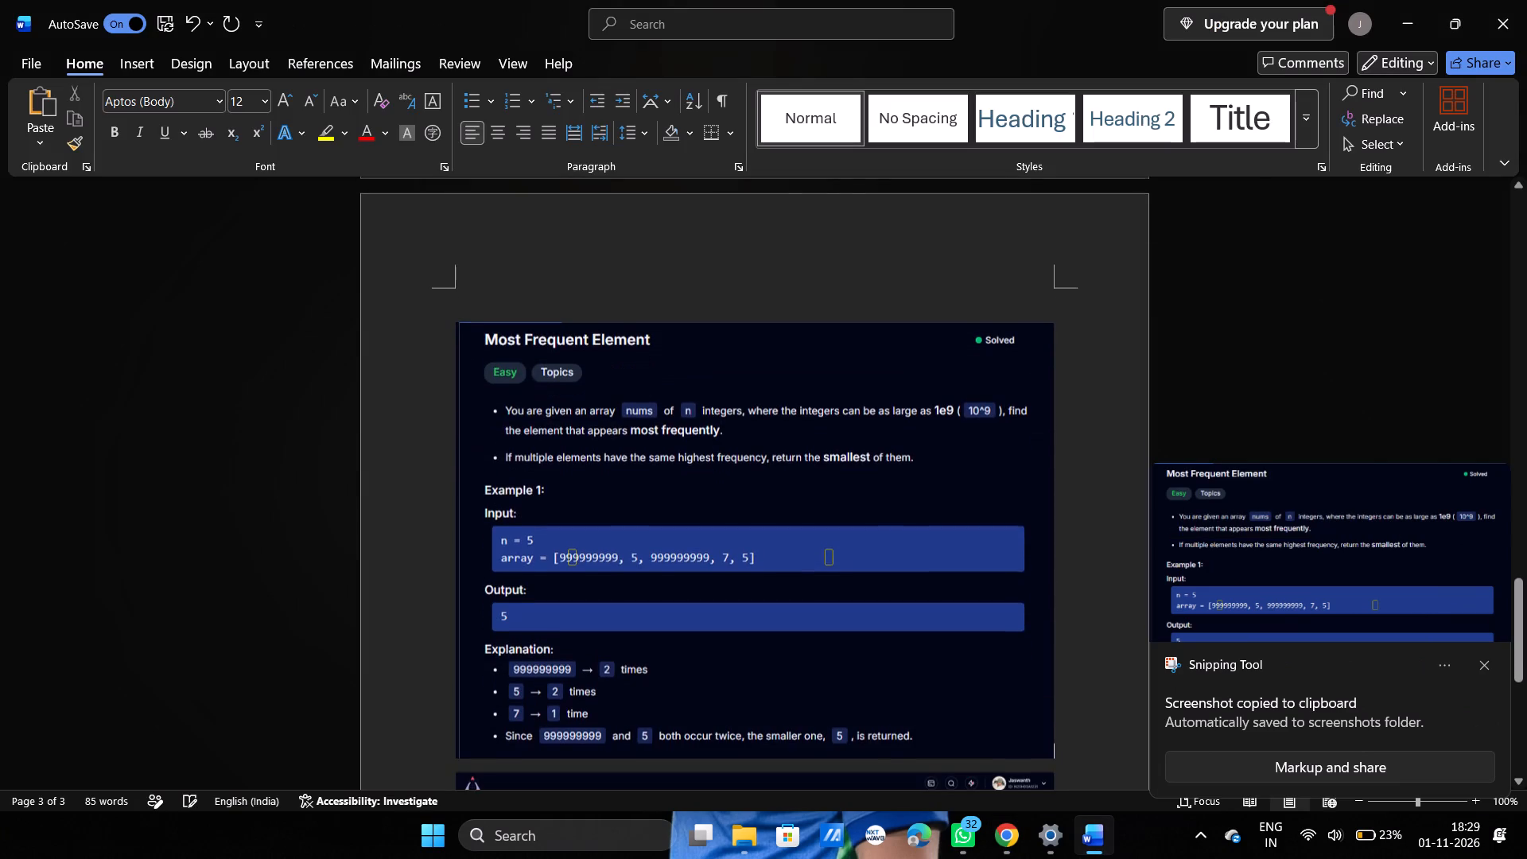
key("Return")
Add another line break directly before the submissions screenshot on the third page.
scroll(627, 649, "down", 3)
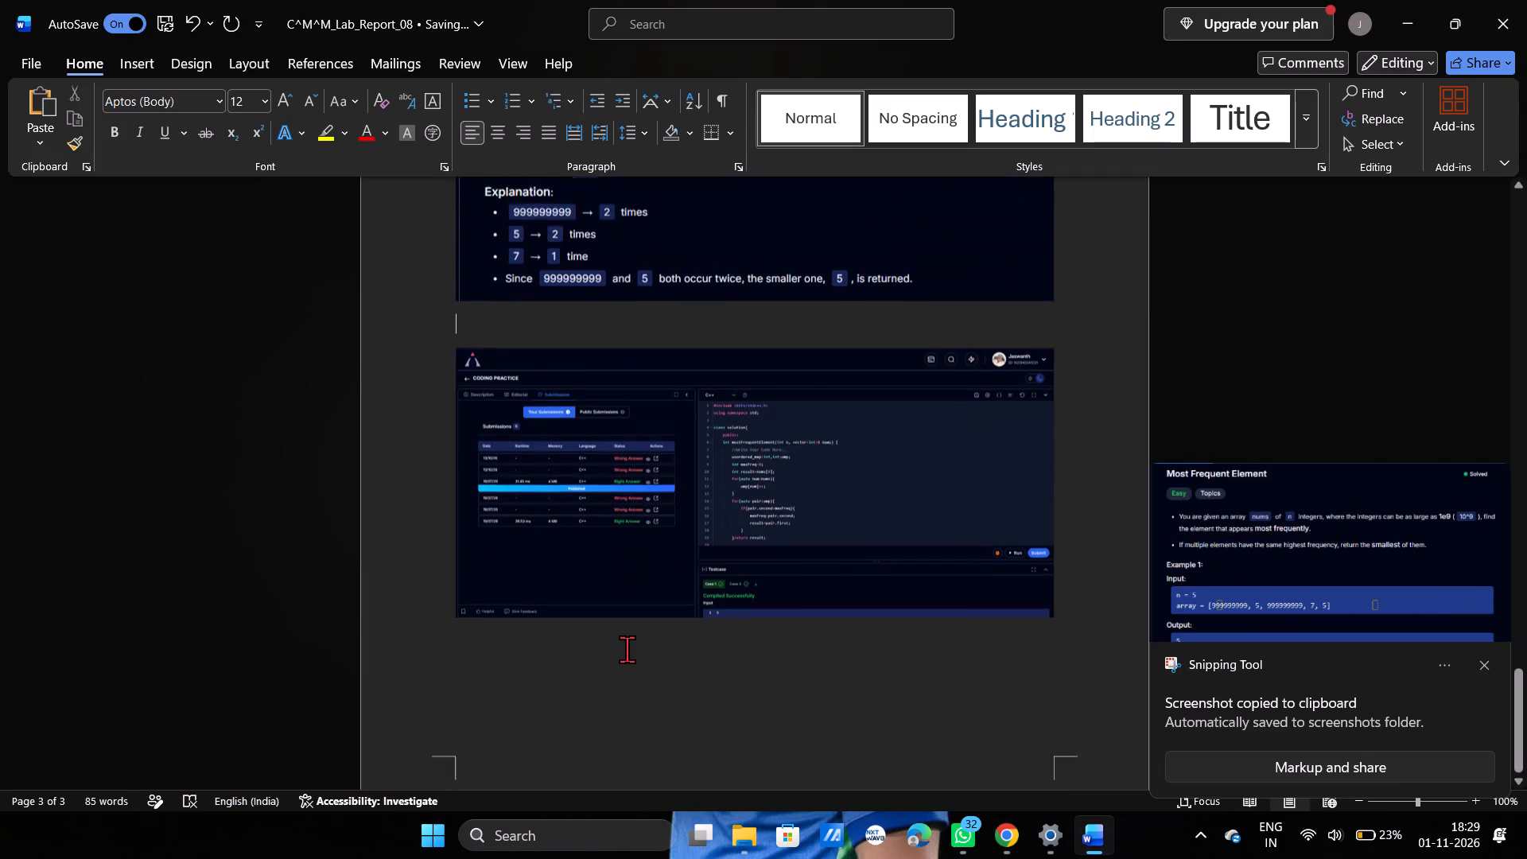
scroll(627, 649, "down", 5)
left_click(520, 663)
key("Return")
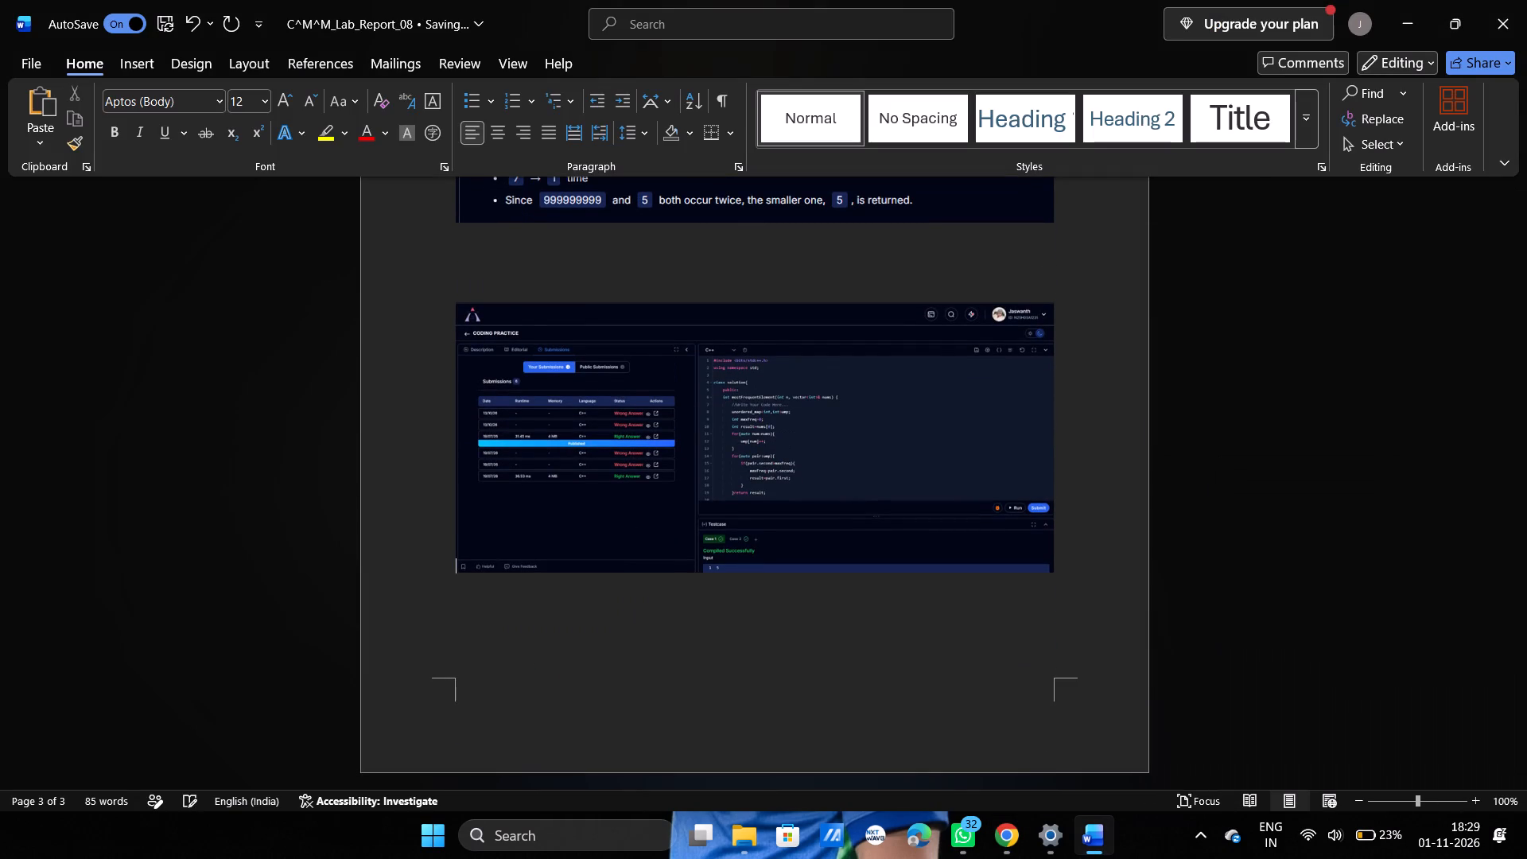
Remove the extra line break directly before the submissions screenshot on the third page.
key("BackSpace")
Add five line breaks after the submissions screenshot to start a fourth page.
key("Down")
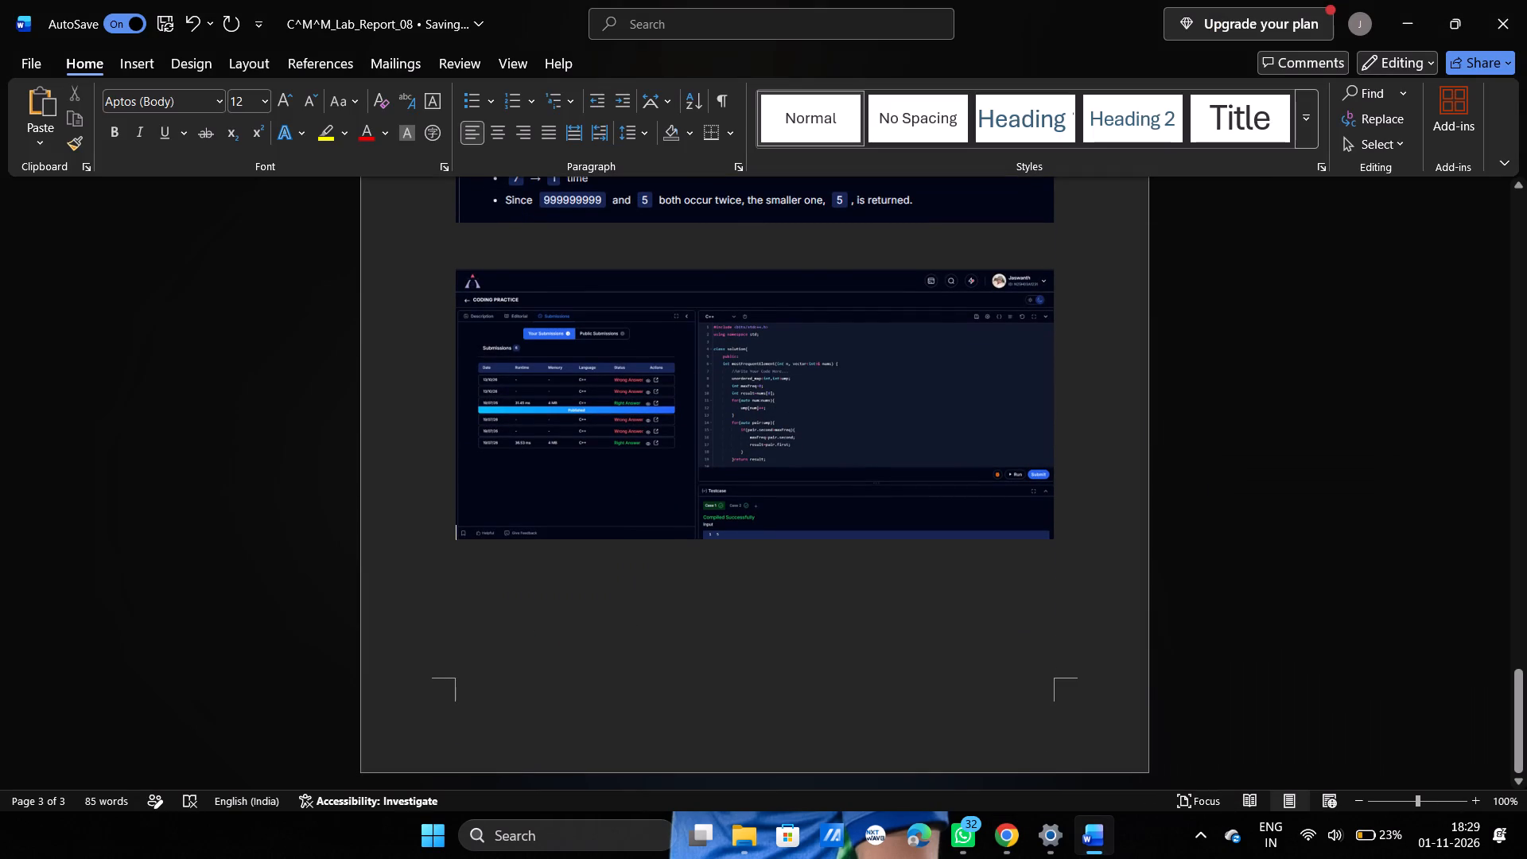
key("Right")
key("Return")
key("Return")
key("Return")
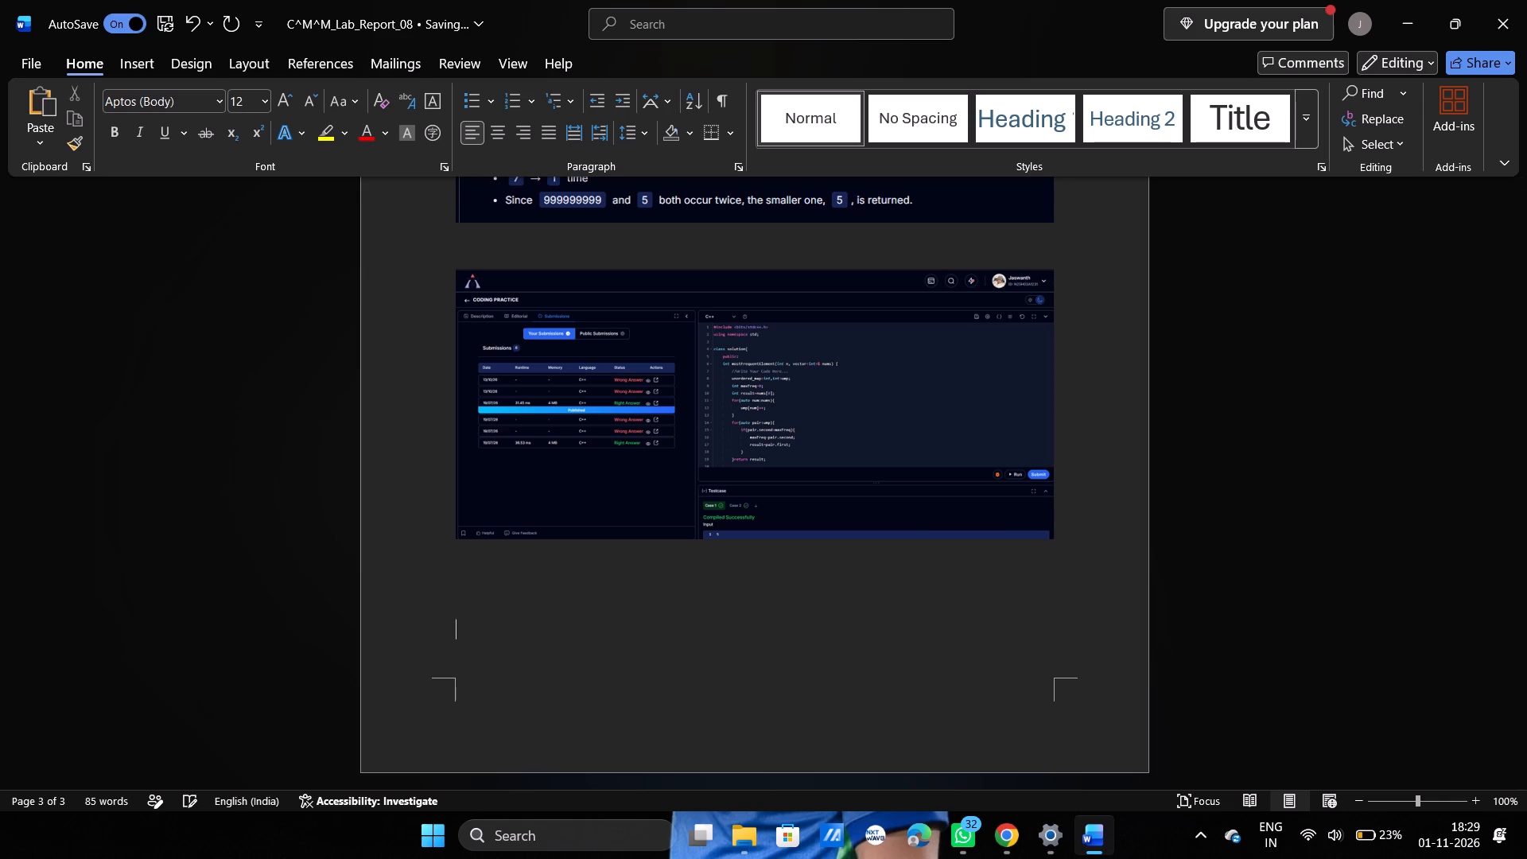
key("Return")
key("Return")
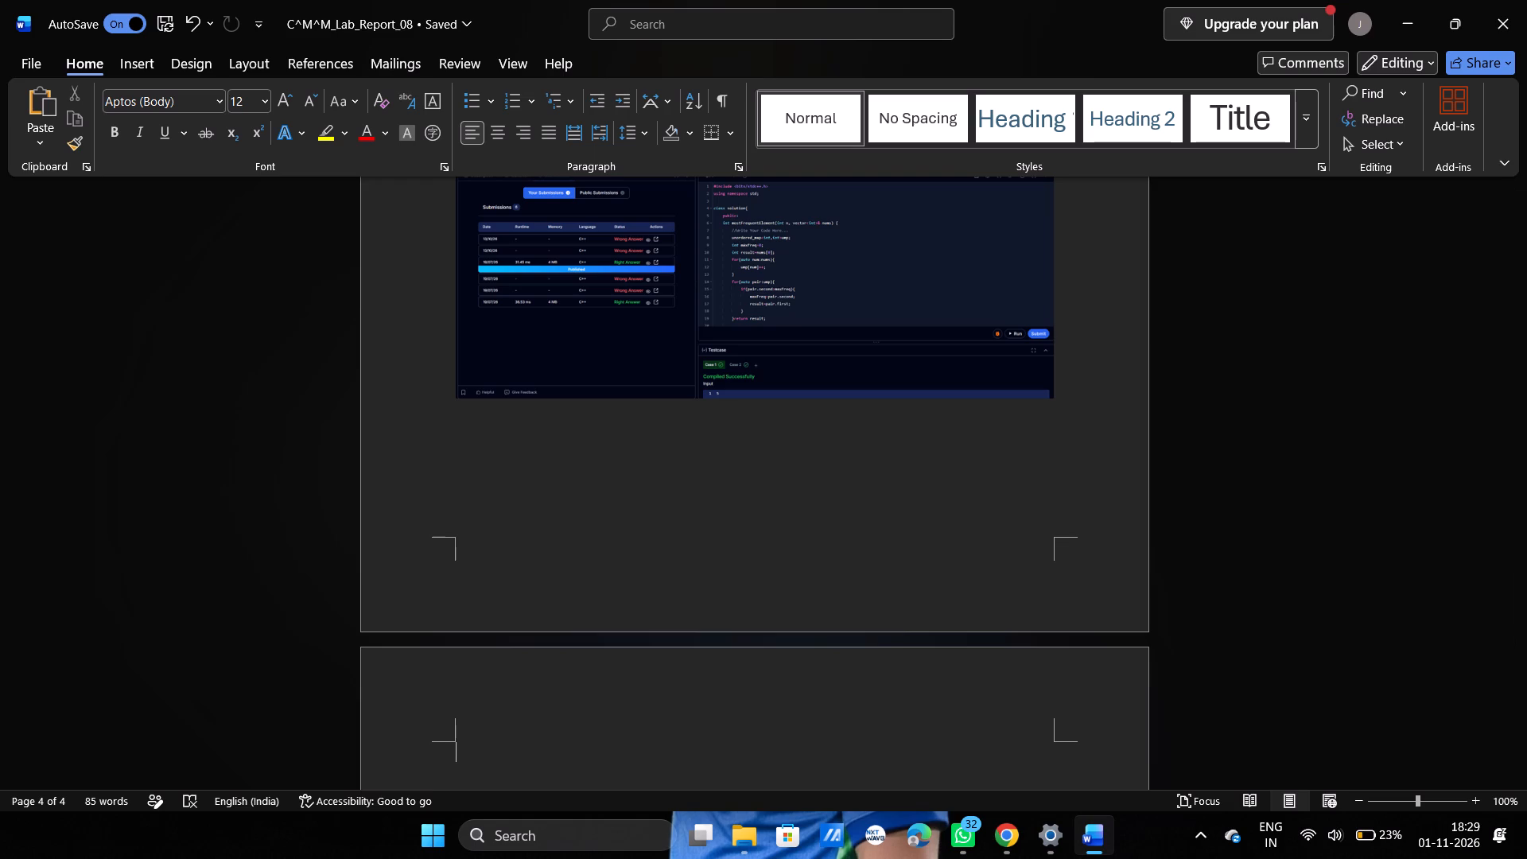
Switch to Chrome, open Pattern Word Matching with Bijection from the coding practice list and run its code.
key("alt+Tab")
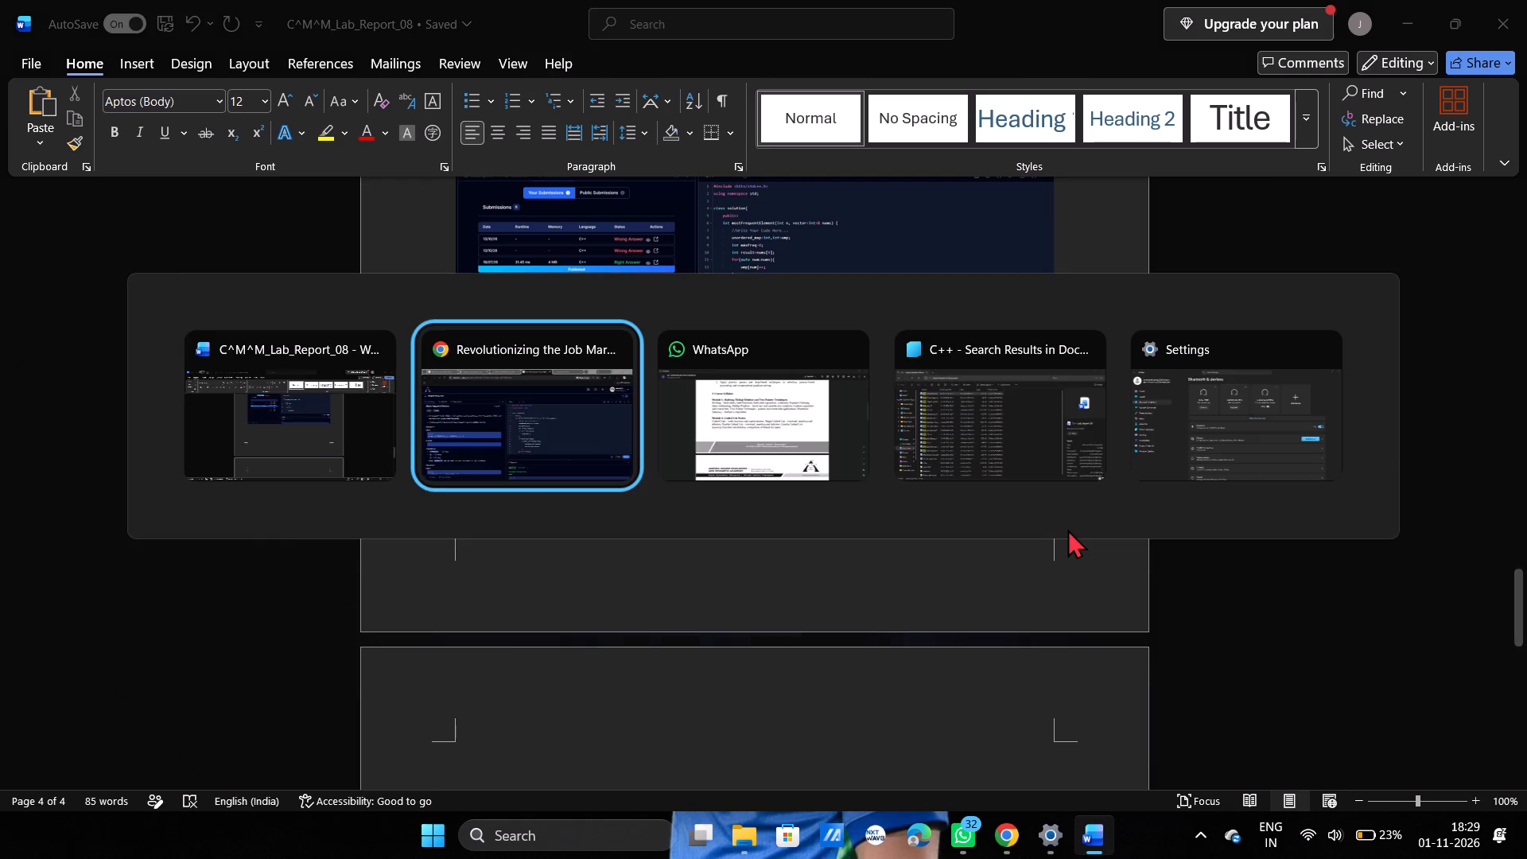
scroll(748, 272, "right", 6)
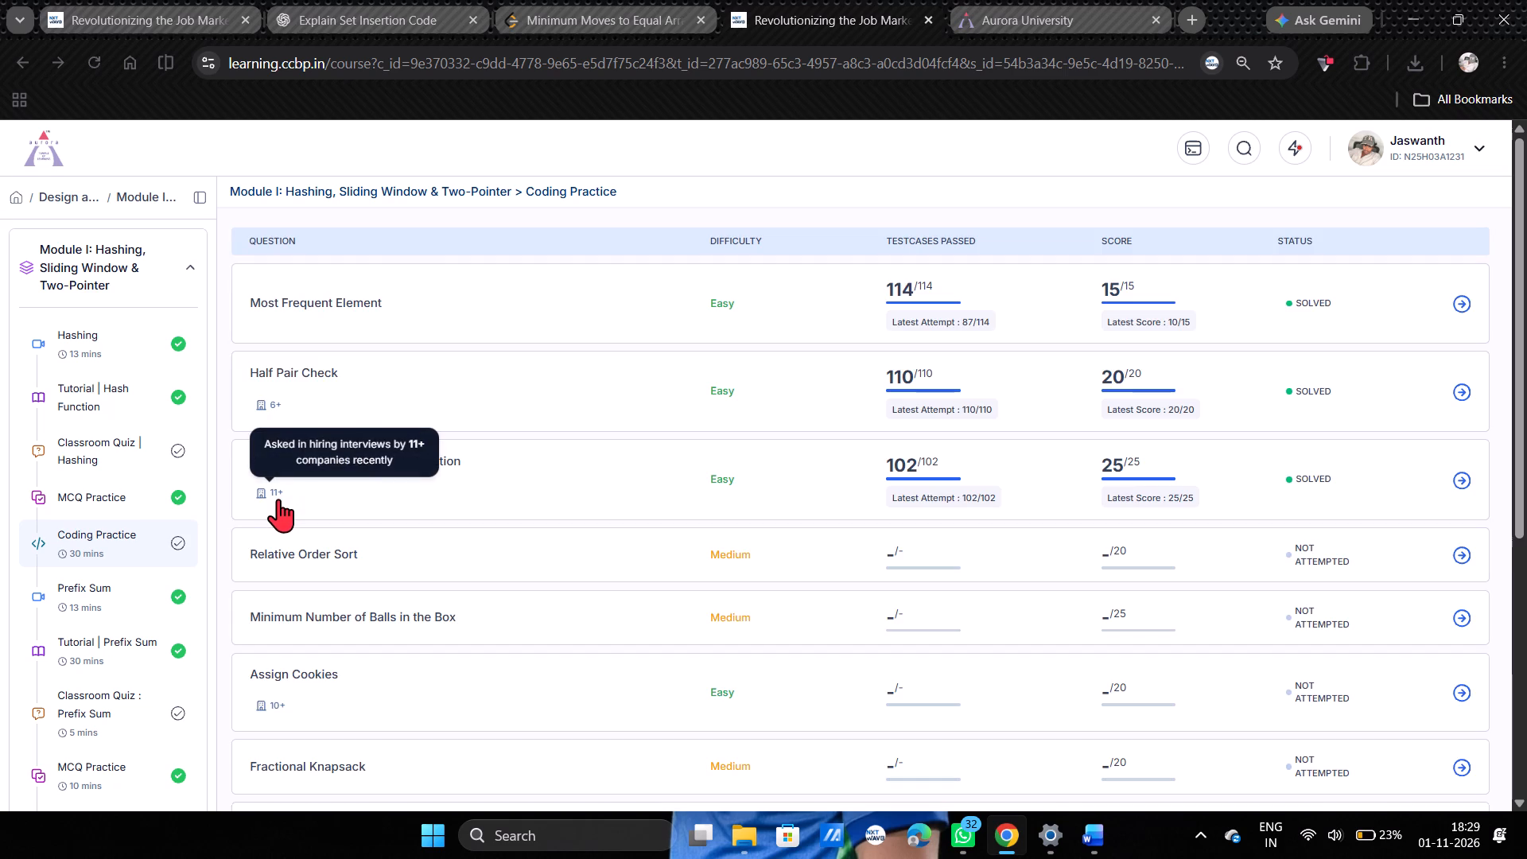
left_click(503, 517)
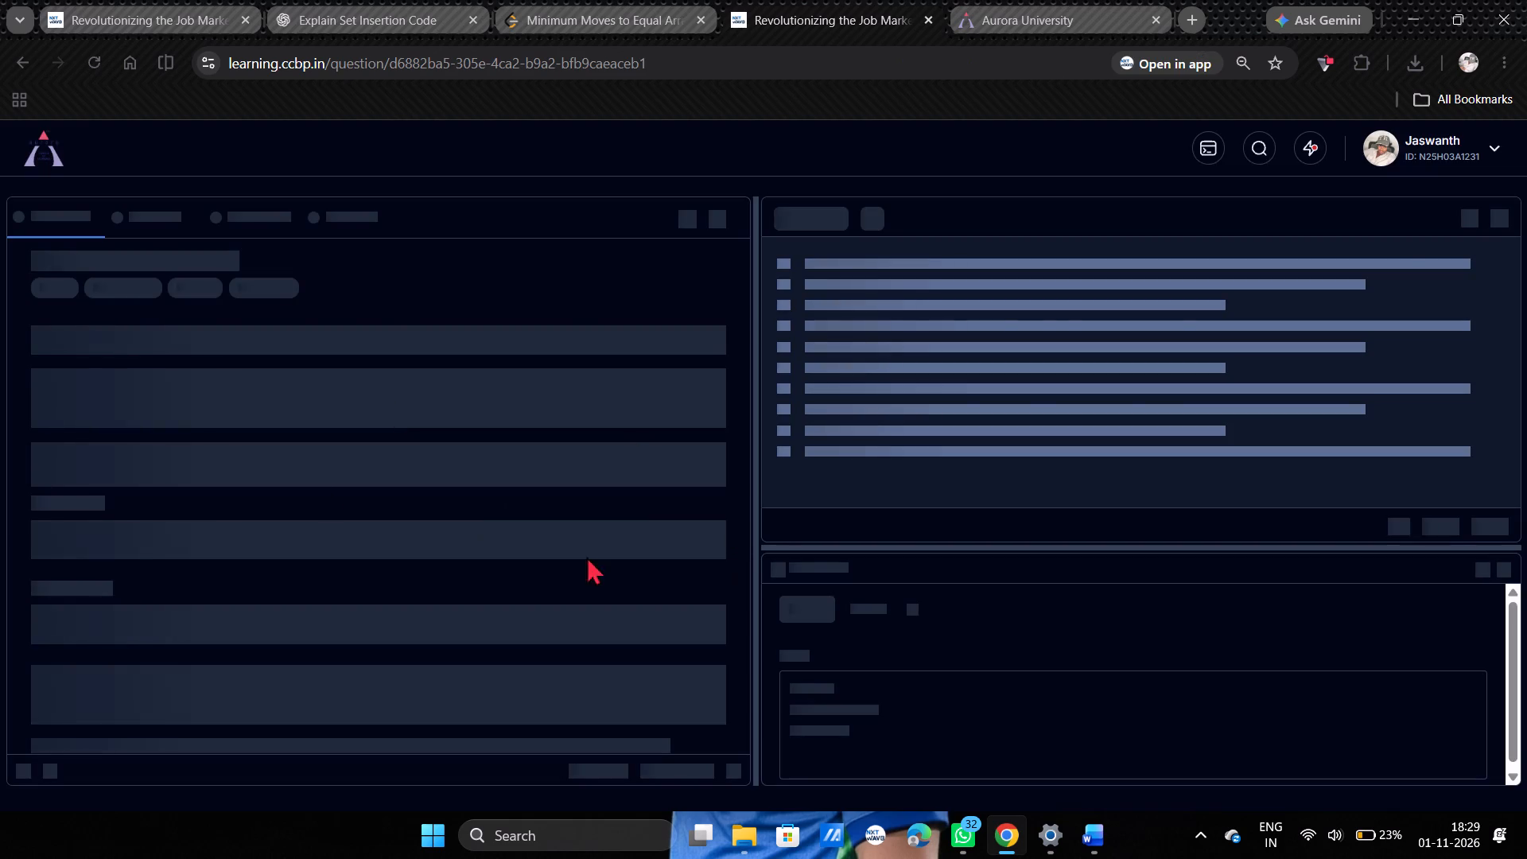
scroll(234, 484, "up", 1)
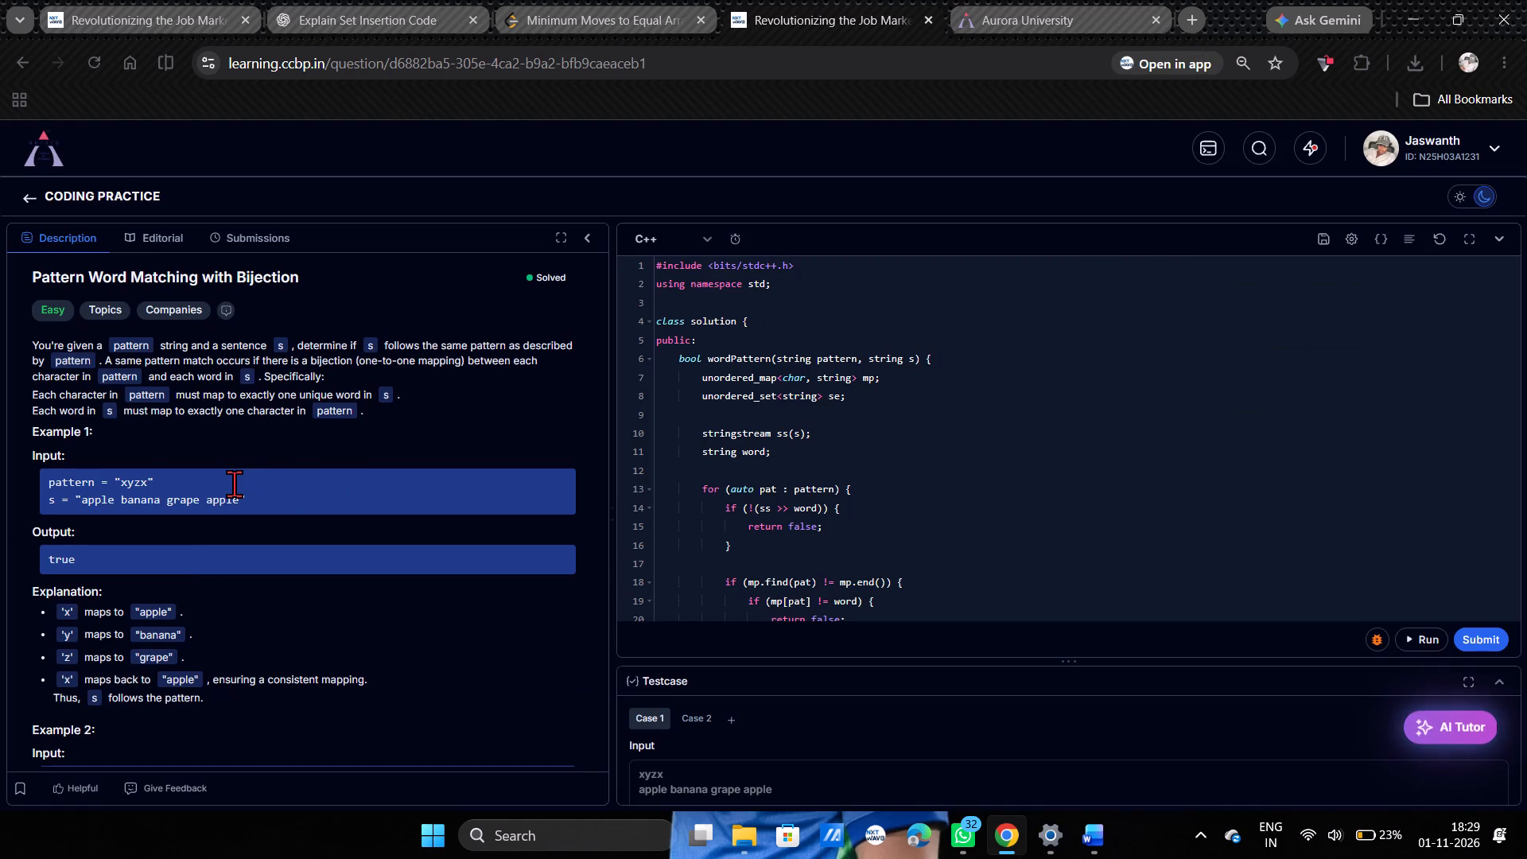
scroll(234, 484, "up", 1)
key("ctrl+apostrophe")
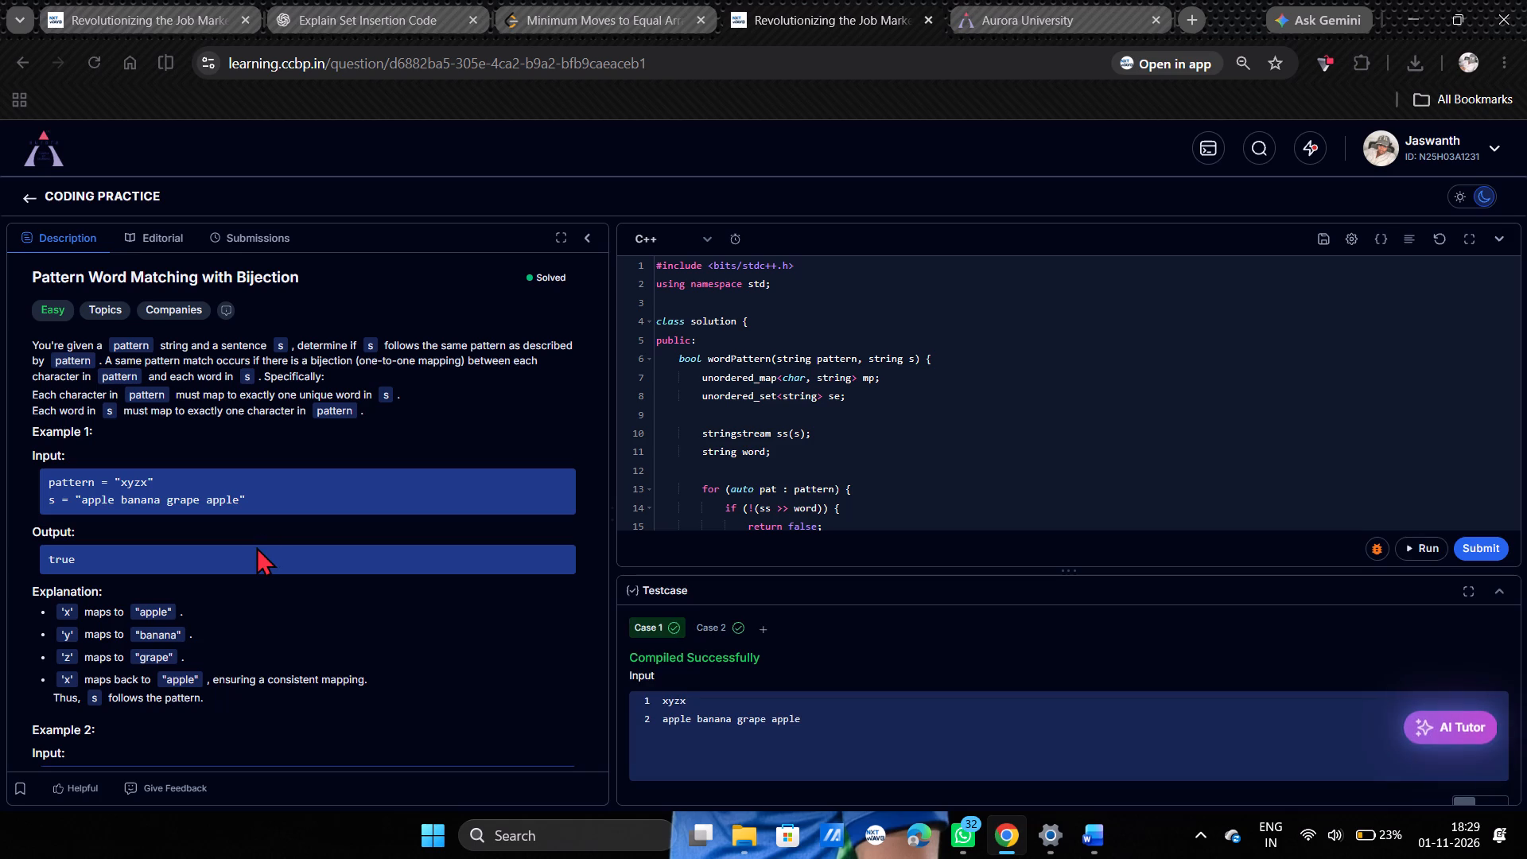
Capture the problem description from its title to the end of Example 1's explanation and paste it on Word's fourth page.
key("Print")
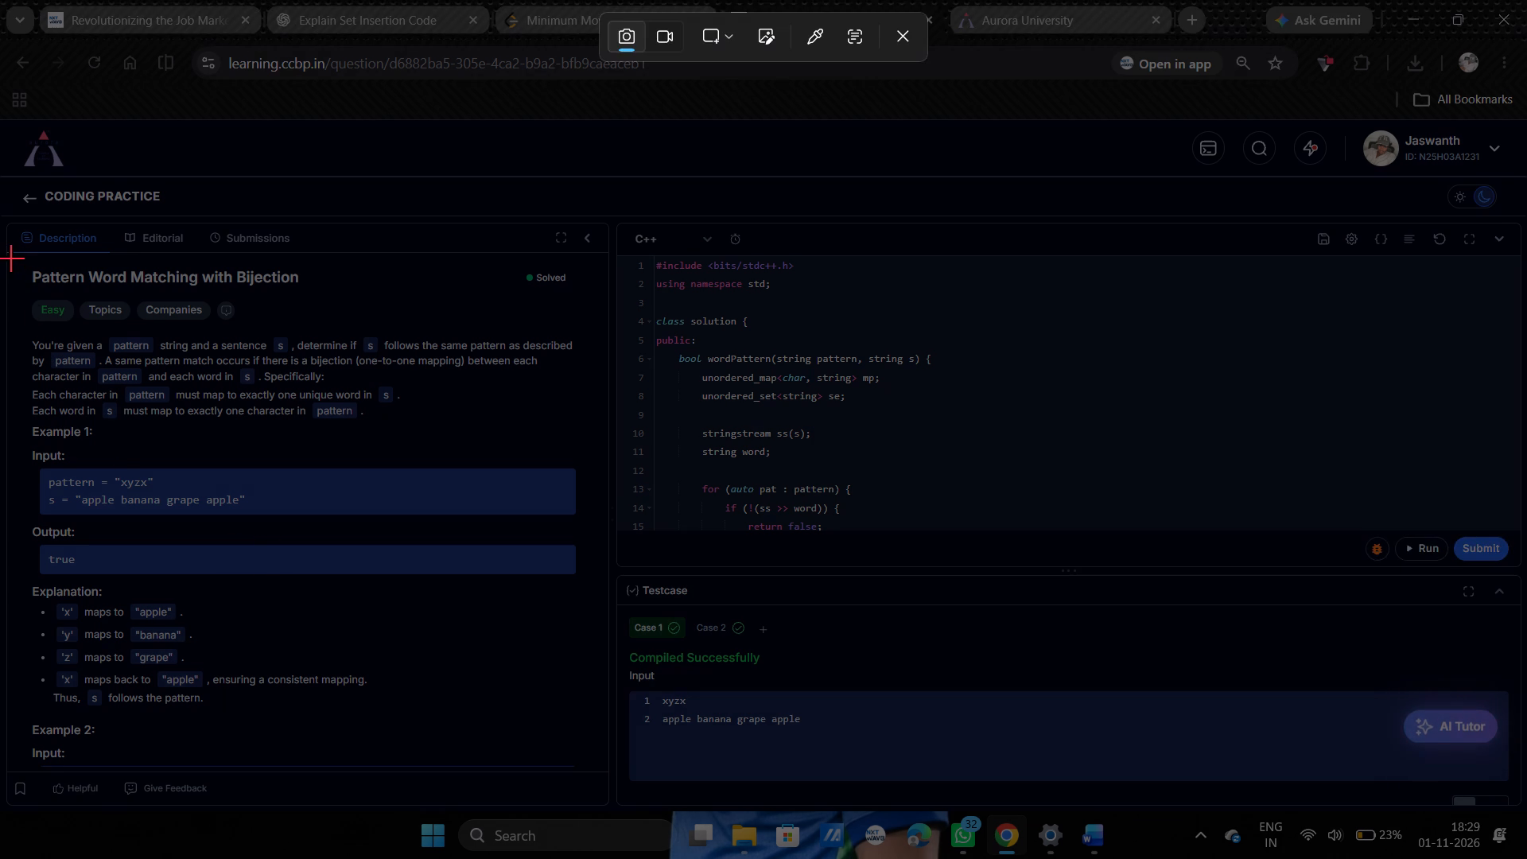
left_click_drag(10, 258, 608, 713)
key("alt+Tab")
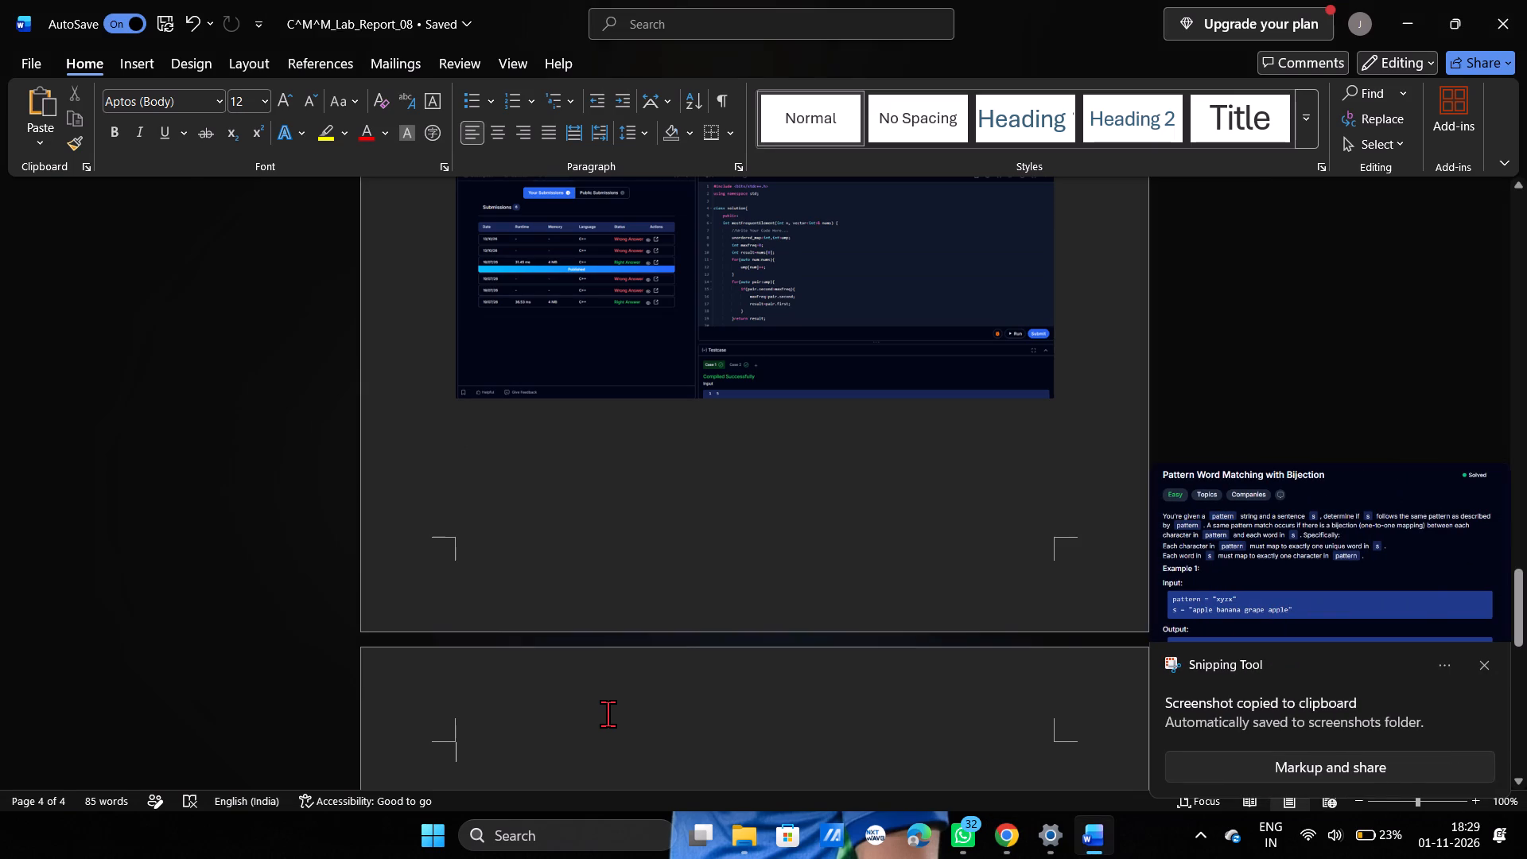
key("ctrl+v")
Switch to Chrome, show the problem's submissions, capture the whole page area and paste it in Word below the description screenshot.
key("alt+Tab")
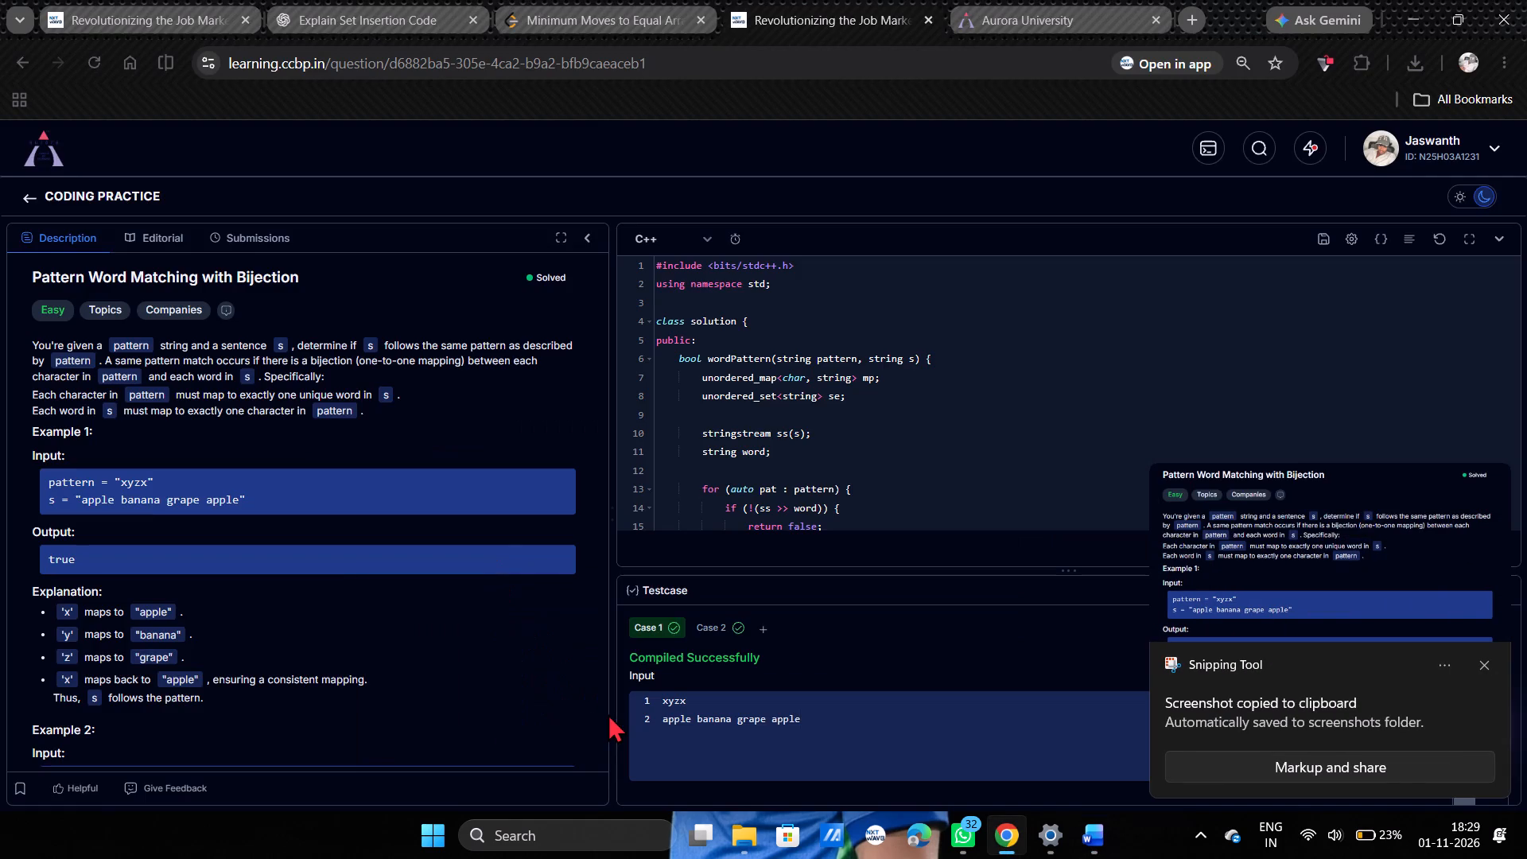
scroll(467, 655, "down", 1)
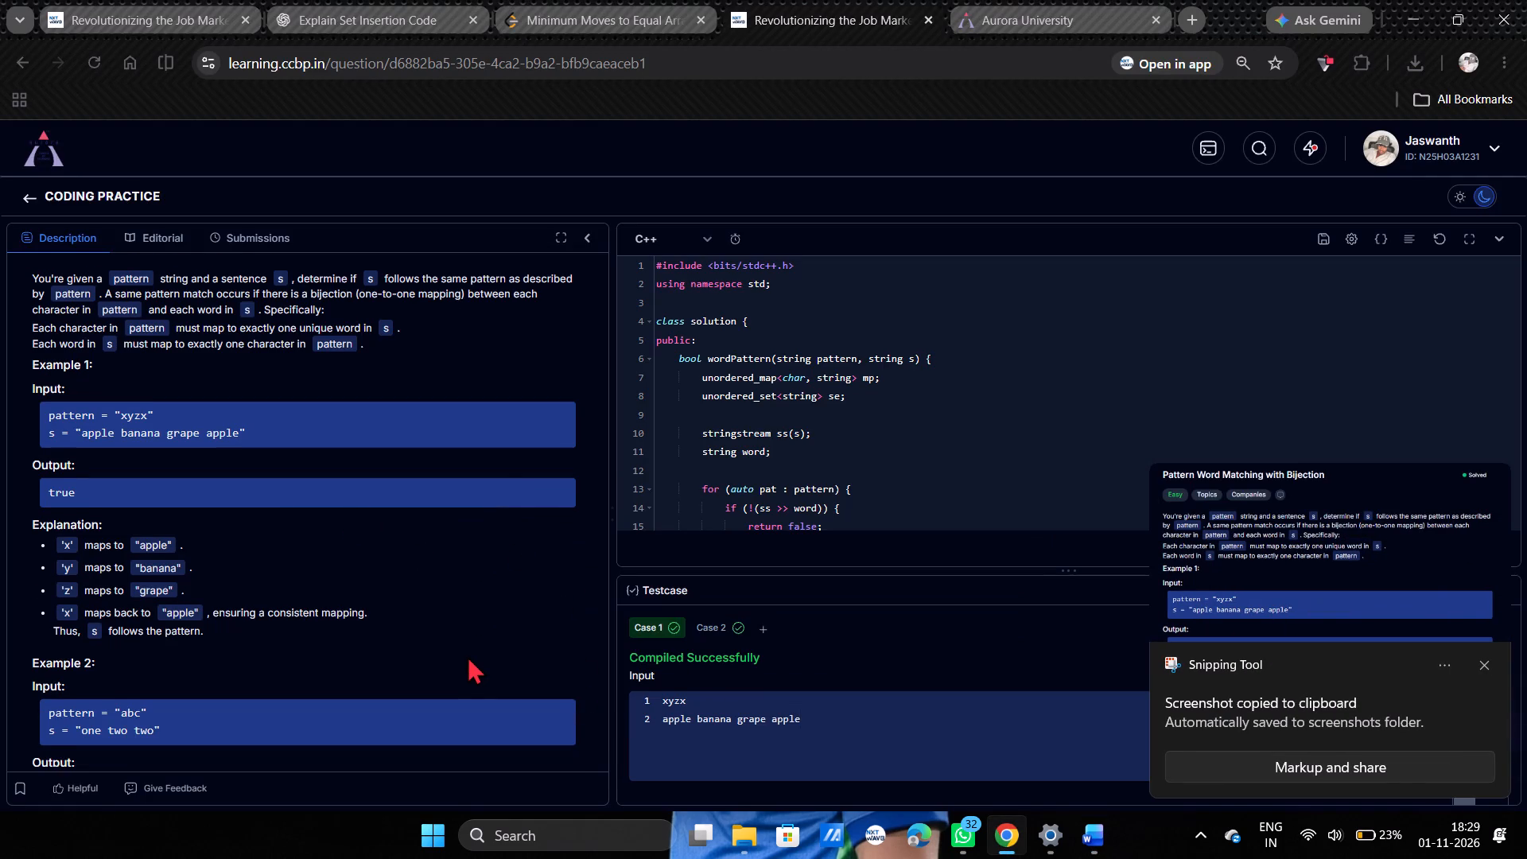
scroll(467, 655, "down", 1)
left_click(235, 233)
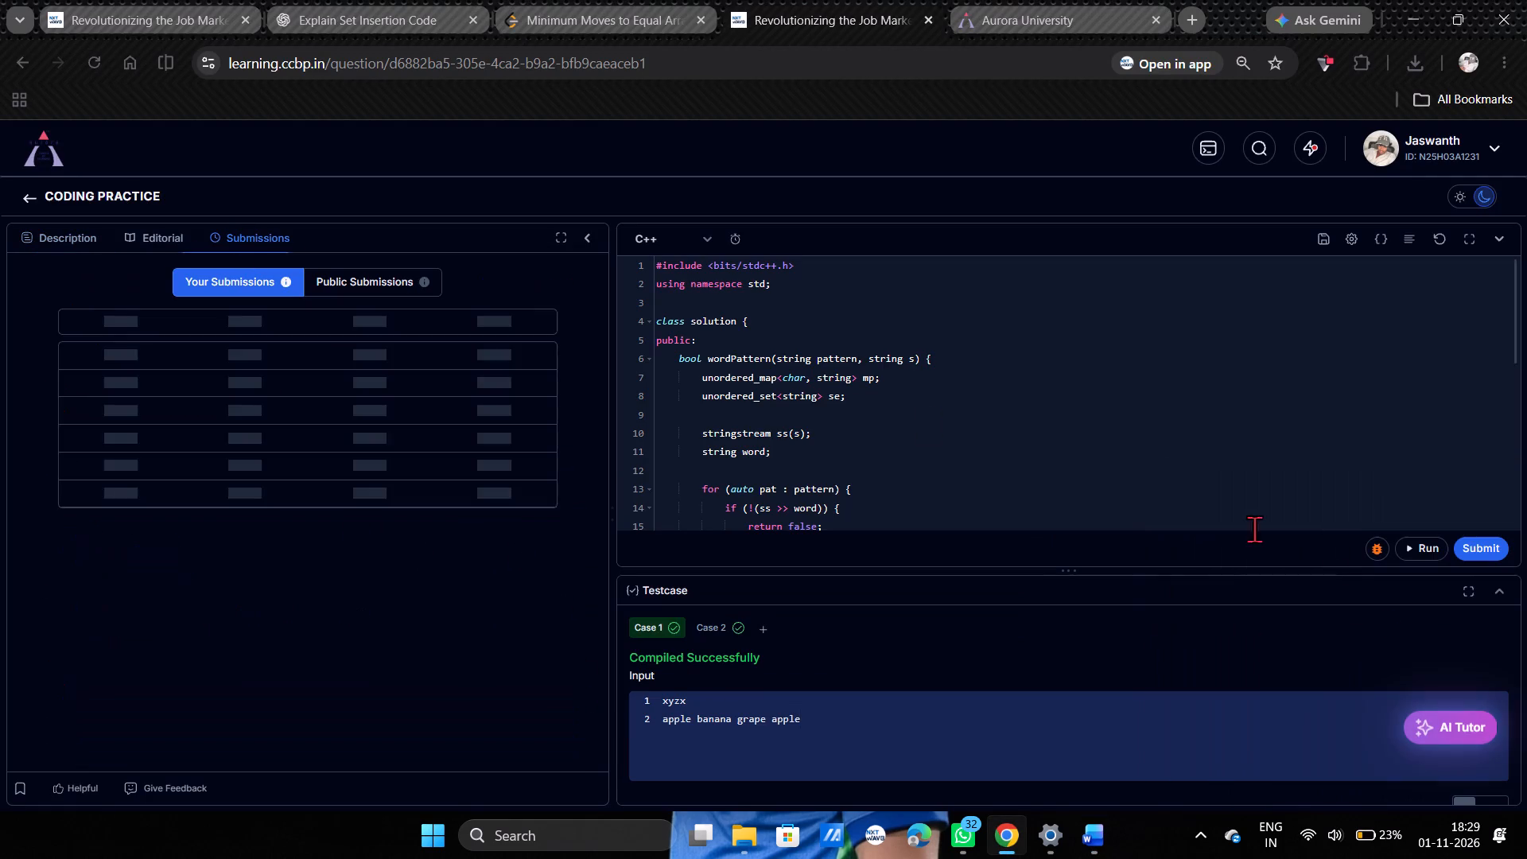
key("Print")
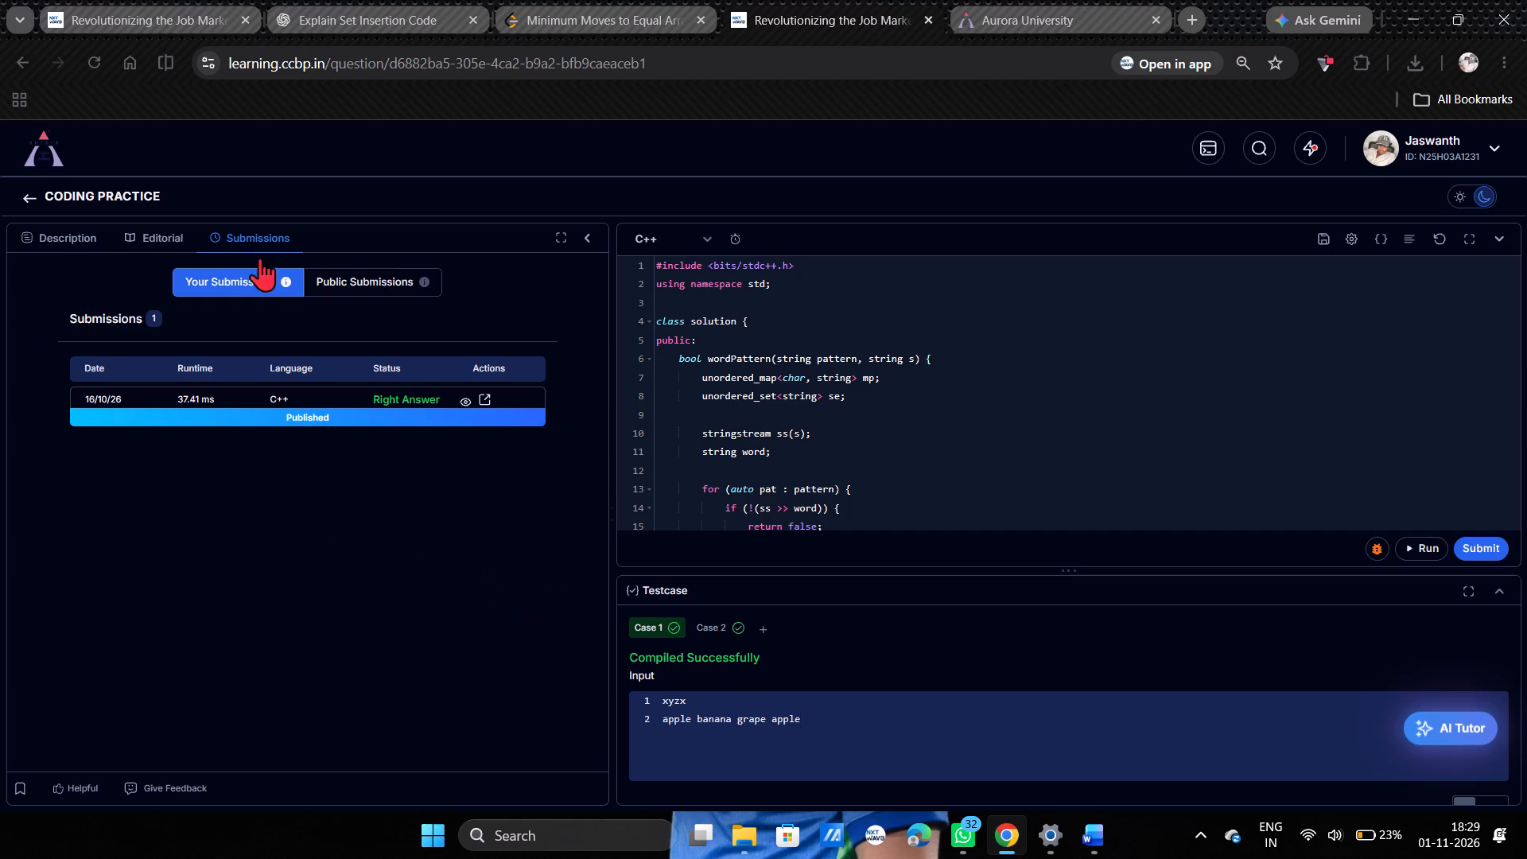
left_click_drag(1, 123, 1518, 810)
key("alt+Tab")
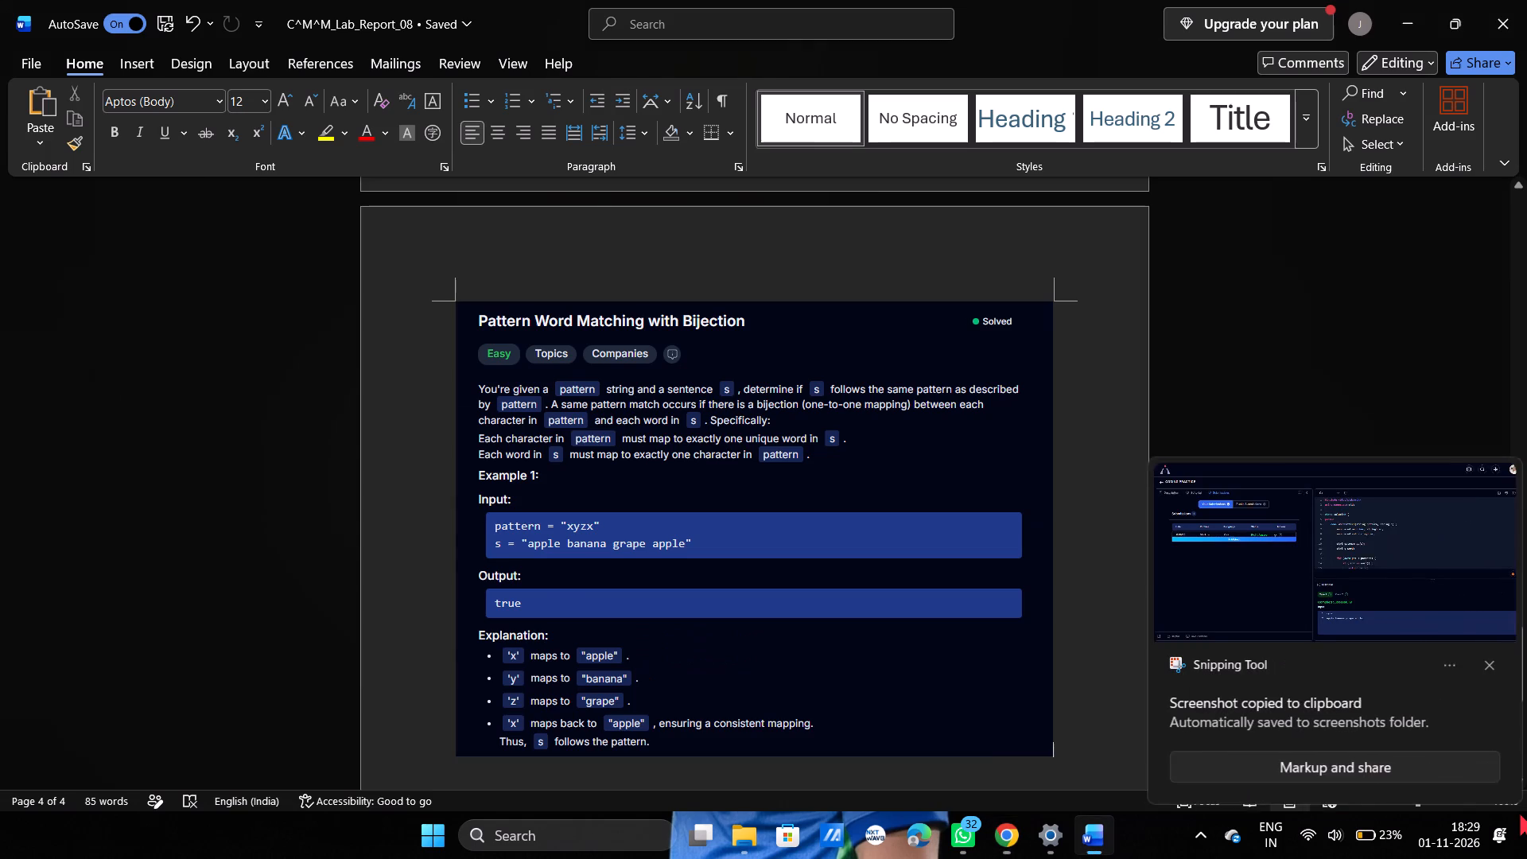
key("ctrl+v")
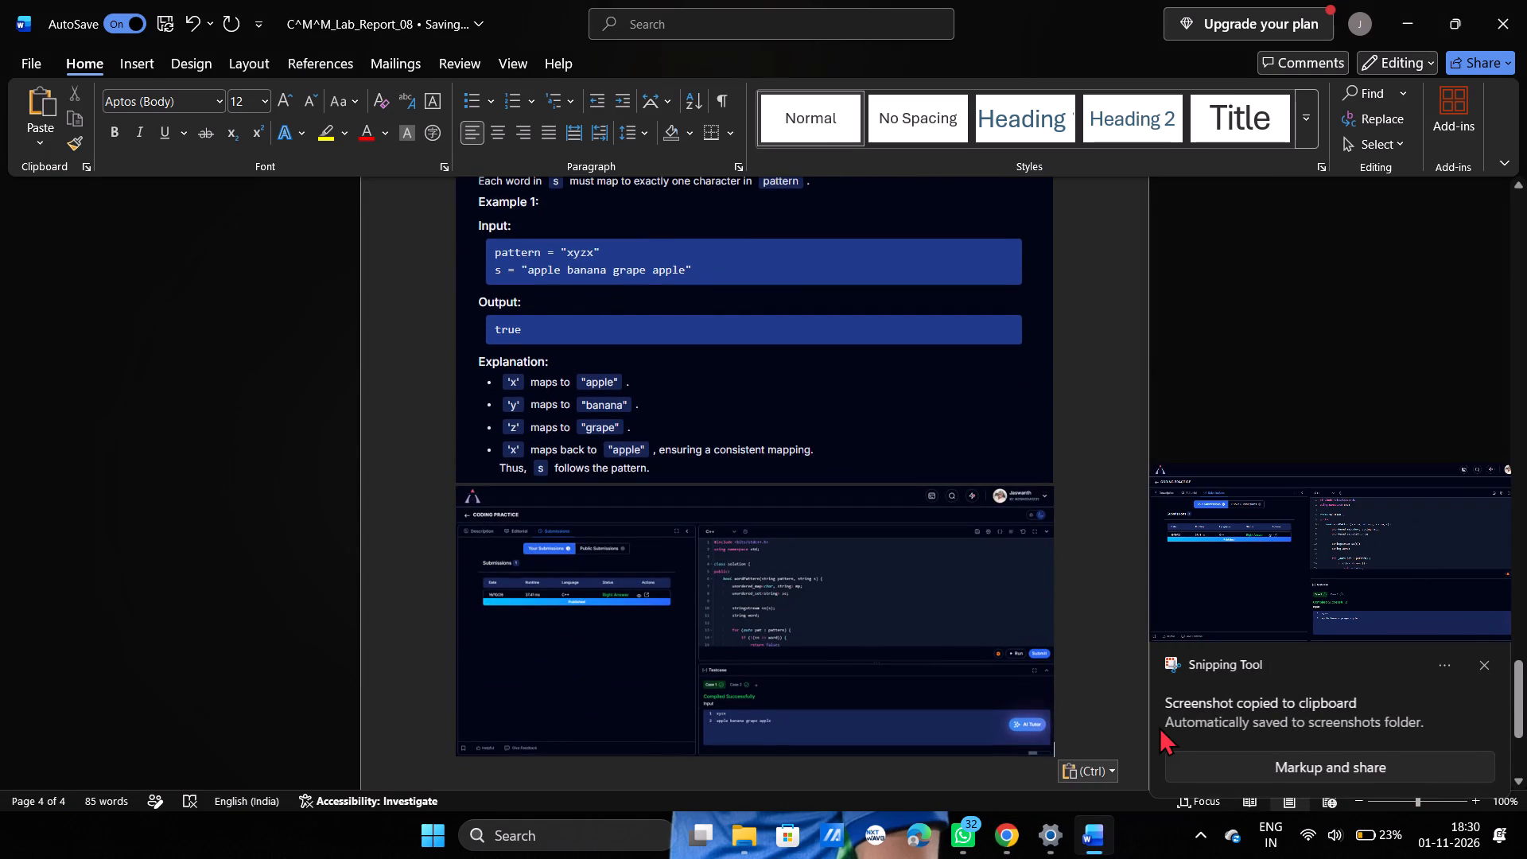
Add seven line breaks after the Pattern Word Matching submissions screenshot to start a fifth page.
key("Return")
key("Return")
key("Return")
key("Return")
key("Return")
key("Return")
key("Return")
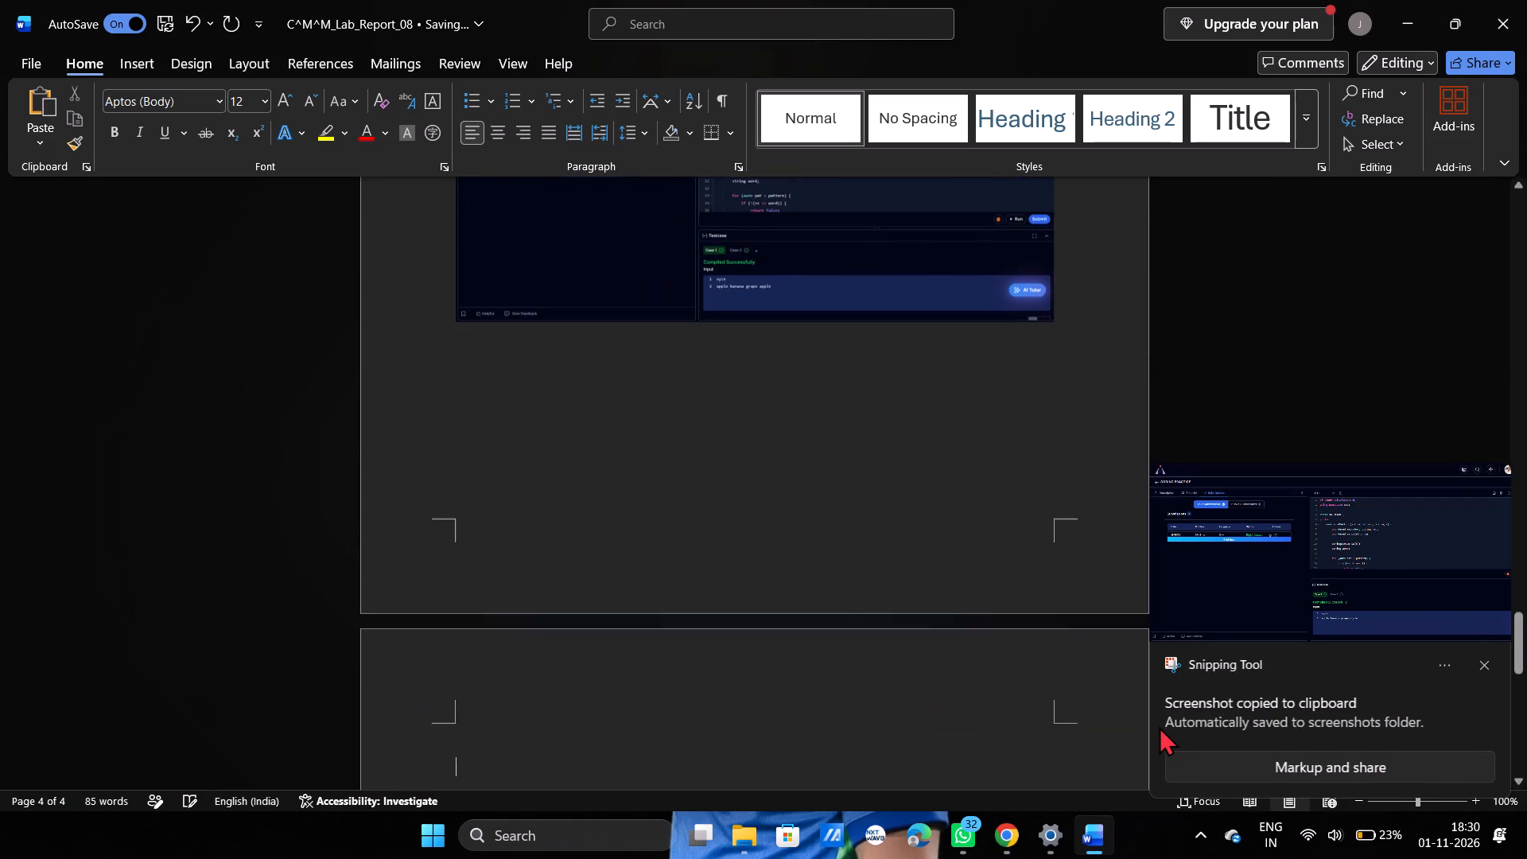
Switch to Chrome, return to the question list and open Scoreboard After Each Round from the Prefix Sum lesson's Coding Practice.
key("alt+Tab")
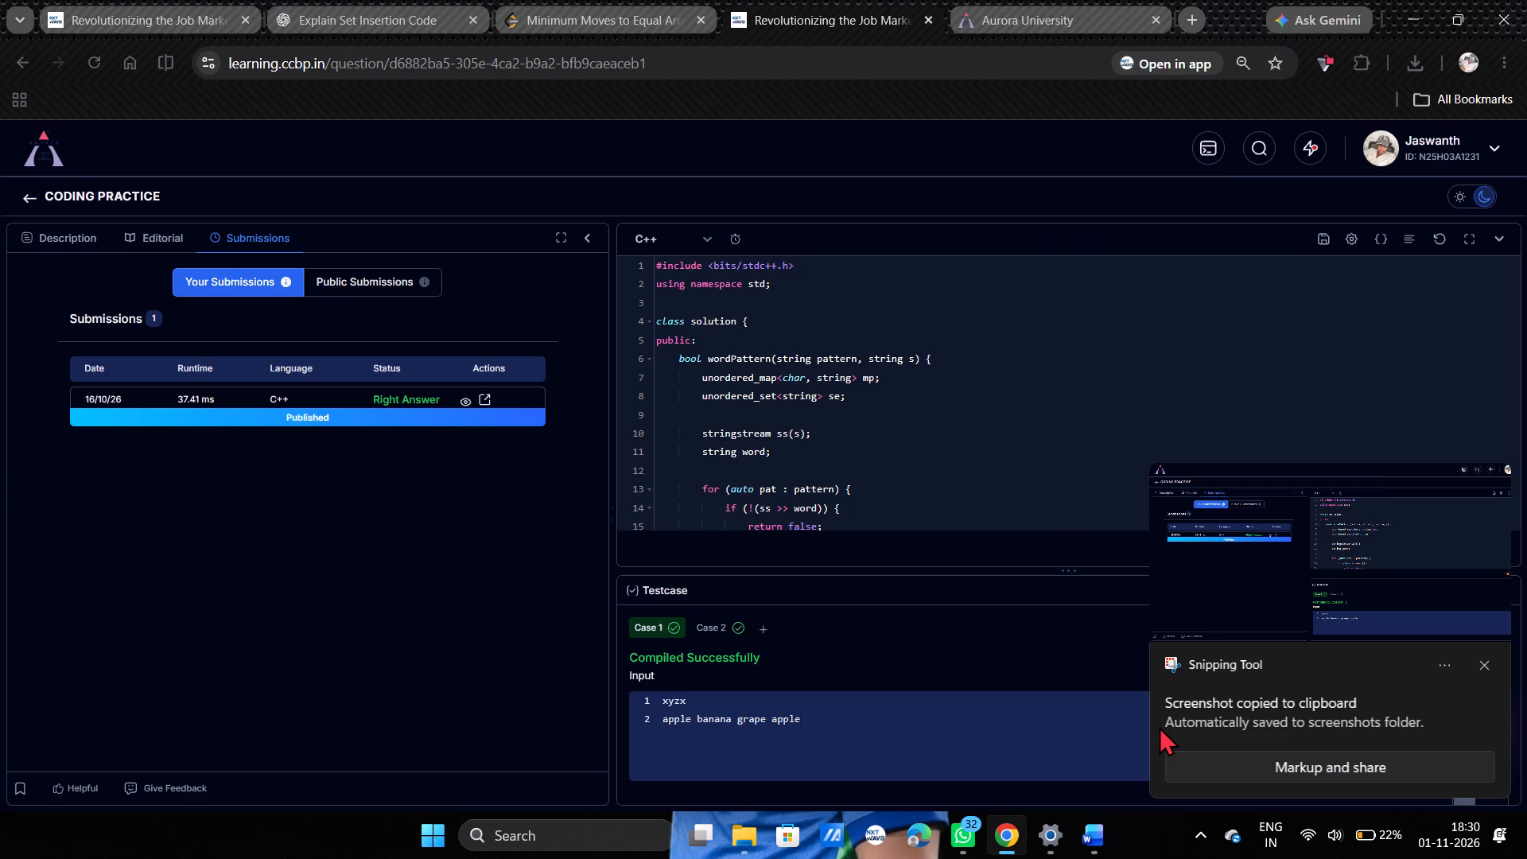
scroll(919, 531, "right", 3)
scroll(617, 538, "right", 5)
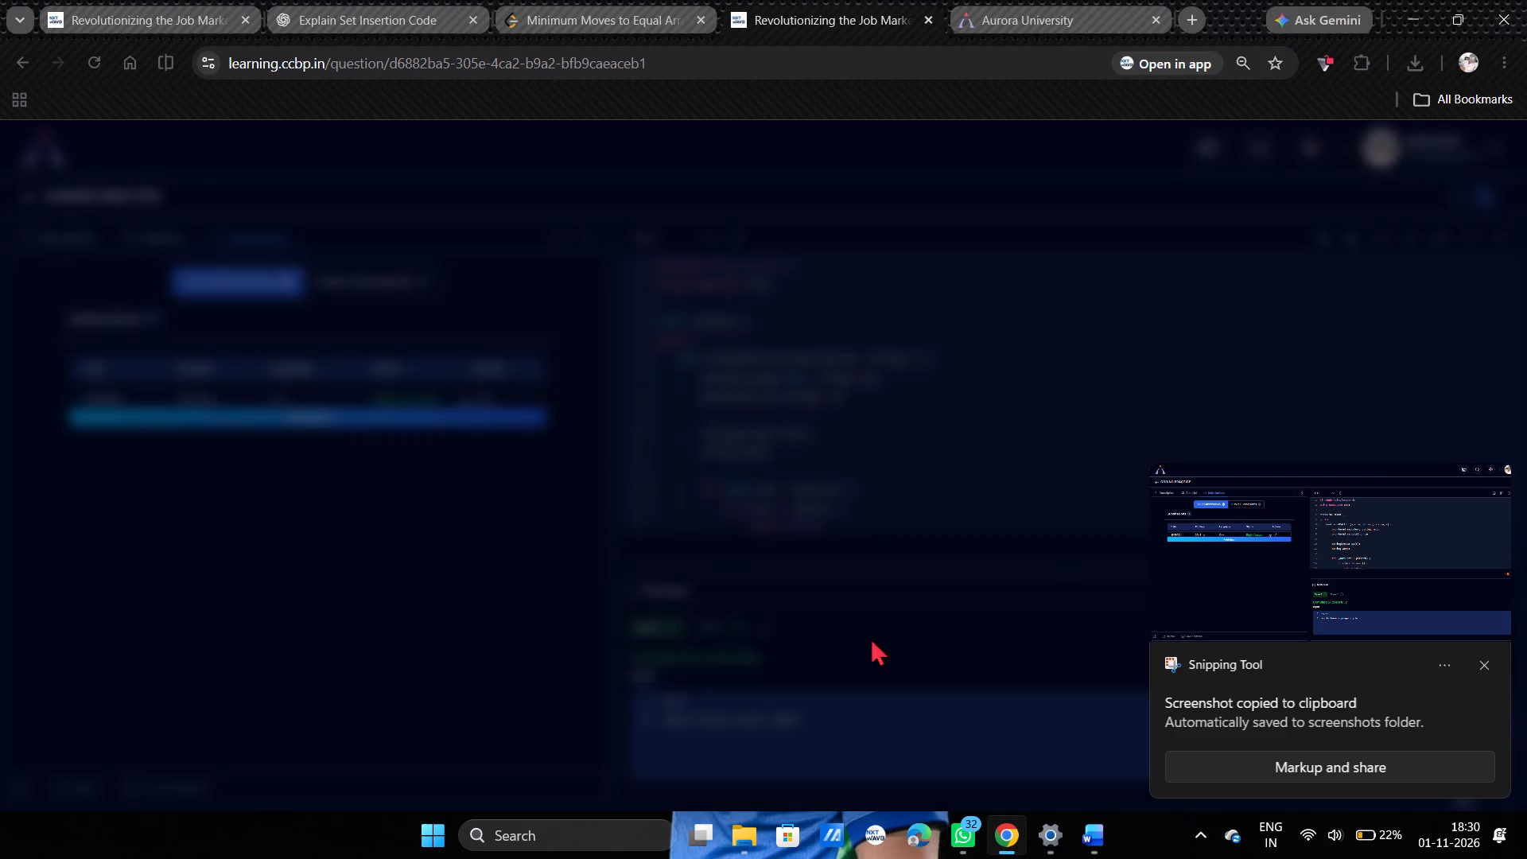
left_click(1484, 660)
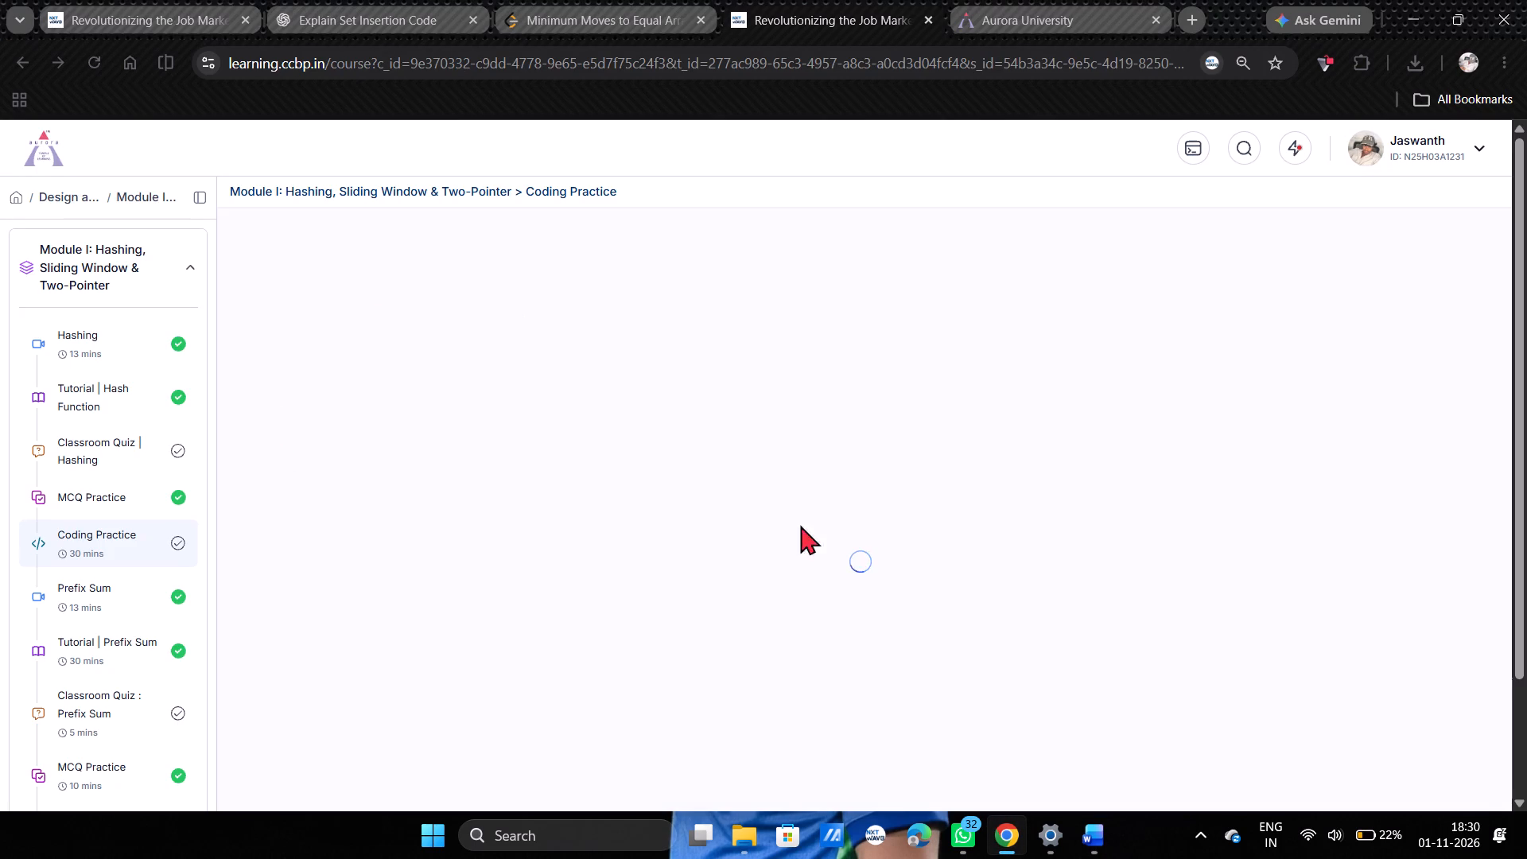
scroll(95, 683, "down", 2)
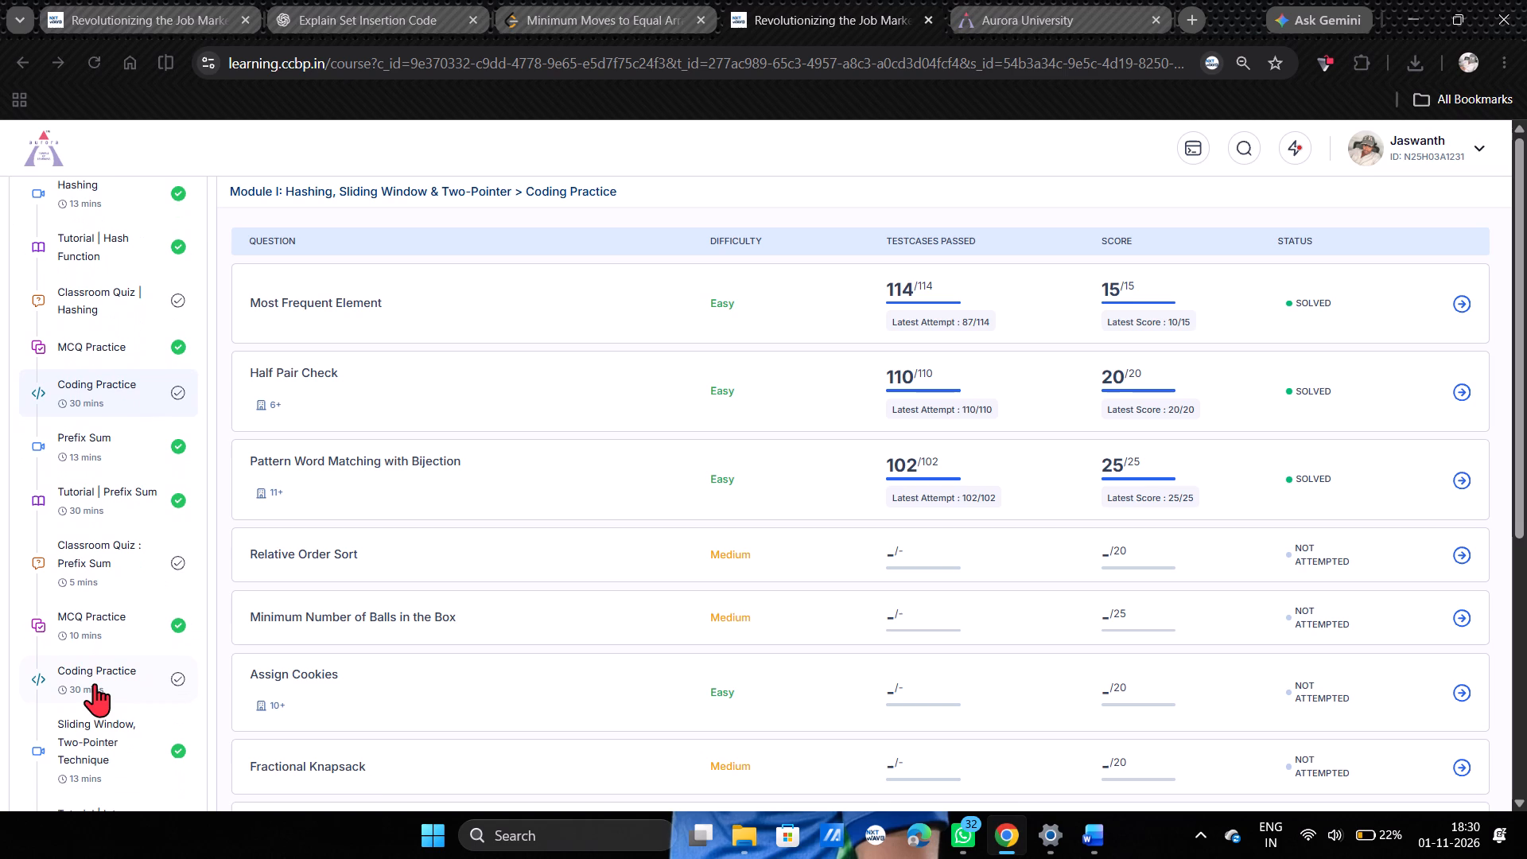
left_click(98, 674)
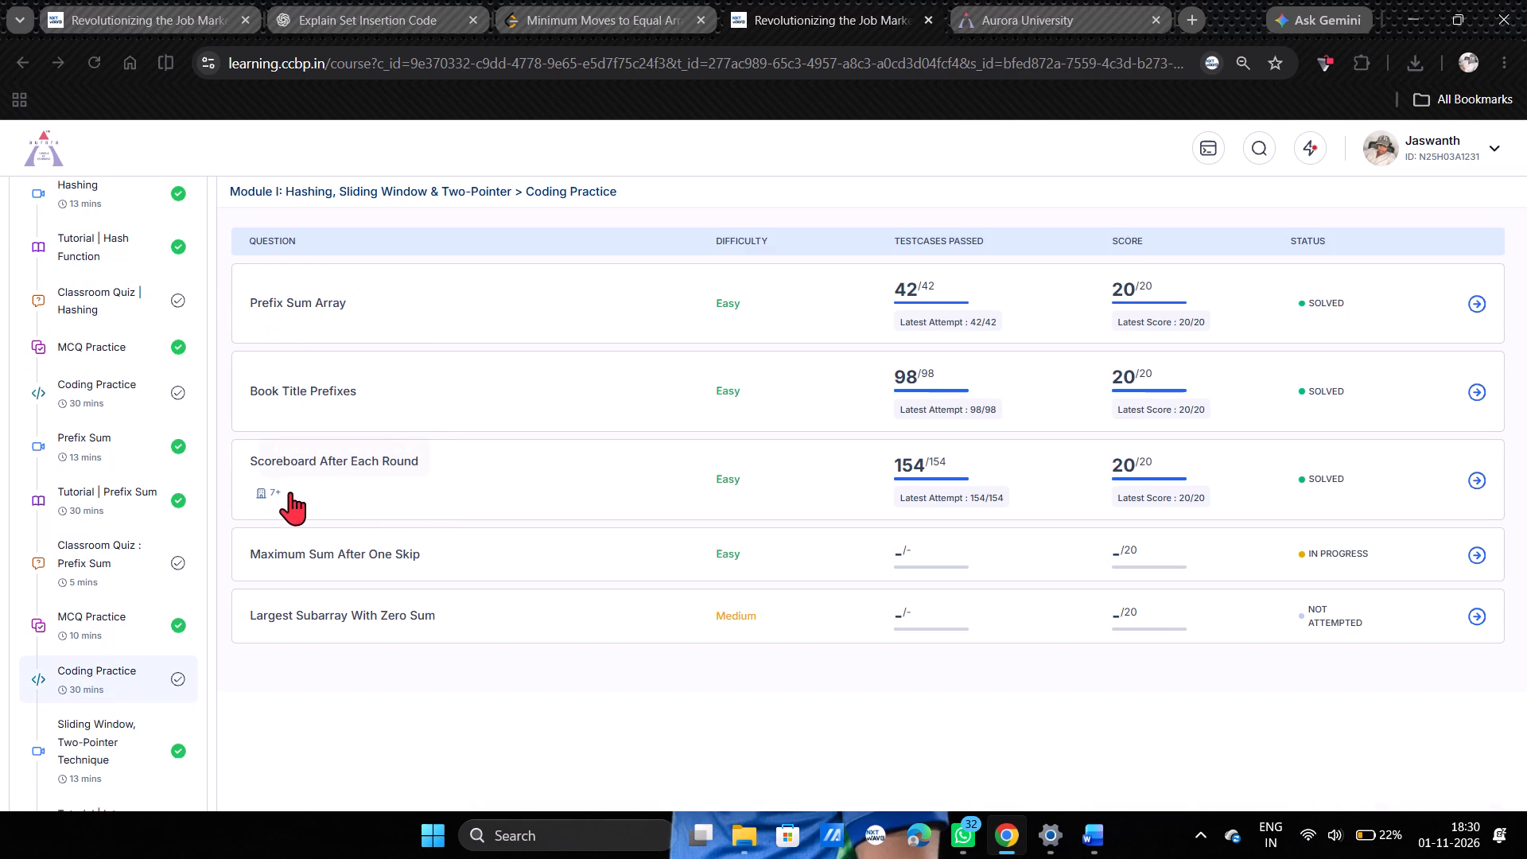
left_click(399, 491)
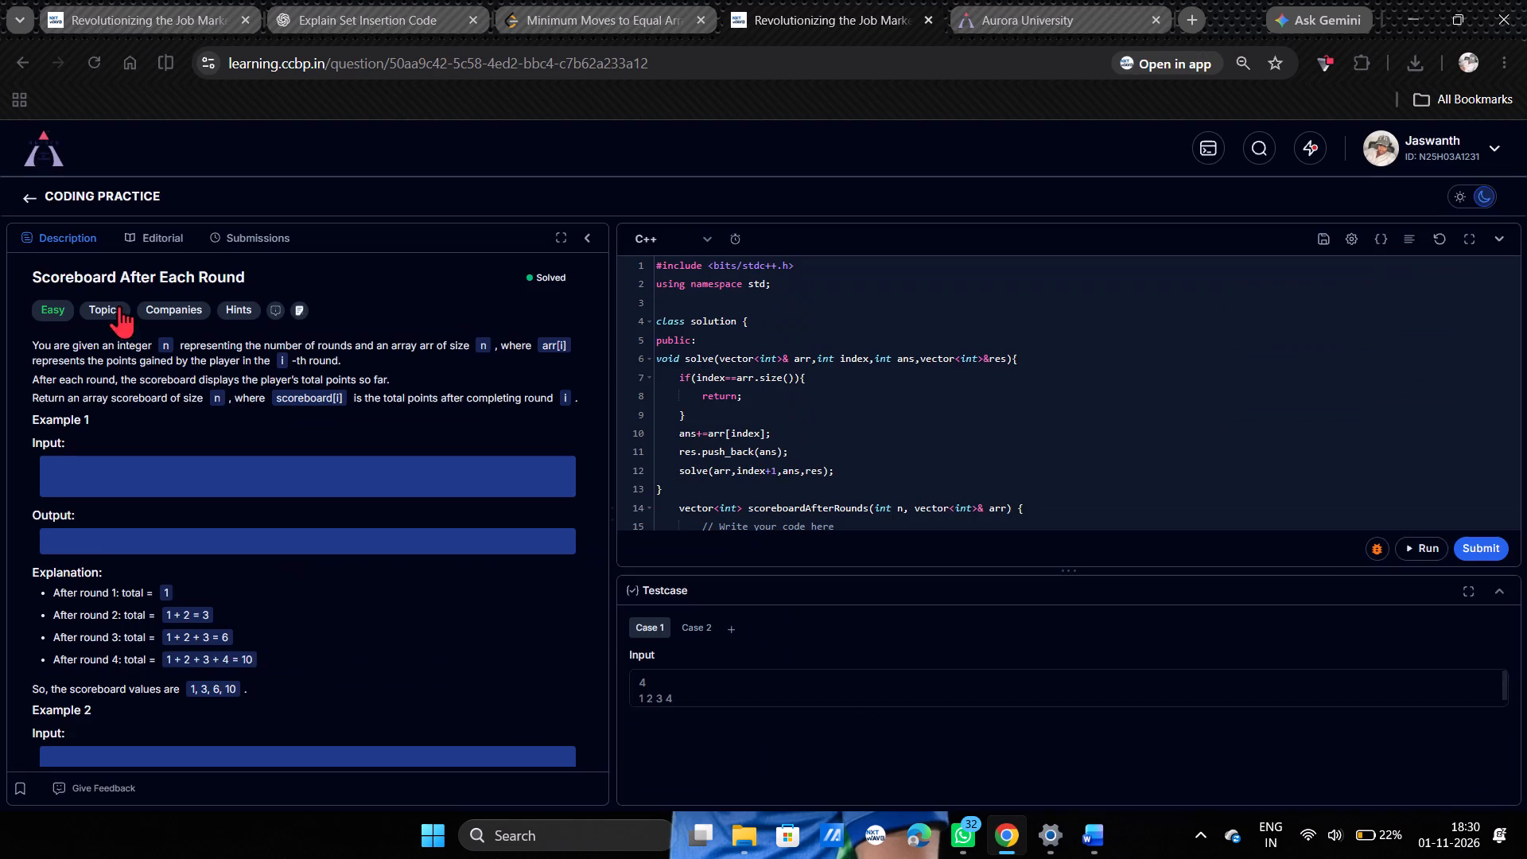
Capture the Scoreboard After Each Round description from its title through Example 1's explanation and paste it on Word's fifth page.
scroll(68, 374, "up", 1)
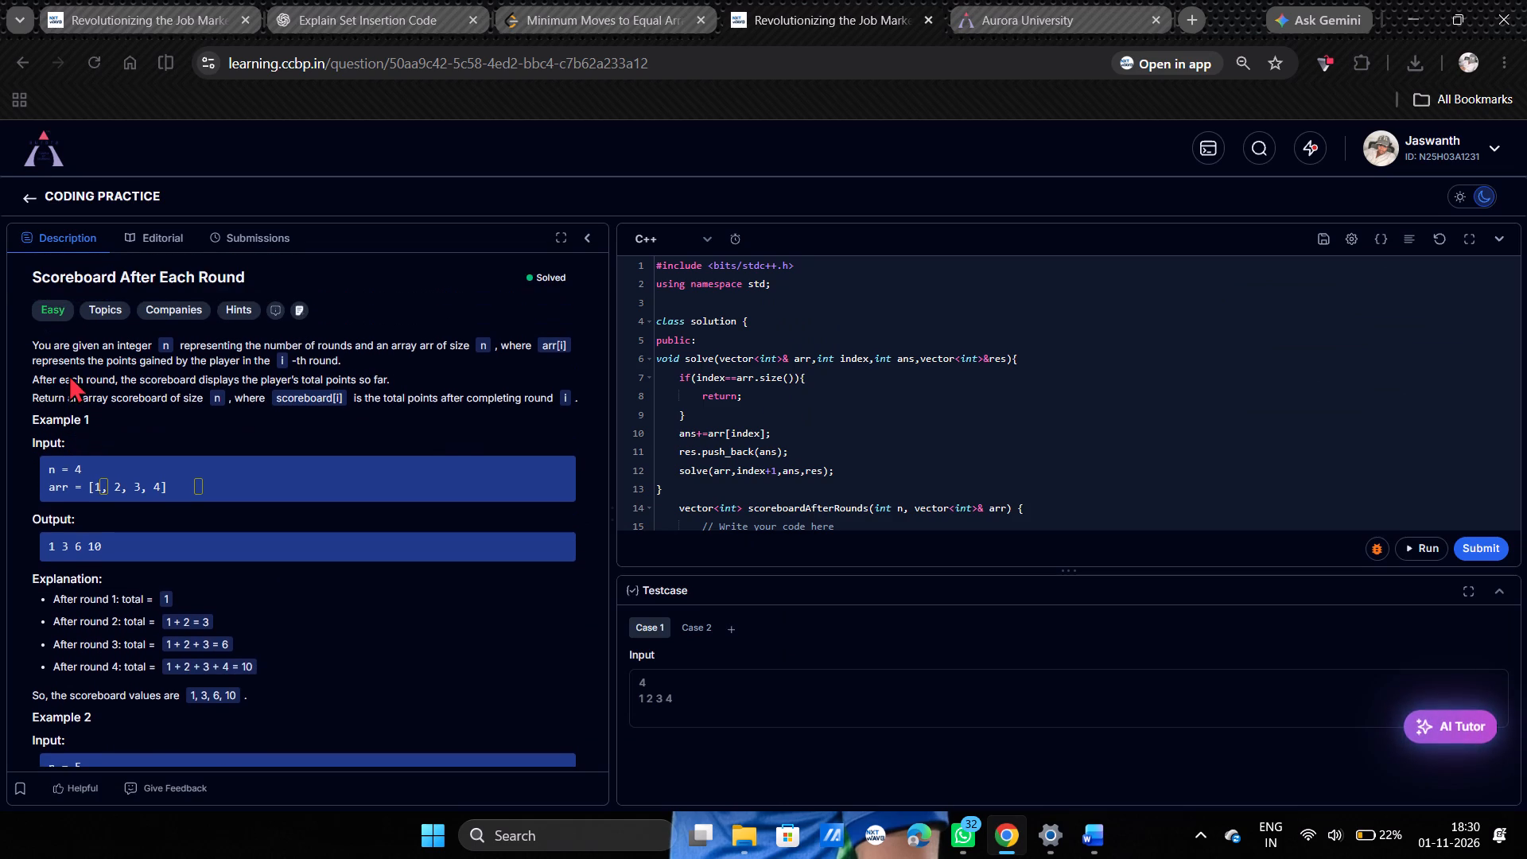
scroll(68, 374, "up", 1)
key("Print")
left_click_drag(2, 239, 612, 716)
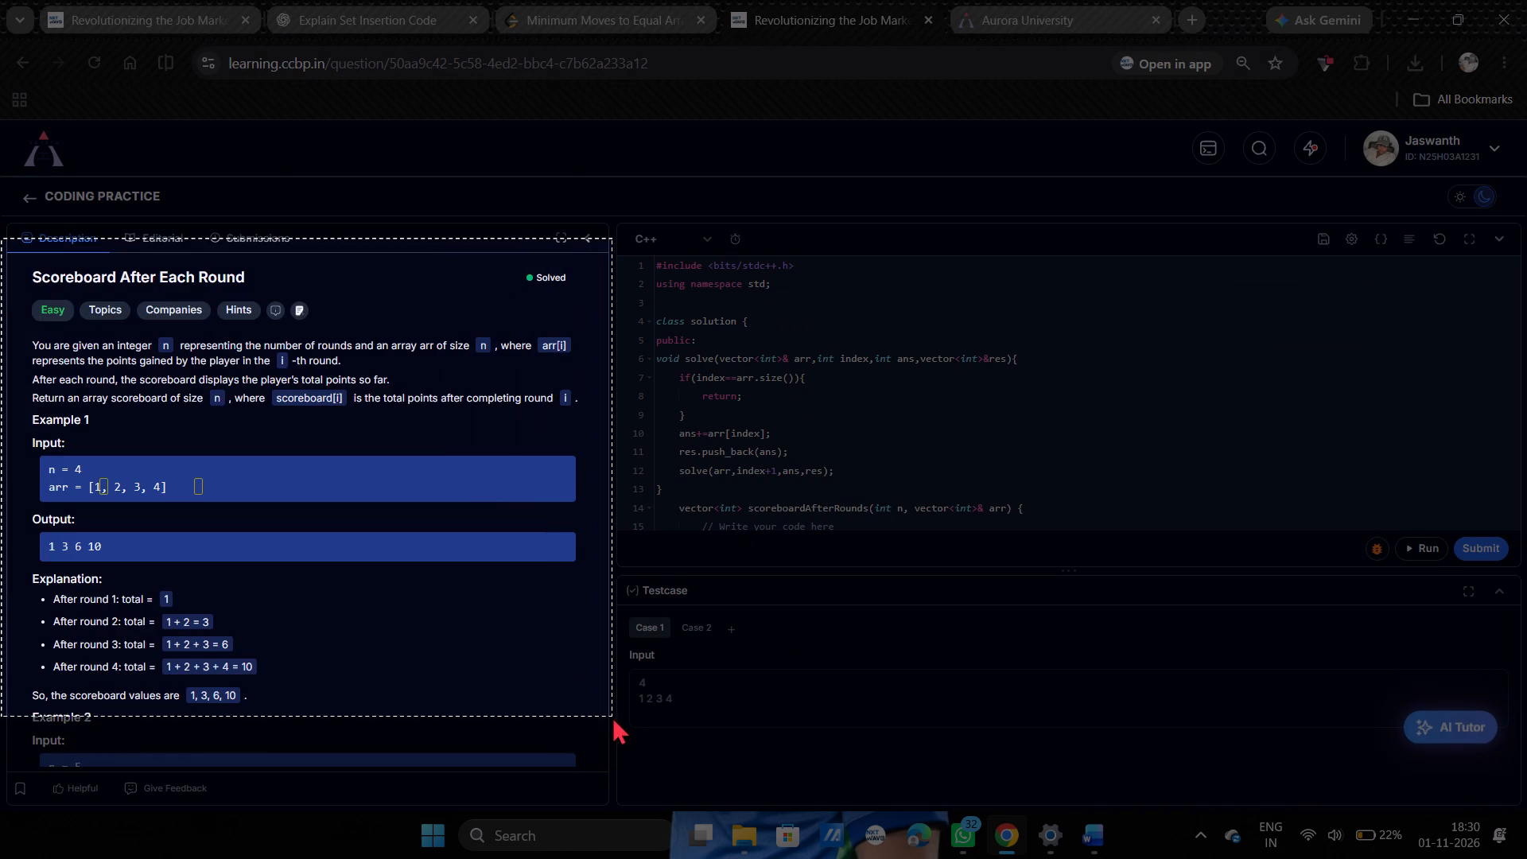
left_click_drag(612, 716, 604, 715)
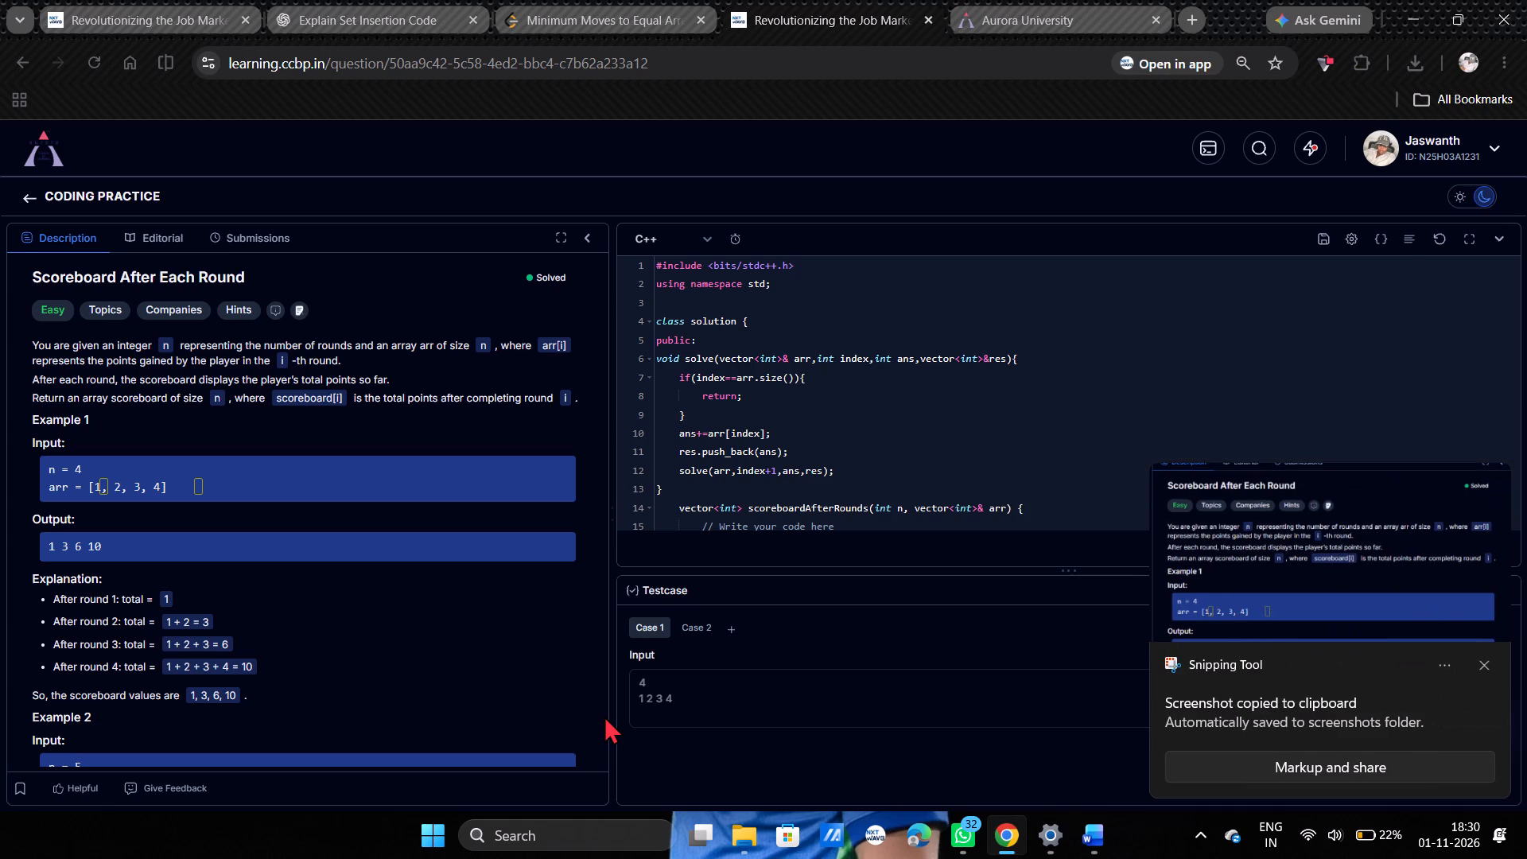
key("alt+Tab")
key("ctrl+v")
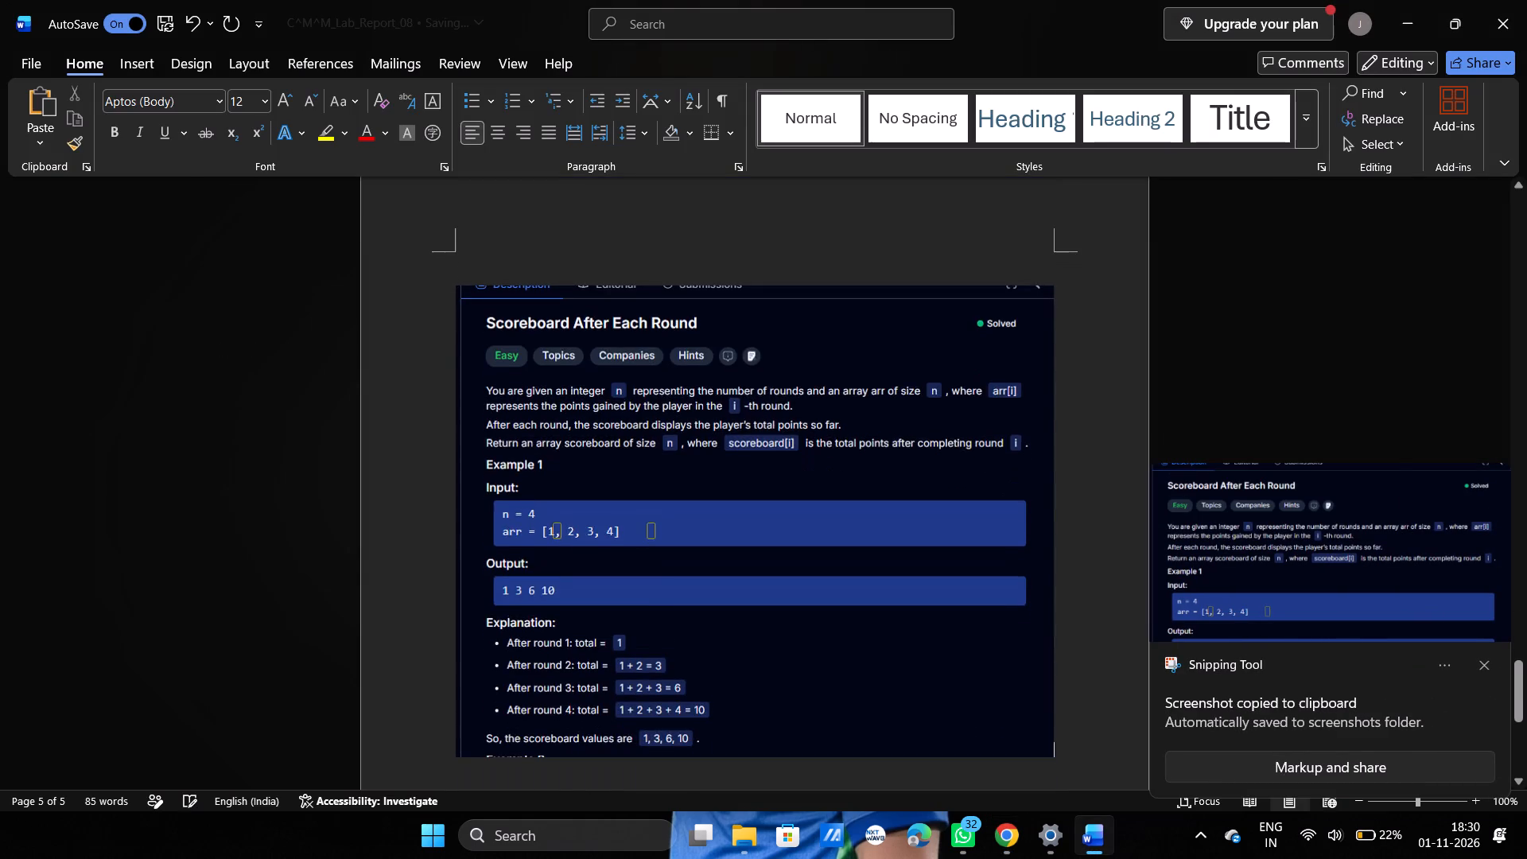
Switch to Chrome, run the Scoreboard After Each Round code and show its submissions.
key("alt+Tab")
key("Return")
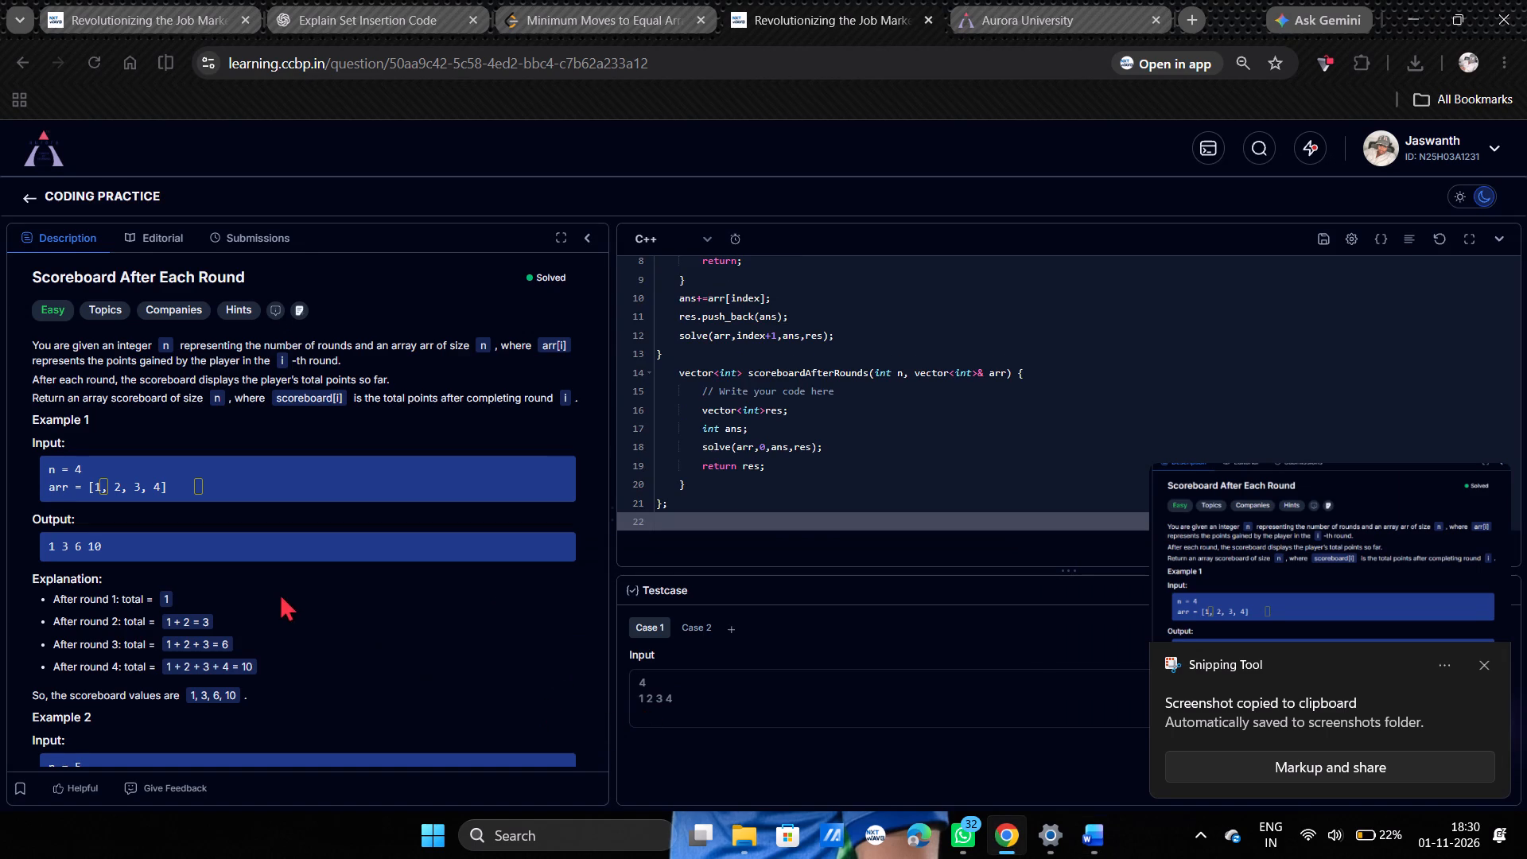
key("ctrl+apostrophe")
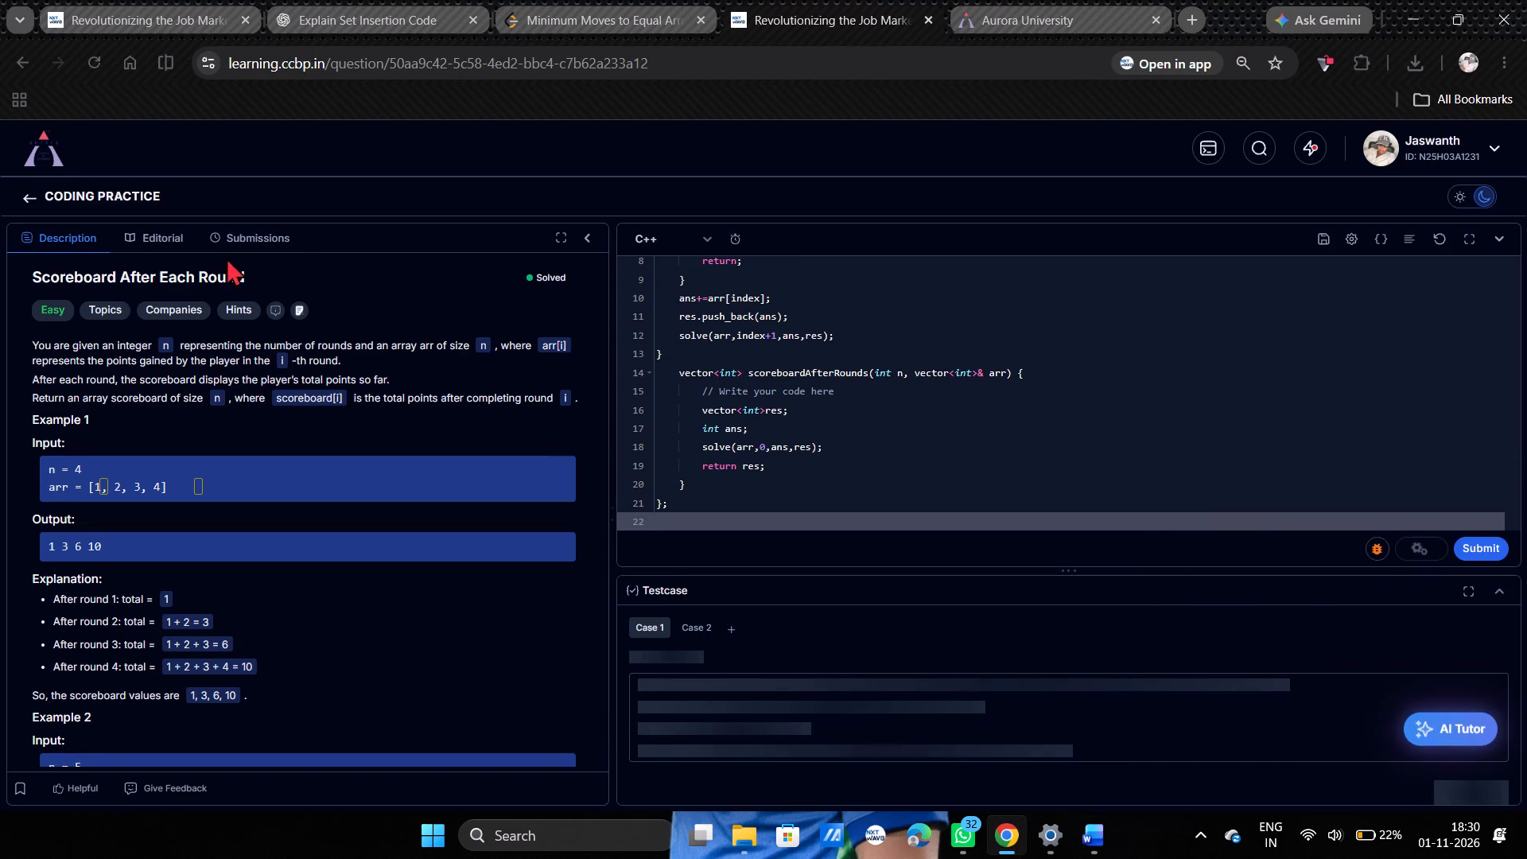
left_click(234, 245)
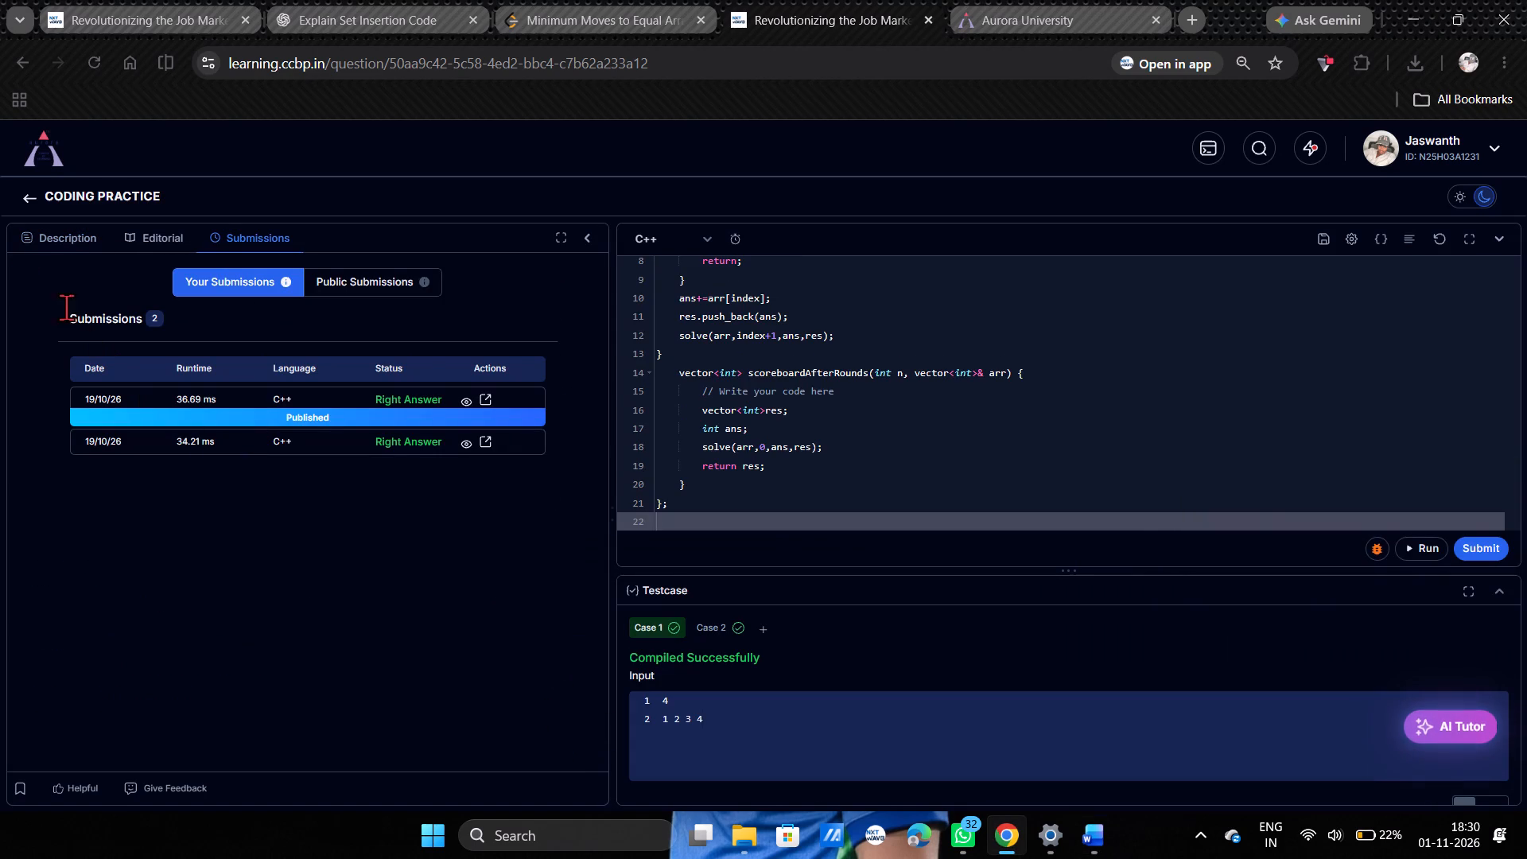
Enlarge the code editor over the testcase area so the whole solution fits, keeping the compile result in view.
key("Print")
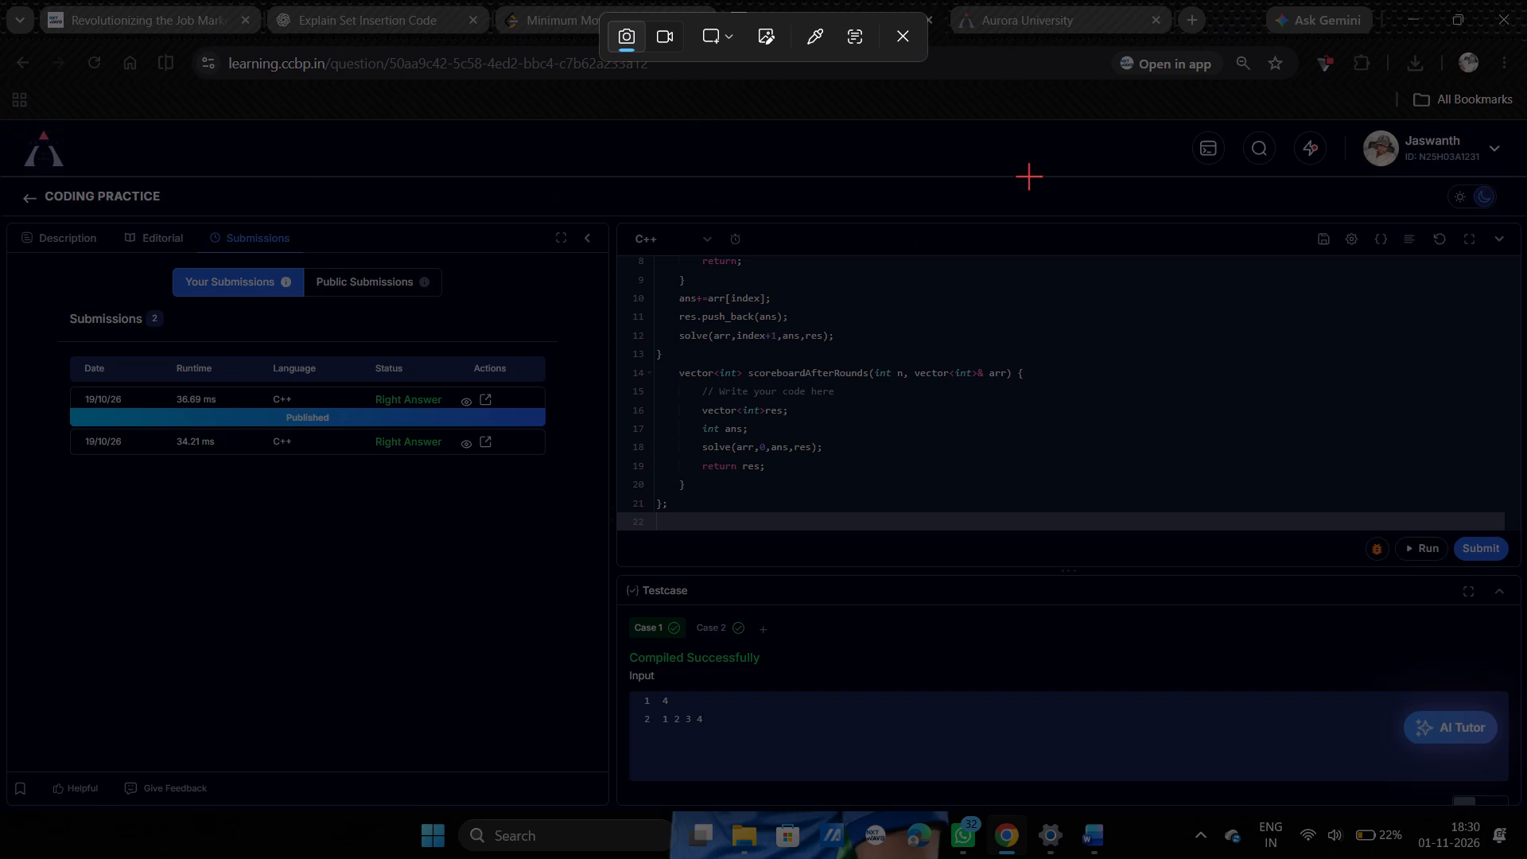
left_click(912, 44)
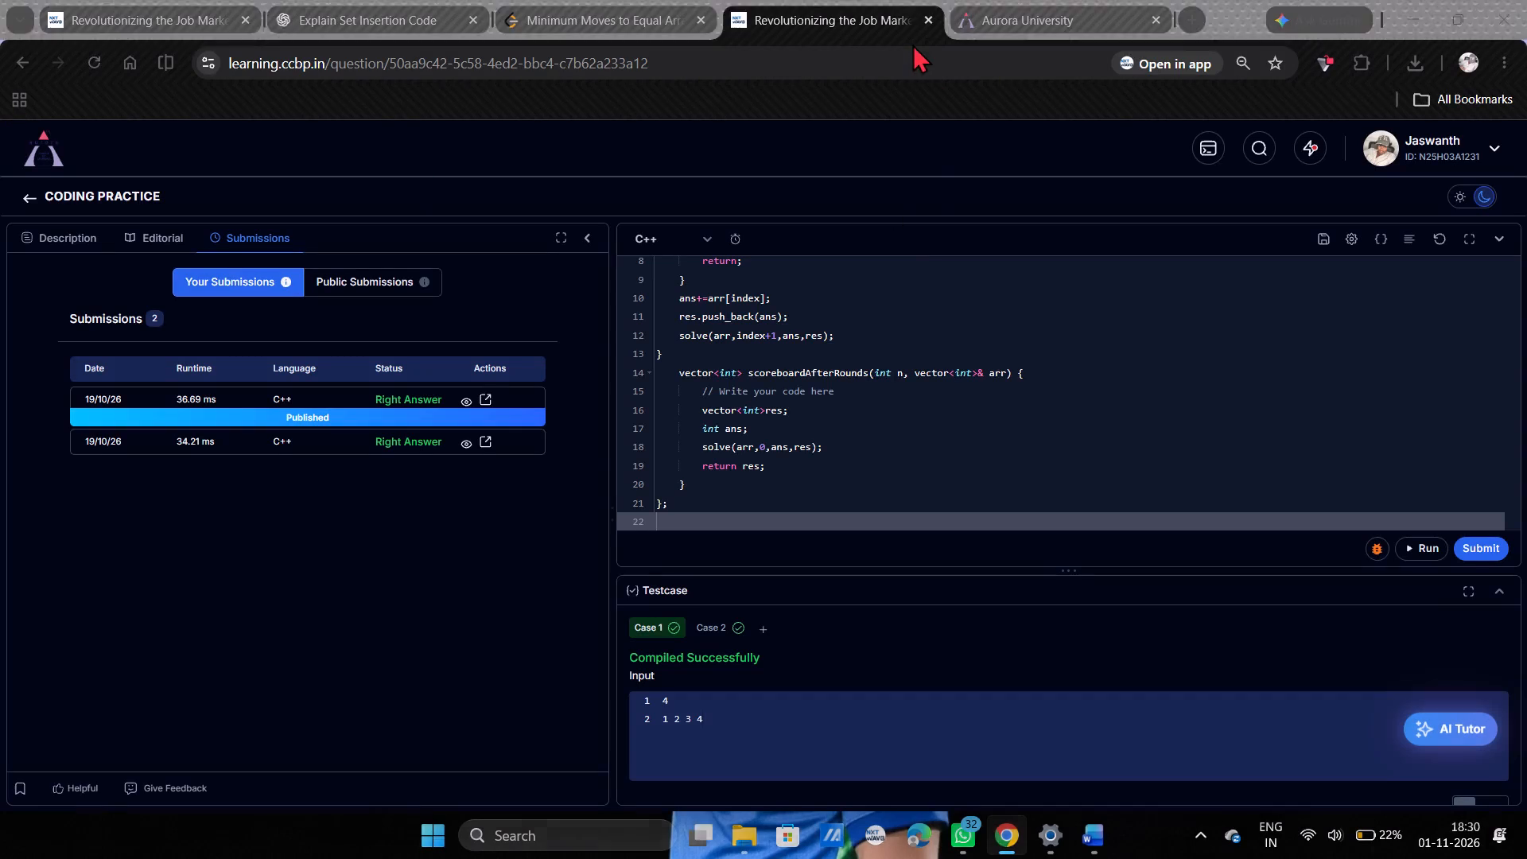
scroll(883, 360, "up", 6)
scroll(883, 360, "down", 1)
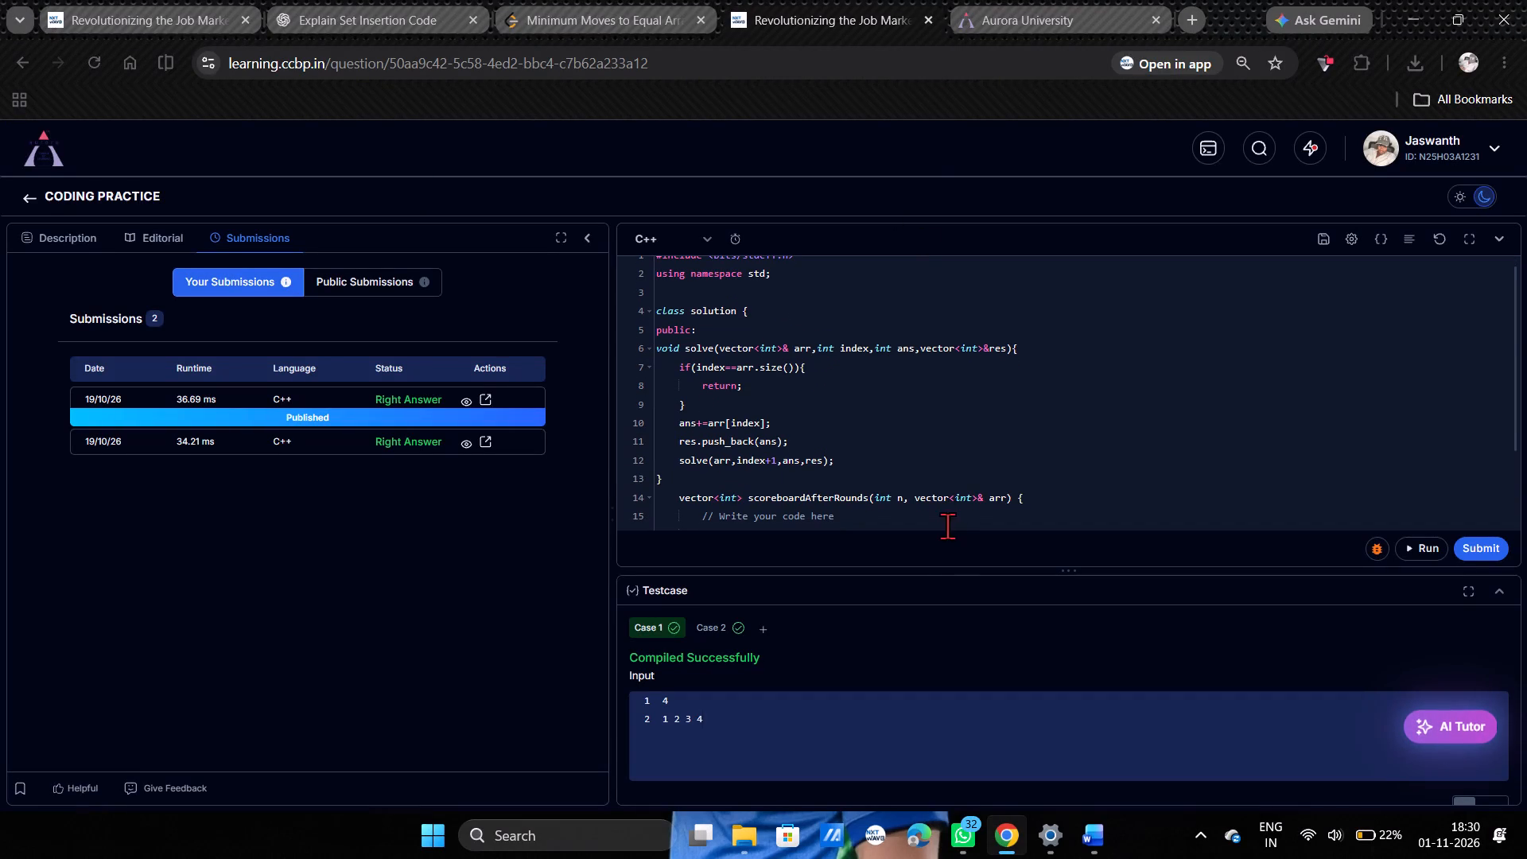
left_click_drag(939, 569, 946, 711)
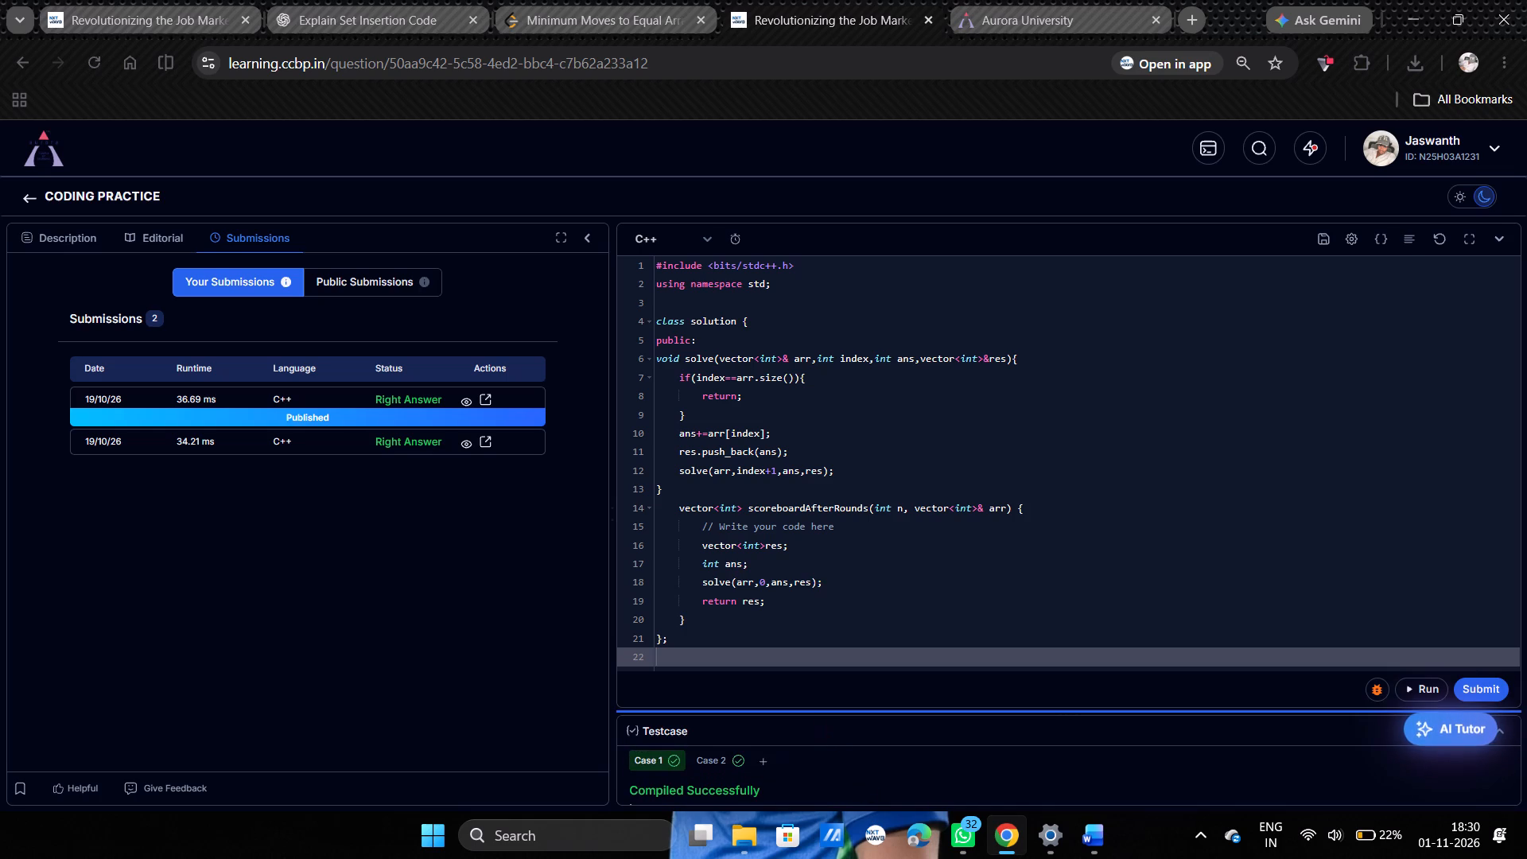
left_click_drag(825, 713, 820, 686)
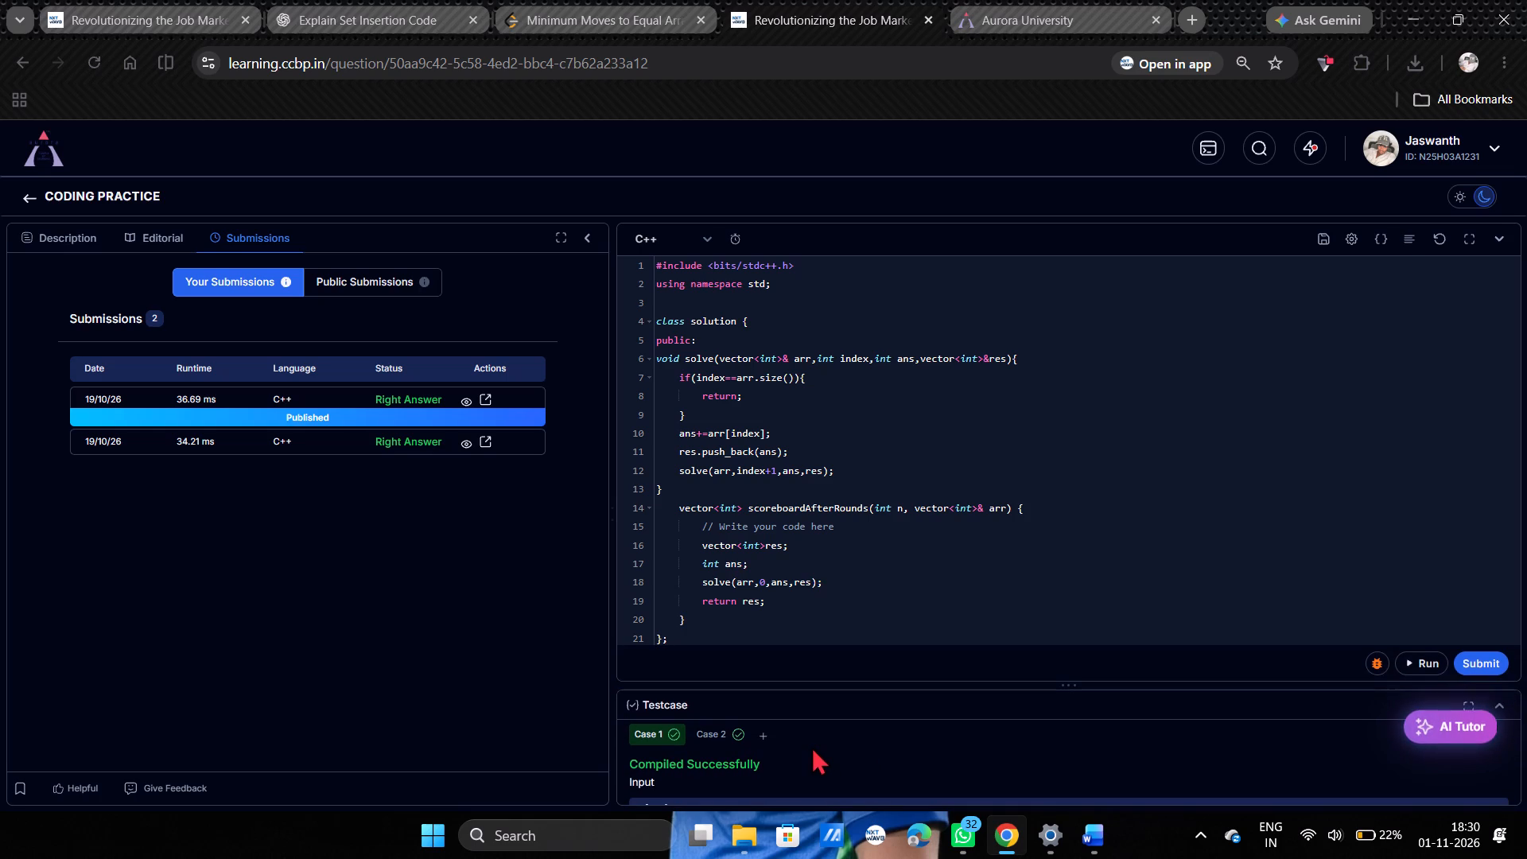
Capture the Scoreboard After Each Round submissions page with its code and compile result and paste it below the description in Word.
key("Print")
left_click_drag(0, 118, 1517, 807)
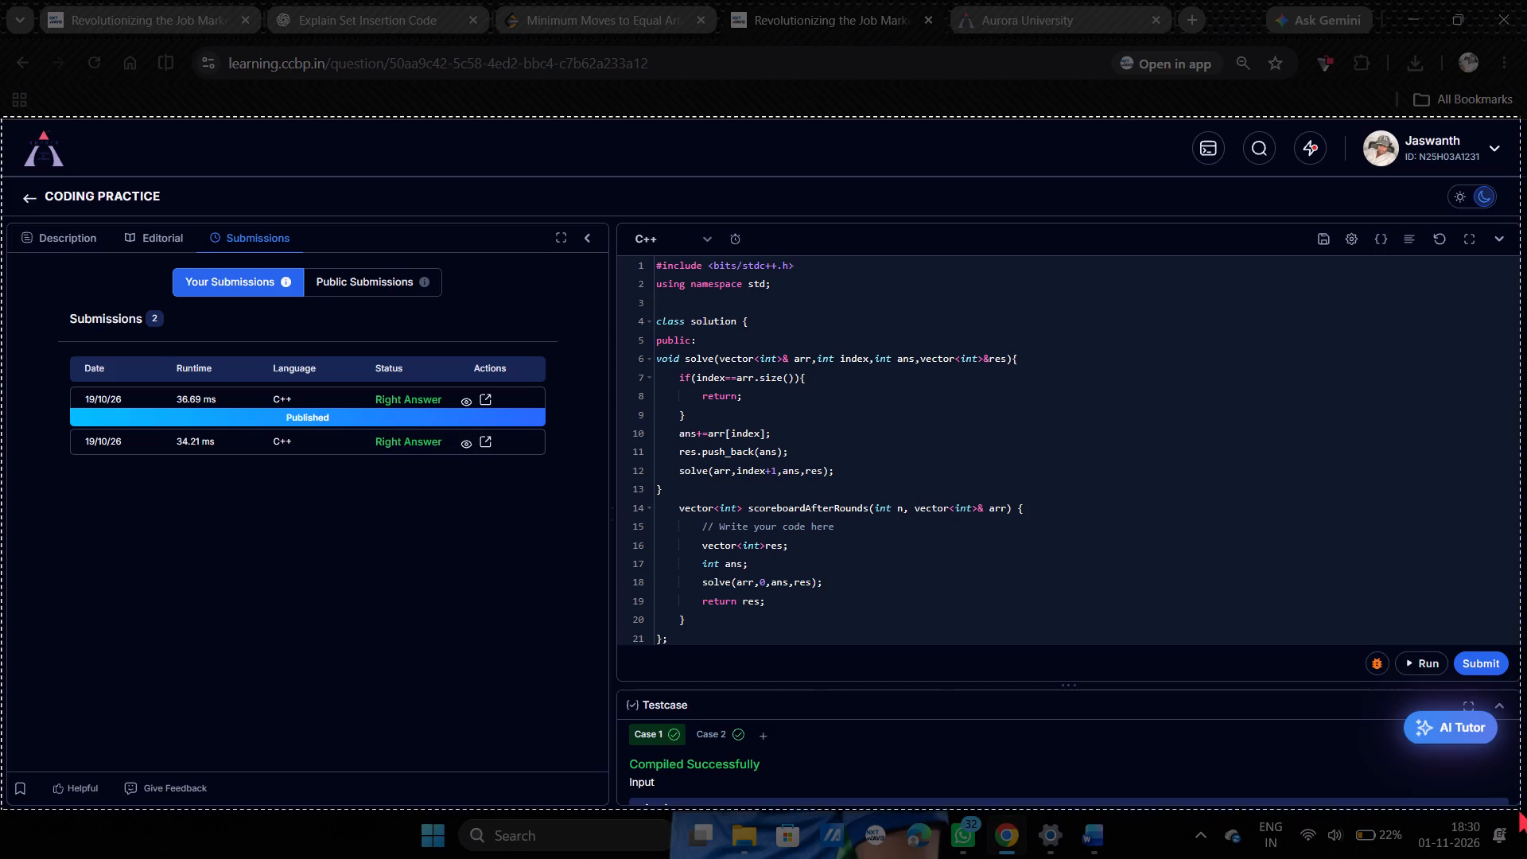
left_click_drag(1517, 807, 1518, 805)
key("alt+Tab")
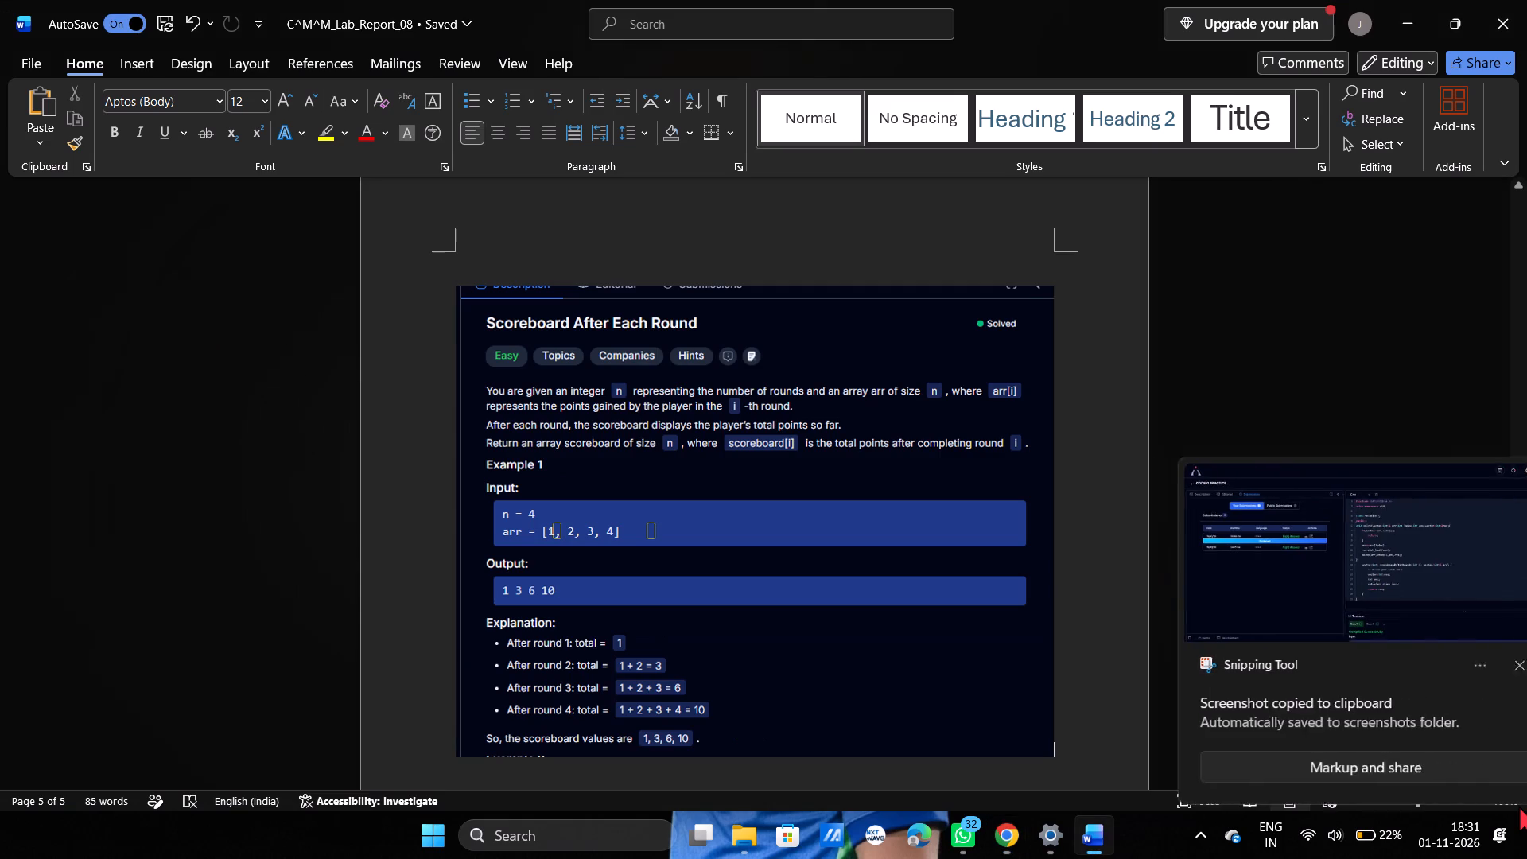
key("Return")
key("ctrl+v")
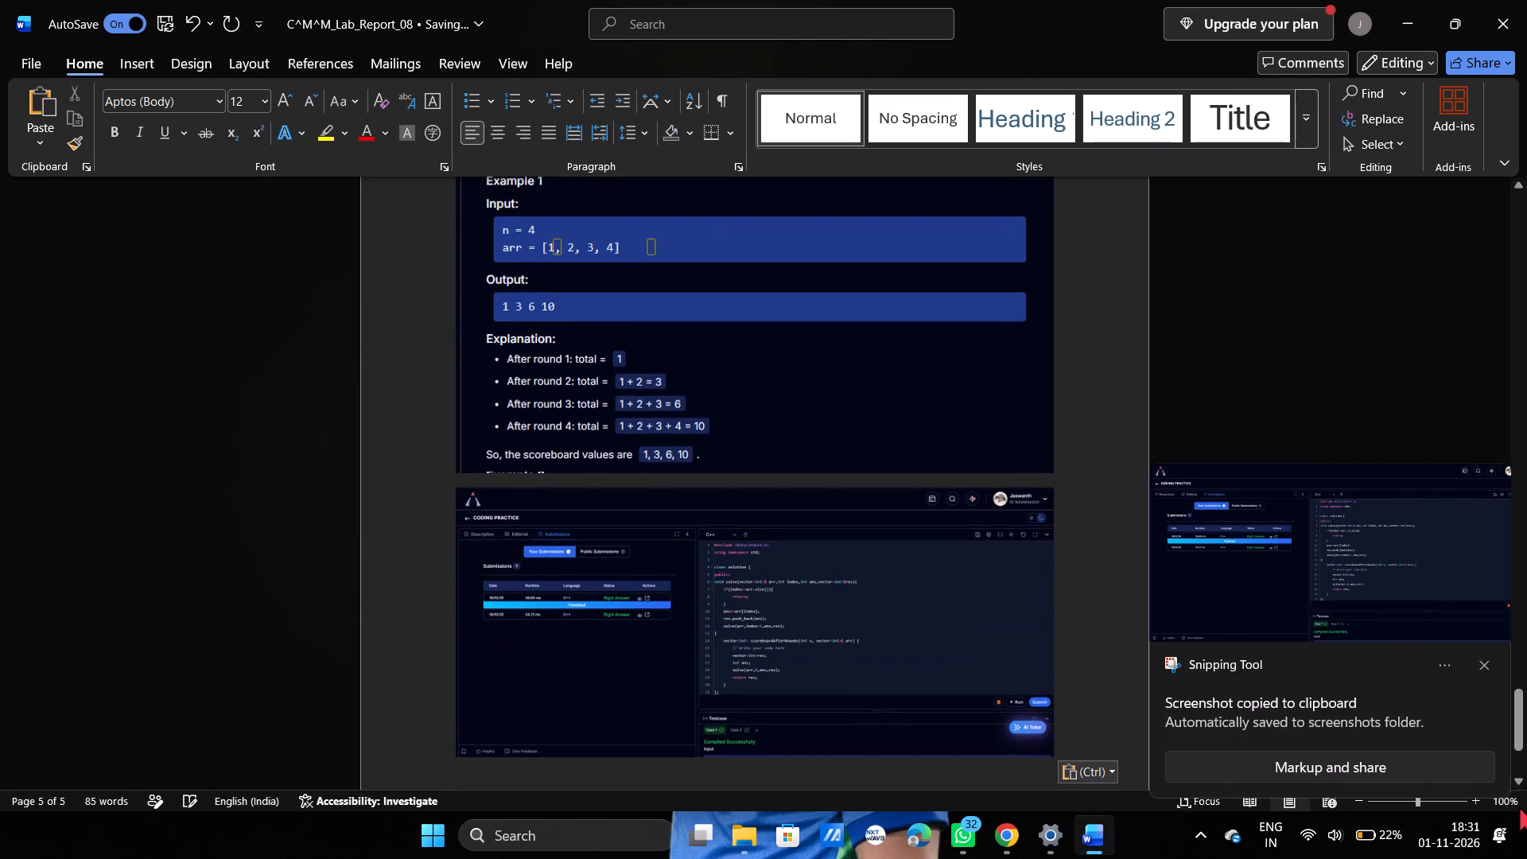
Switch to Chrome, return to the question list, open Book Title Prefixes and run its code.
key("alt+Tab")
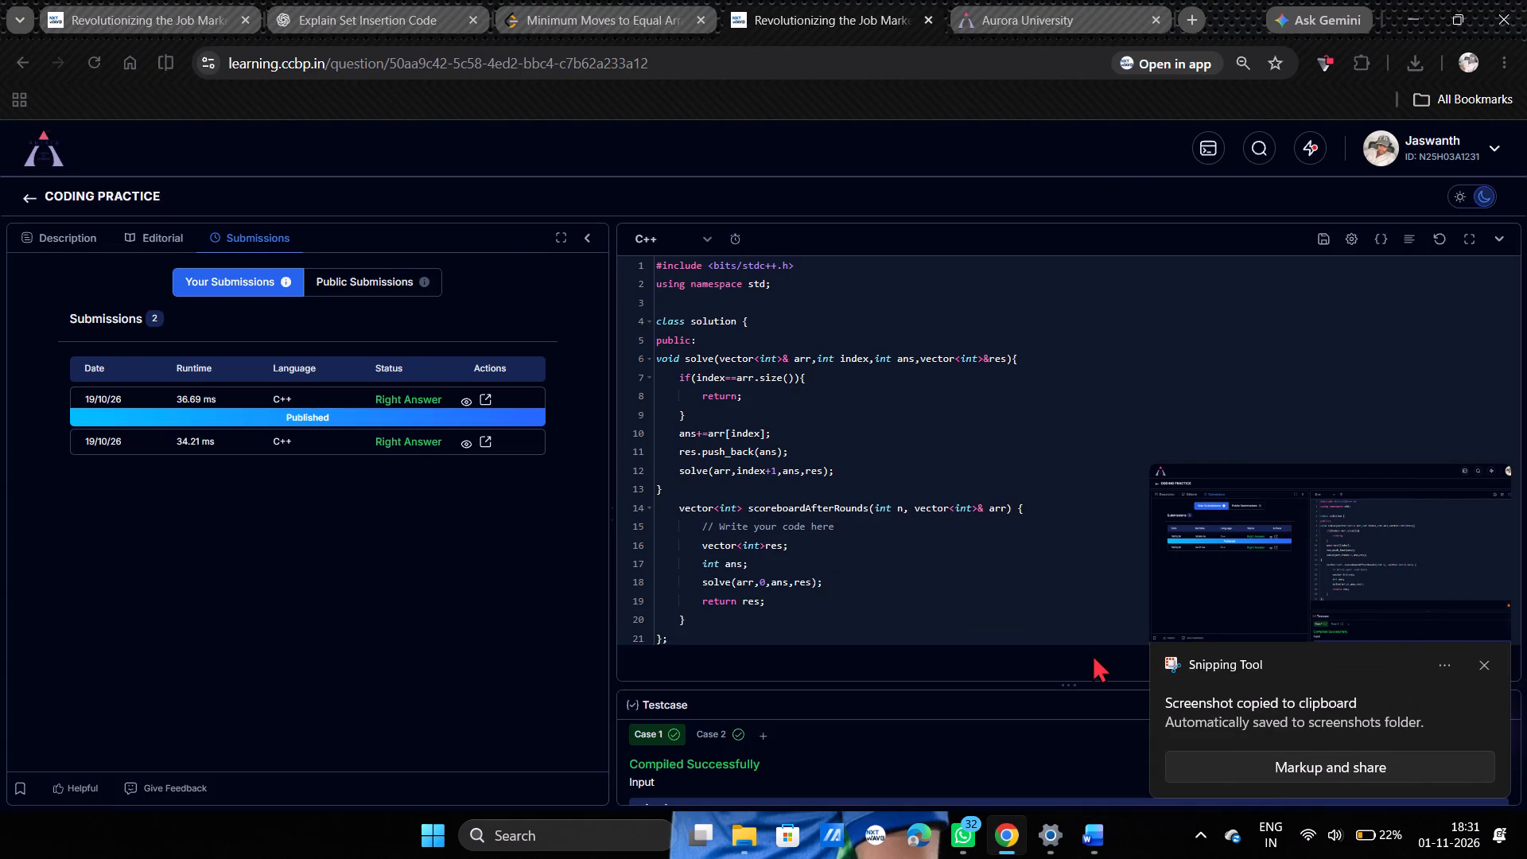
scroll(1087, 655, "right", 6)
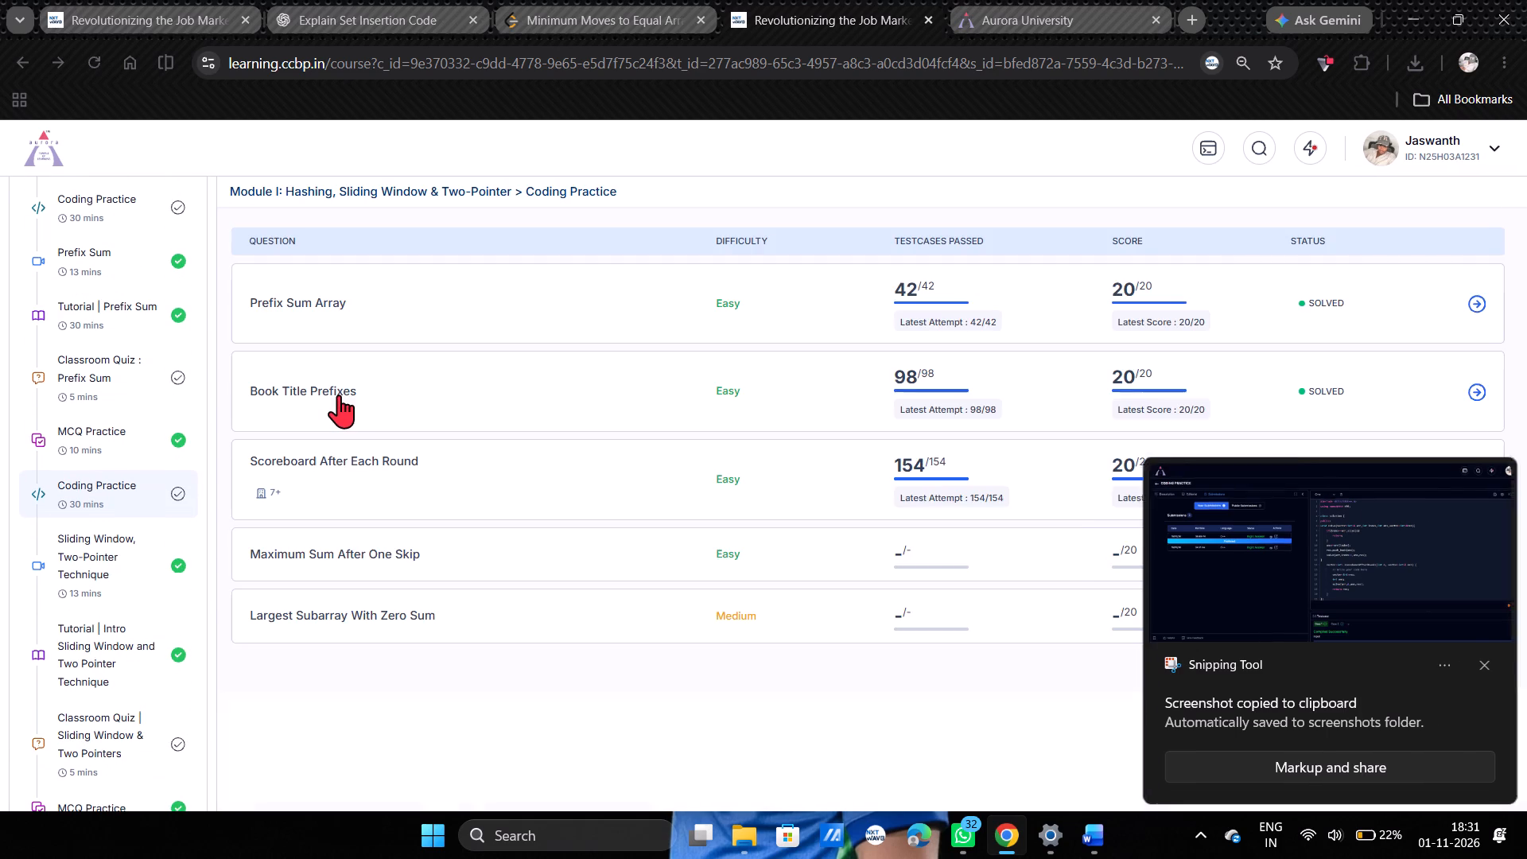
left_click(339, 395)
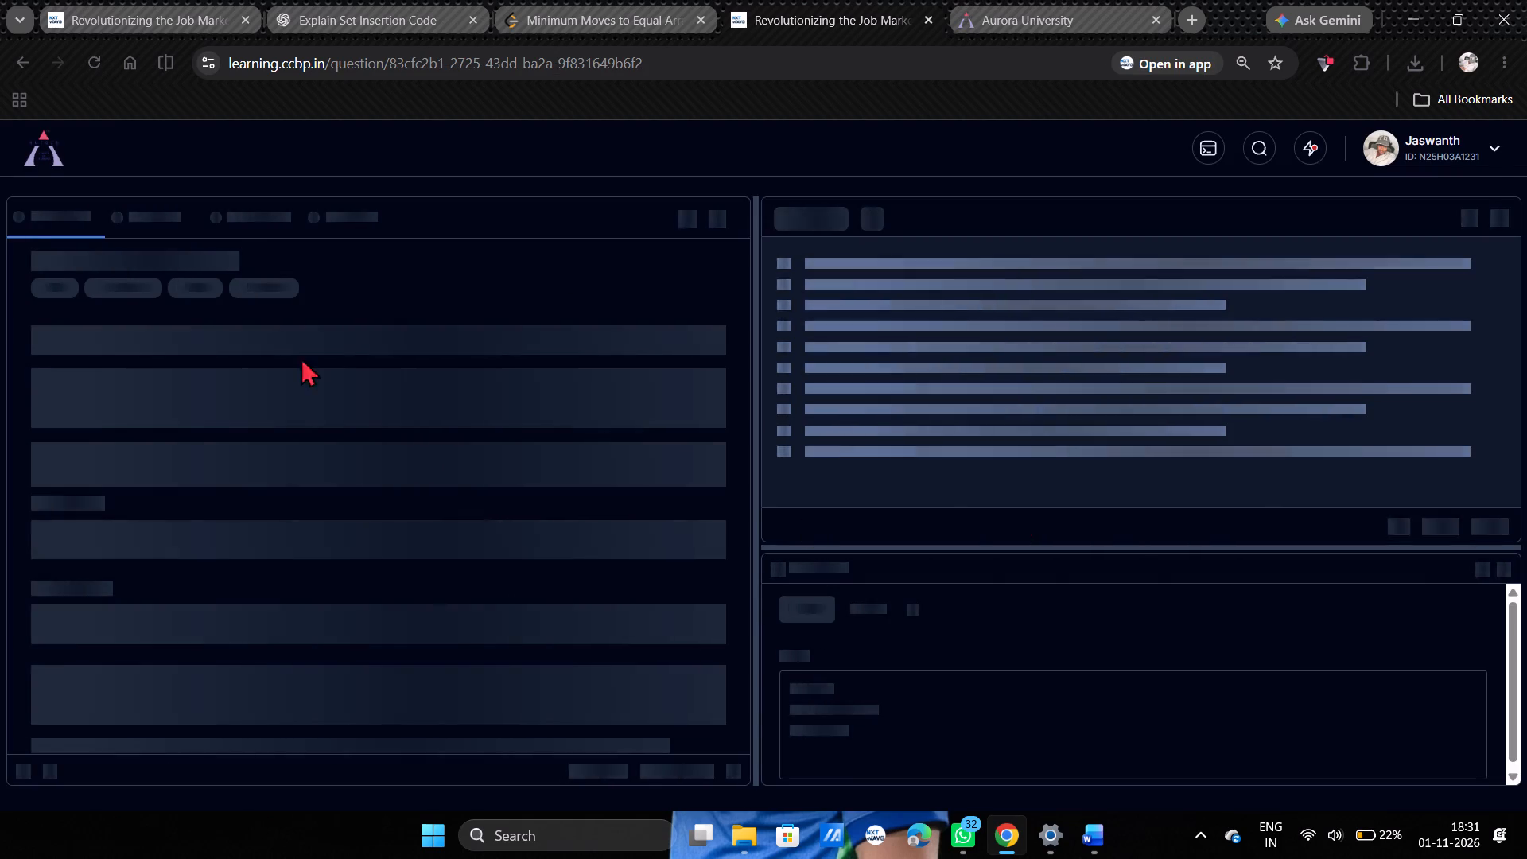
key("ctrl+apostrophe")
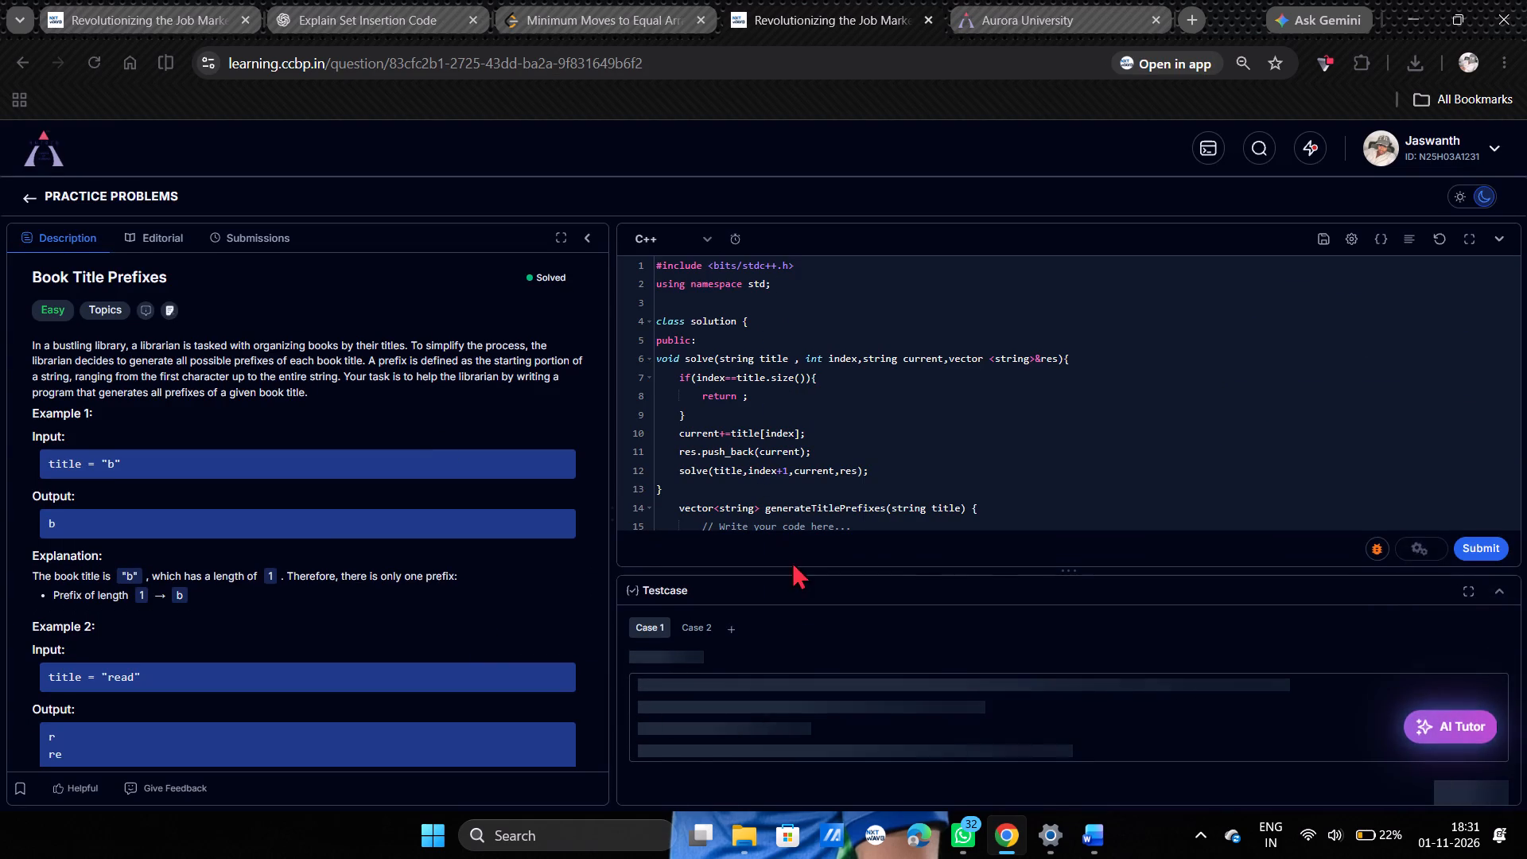
Capture the Book Title Prefixes description from its title through Example 1's explanation and paste it on a new sixth page in Word.
key("Print")
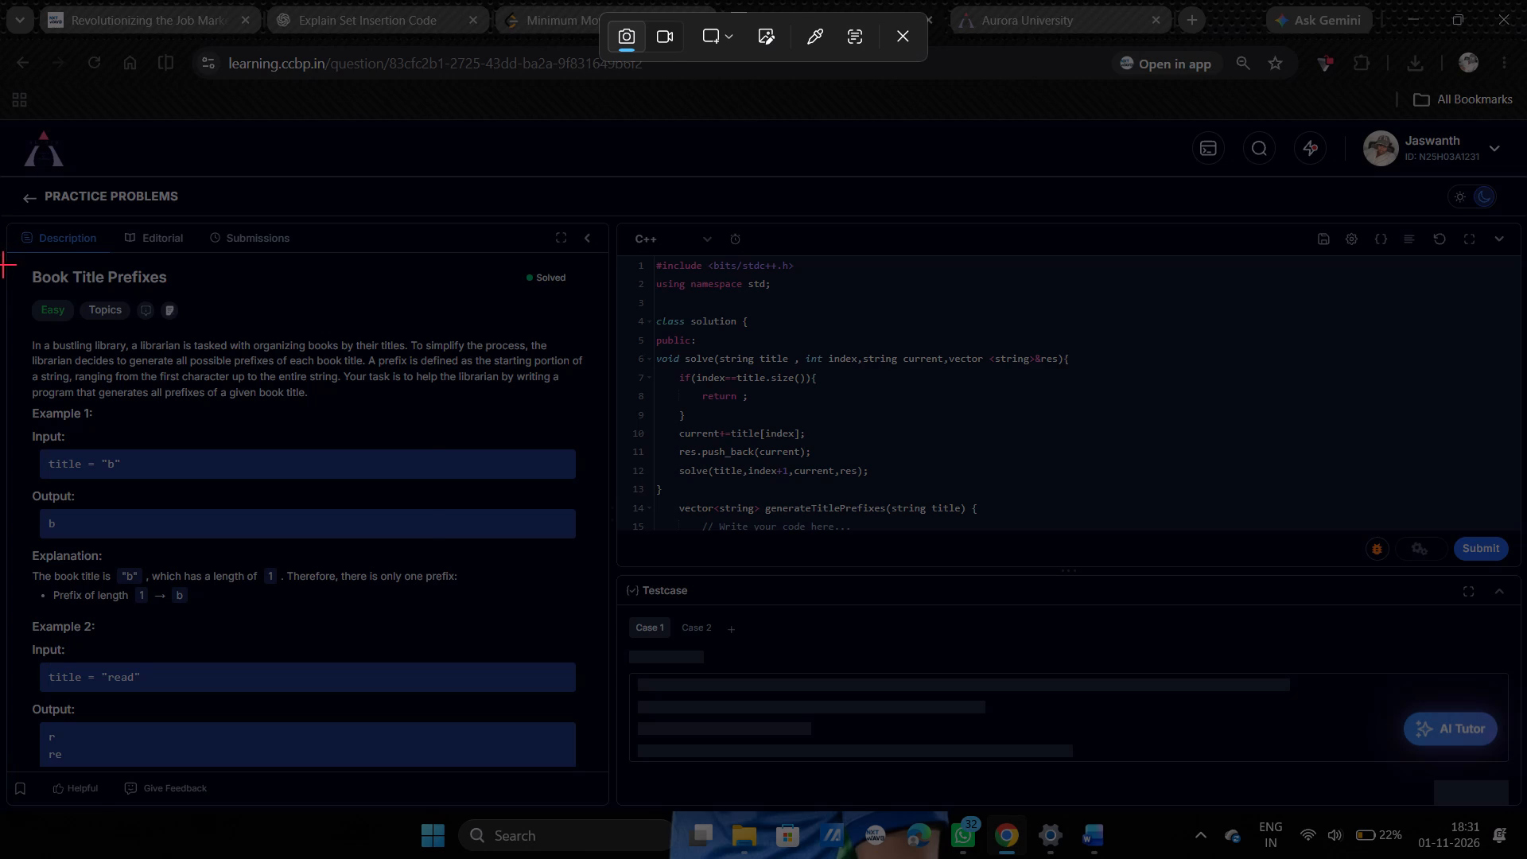
left_click_drag(2, 264, 577, 614)
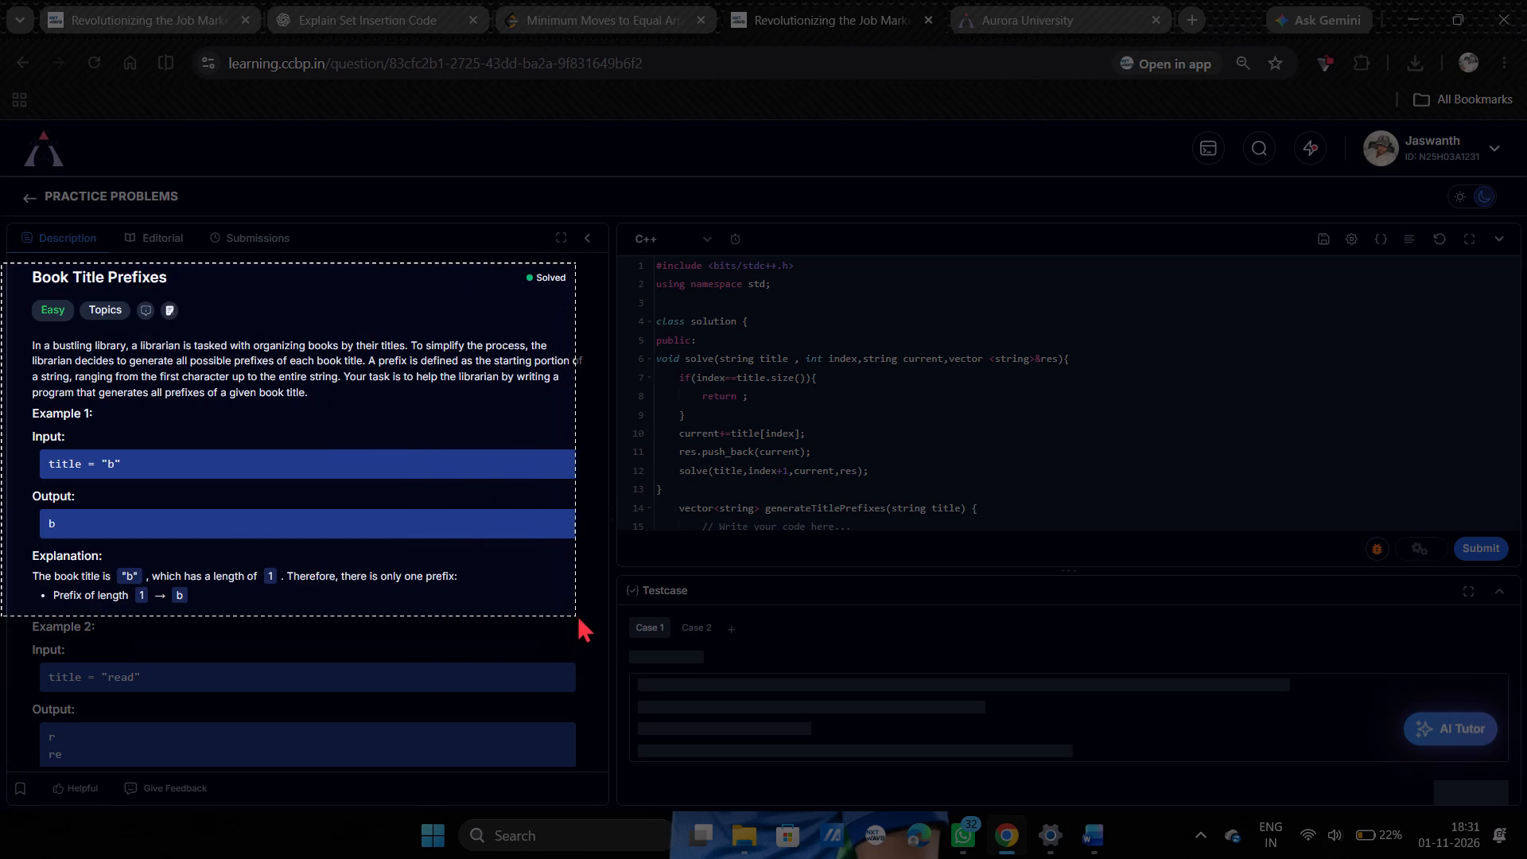
left_click_drag(577, 614, 595, 615)
key("alt+Tab")
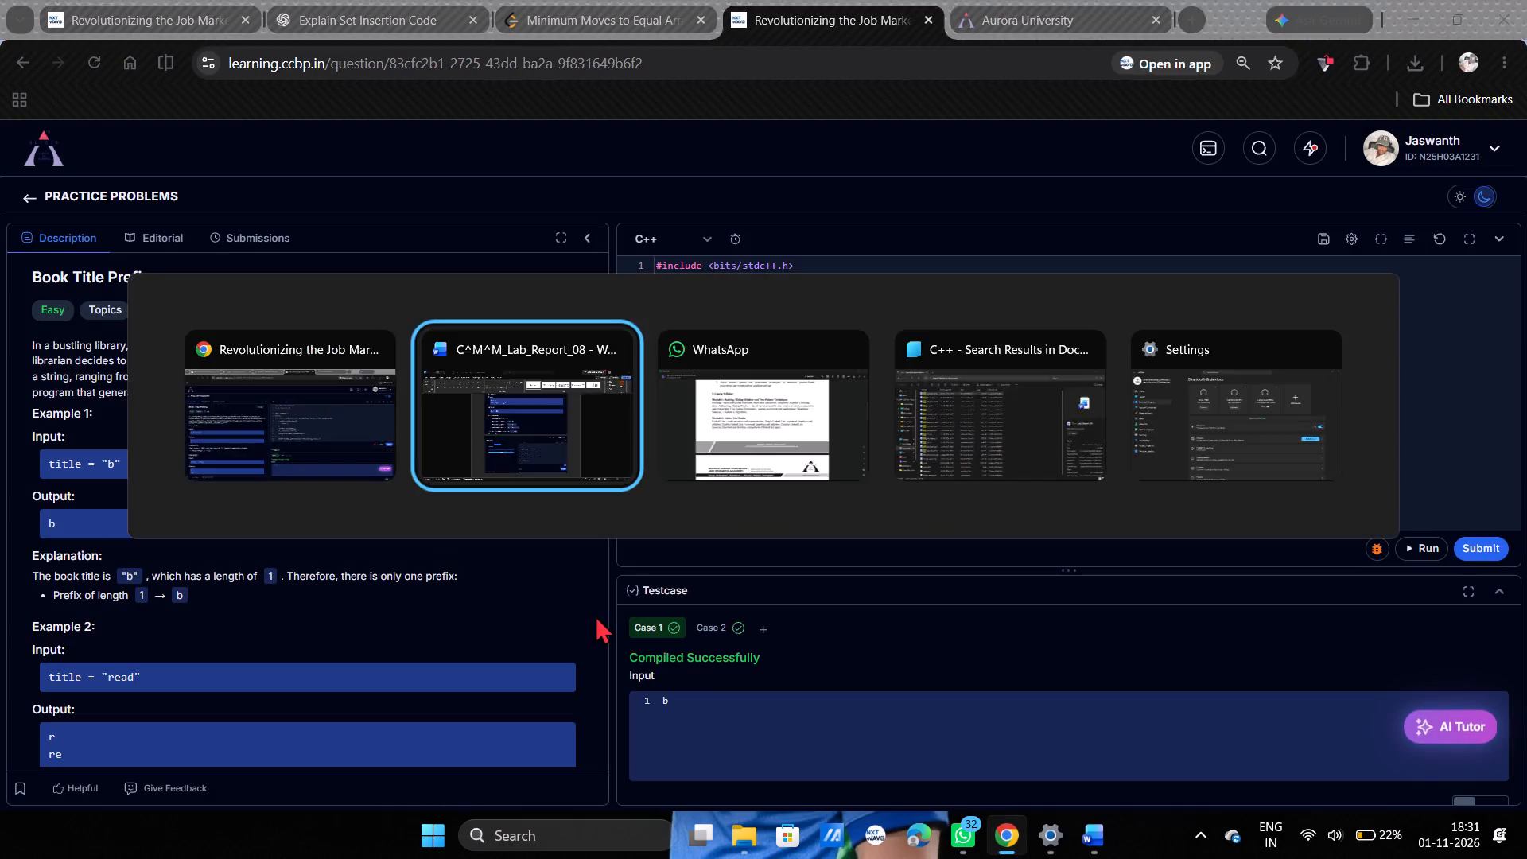
key("Return")
key("Return")
key("Return")
key("Return")
key("Return")
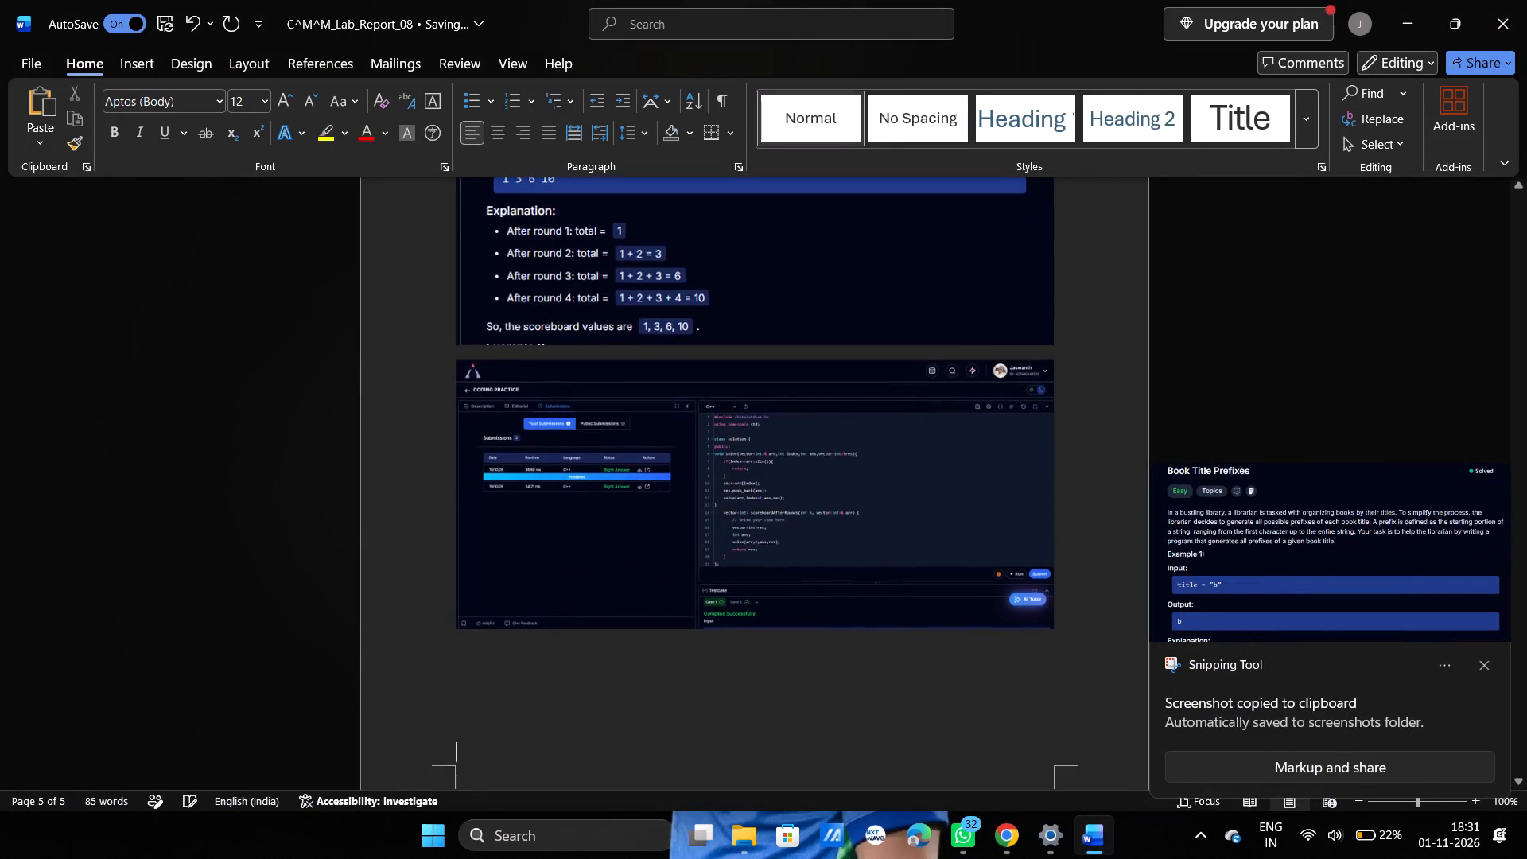
key("ctrl+v")
Switch to Chrome, show the Book Title Prefixes submissions and run the code again.
key("alt+Tab")
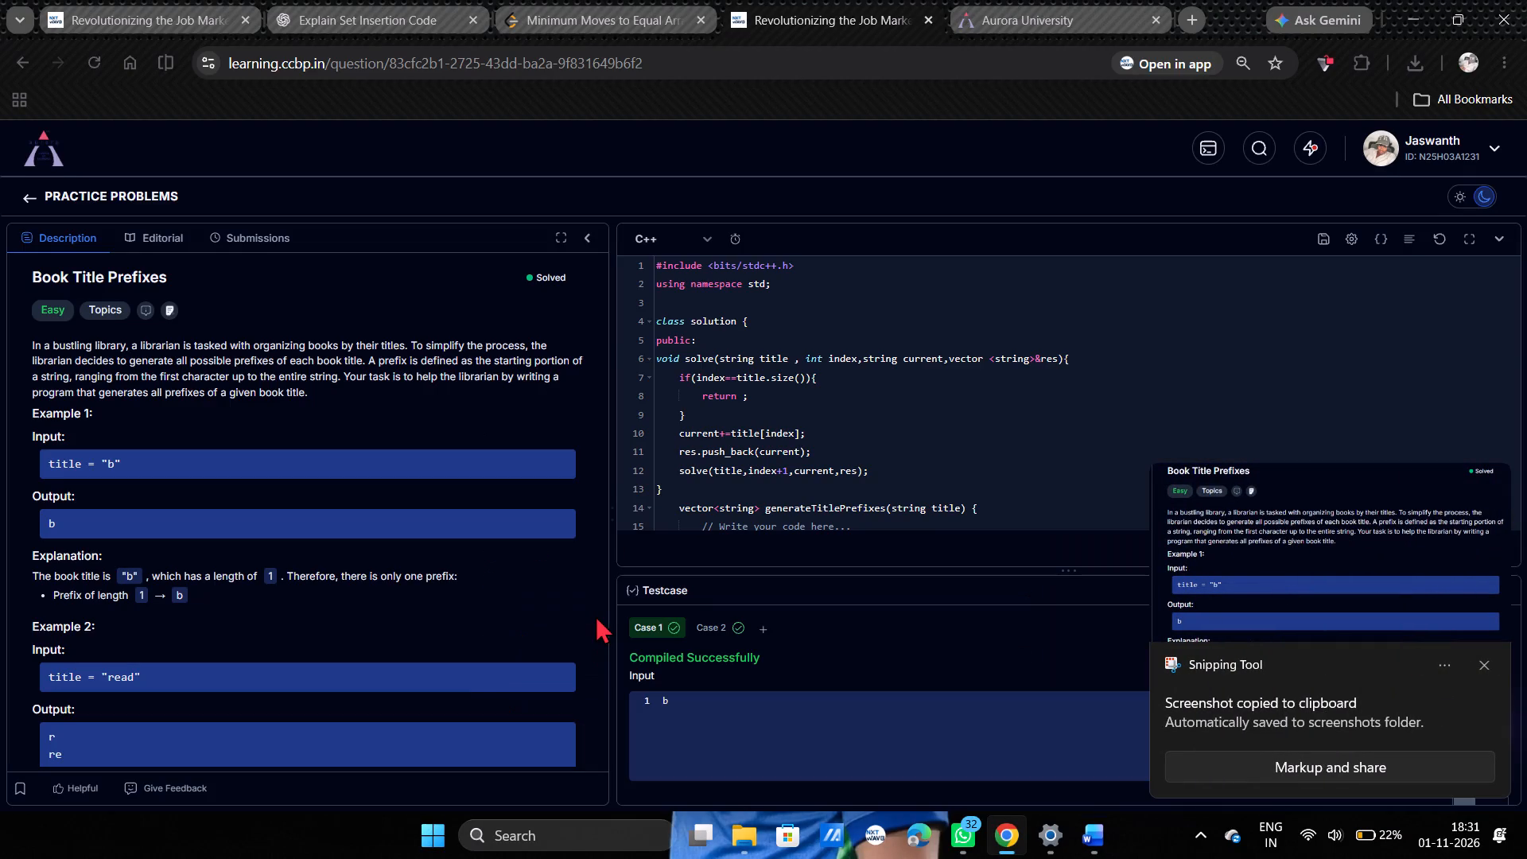
left_click(241, 244)
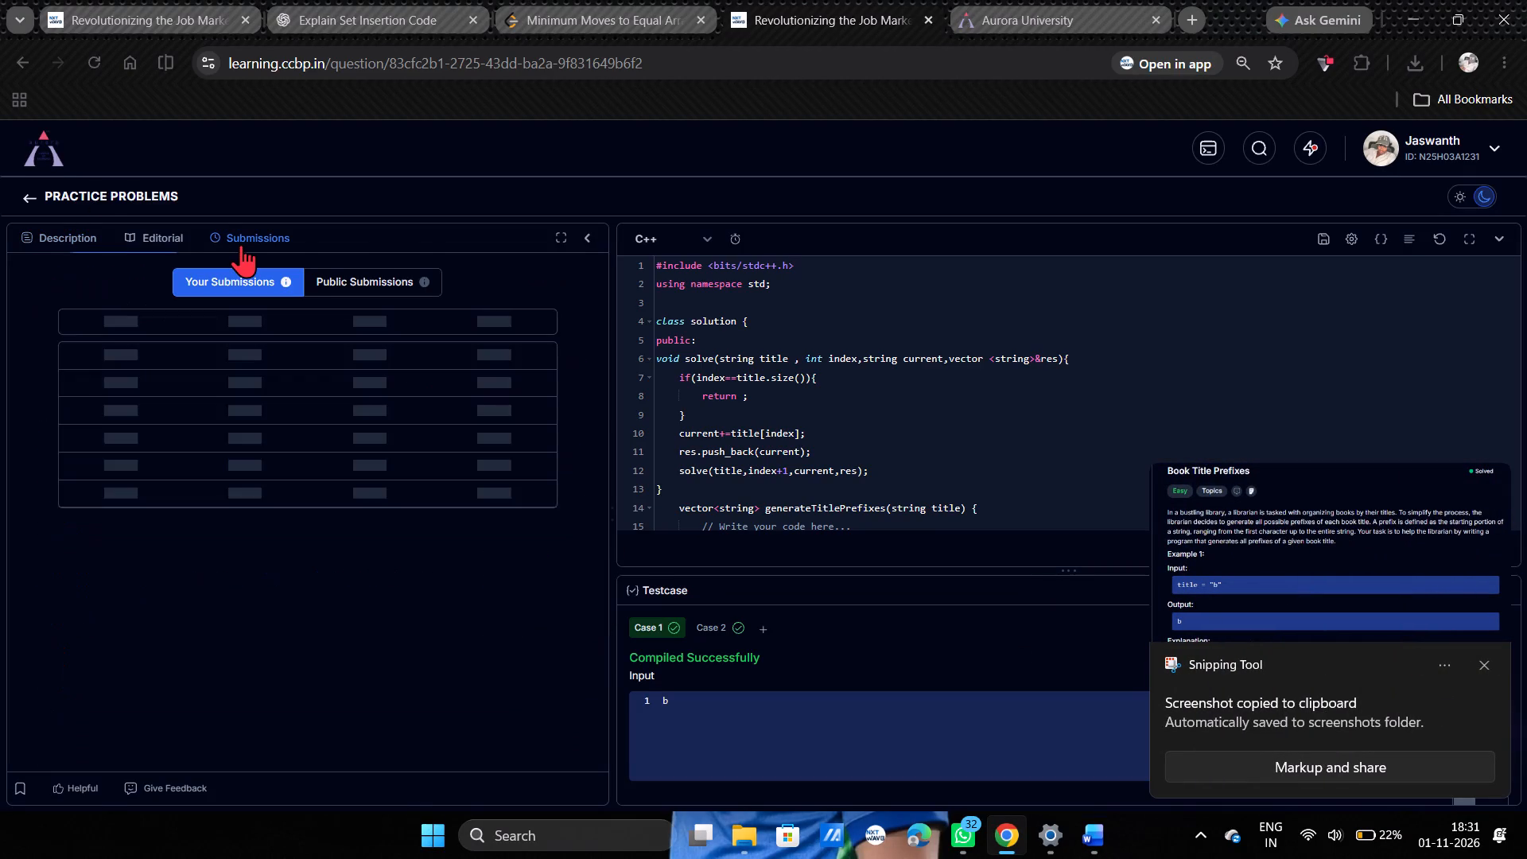
key("ctrl+Print")
key("ctrl+apostrophe")
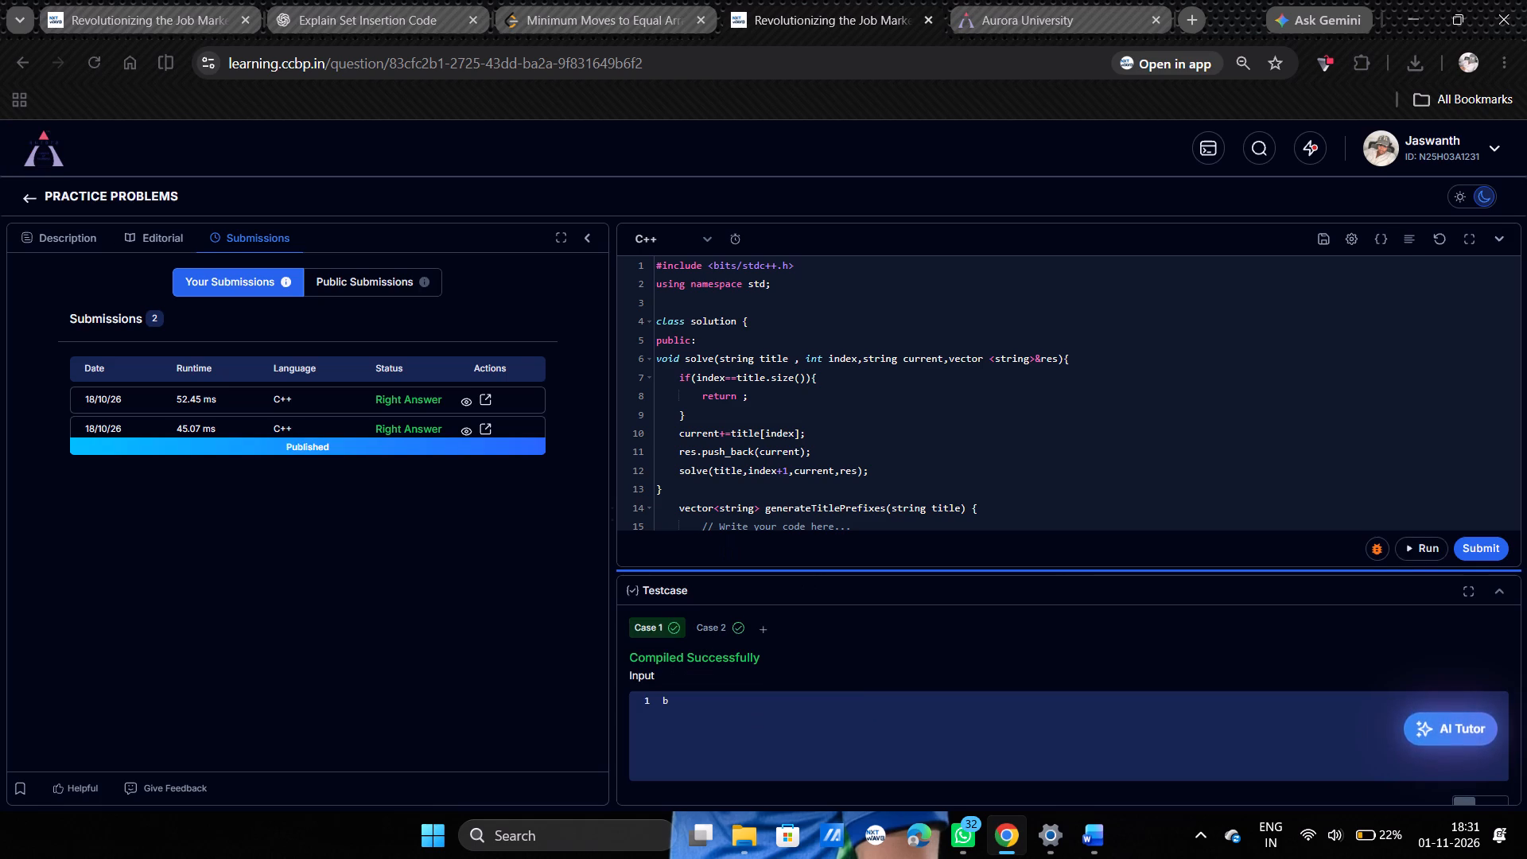
Enlarge the code editor over the testcase area, capture the Book Title Prefixes submissions page and paste it below the description in Word.
left_click_drag(796, 572, 807, 661)
key("Print")
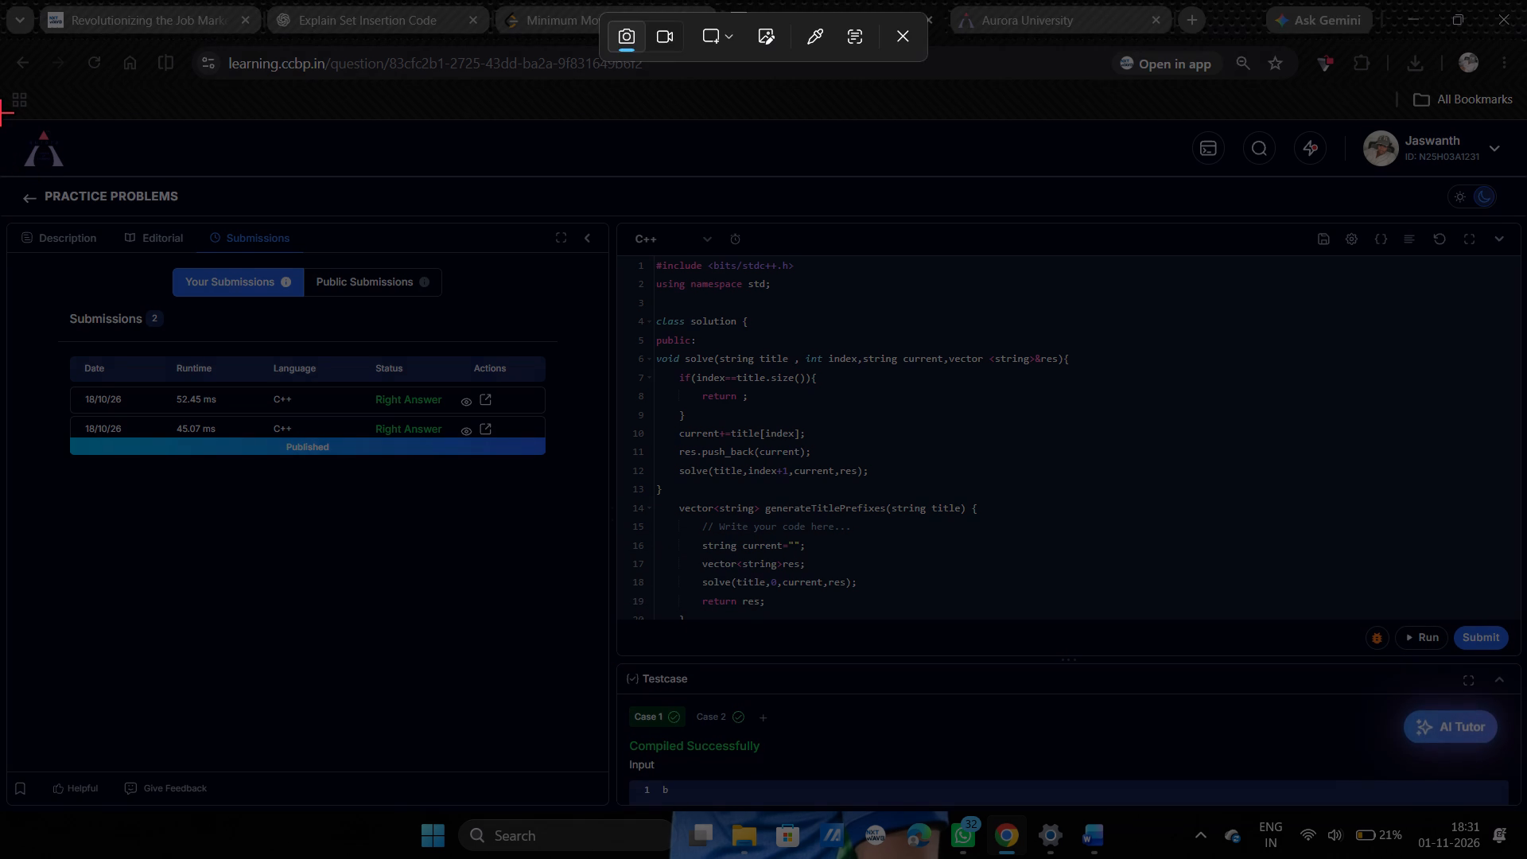
left_click_drag(0, 112, 1526, 808)
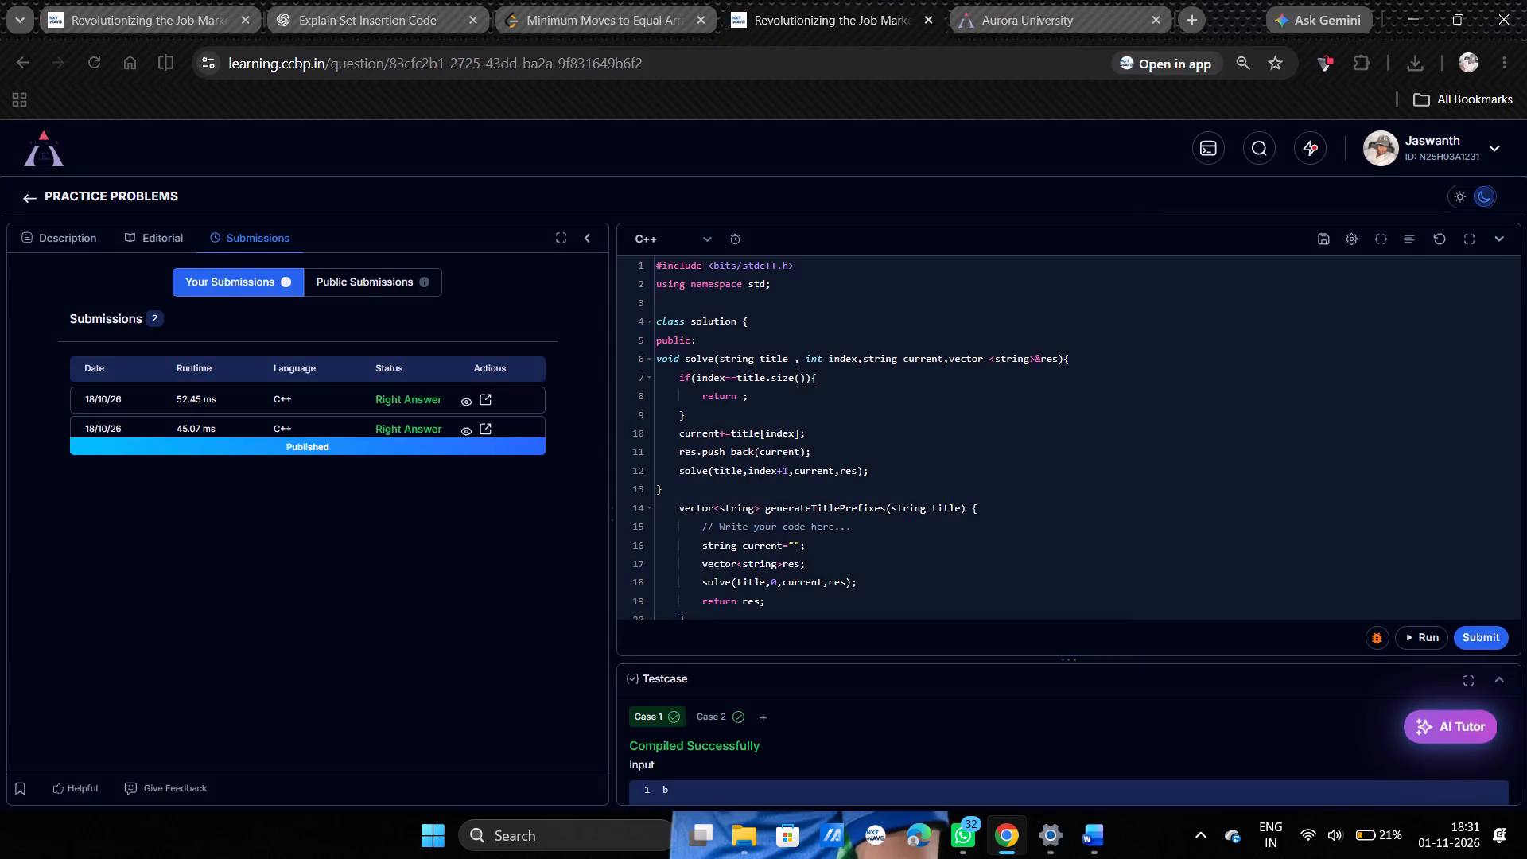
key("alt+Tab")
key("Return")
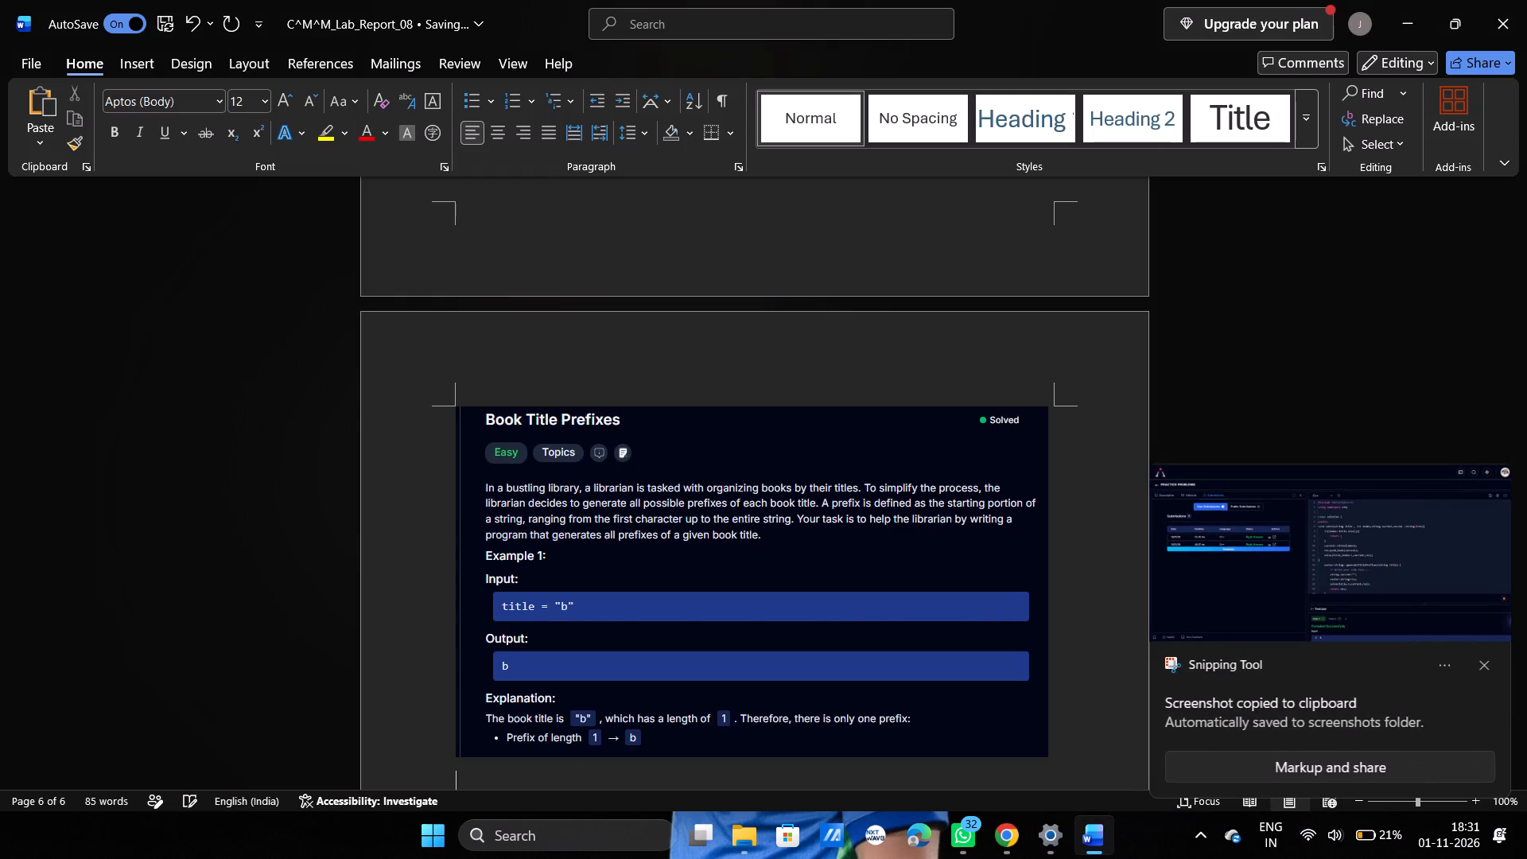
key("ctrl+v")
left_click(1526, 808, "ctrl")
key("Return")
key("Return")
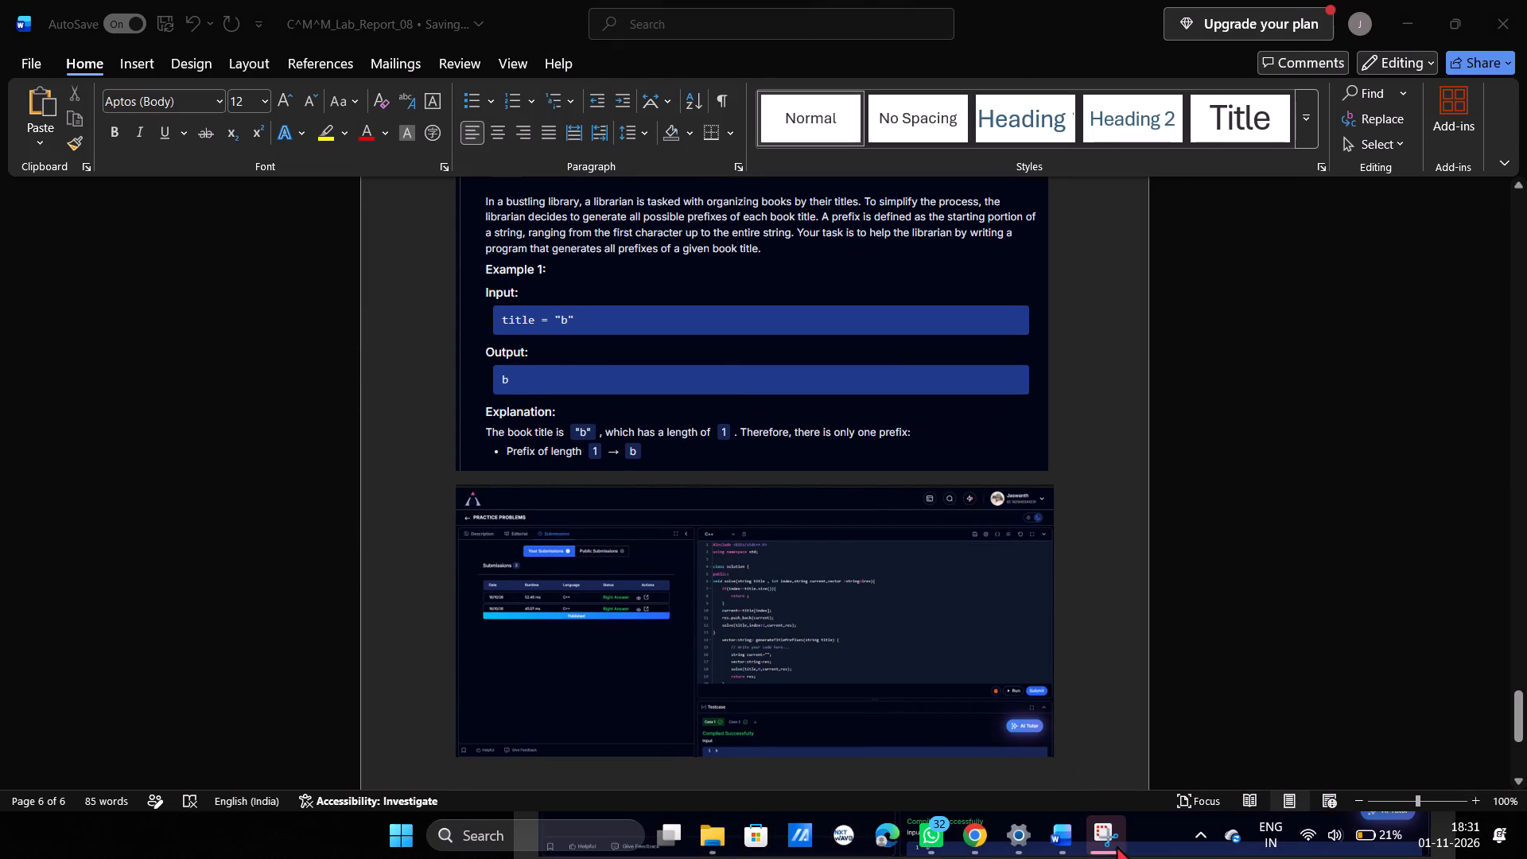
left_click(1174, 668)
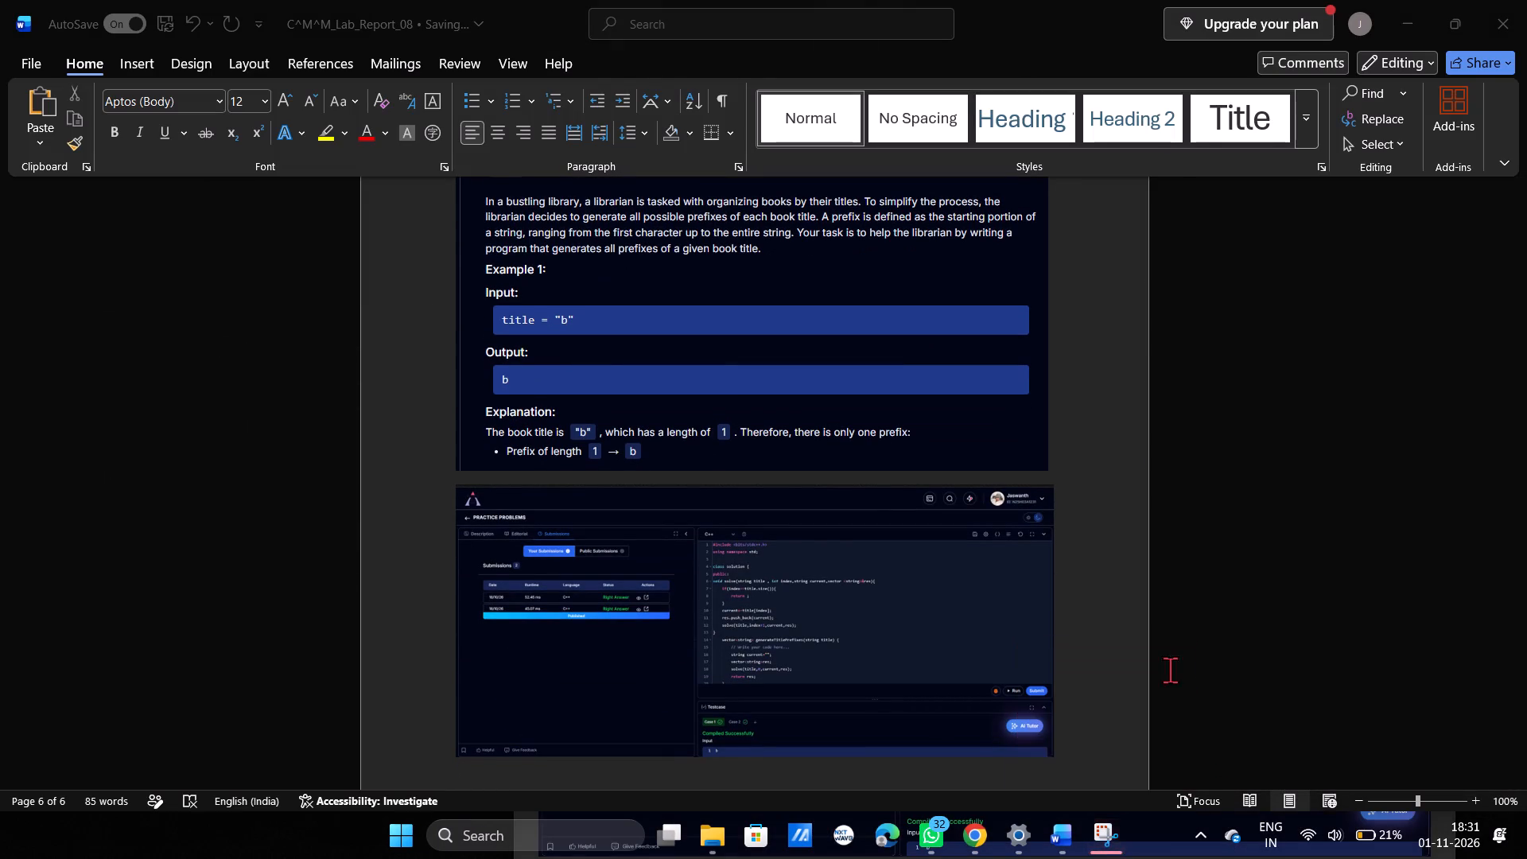
Add blank lines after the Book Title Prefixes submissions screenshot to start a seventh page in the report.
key("Return")
key("Return")
key("Return")
key("Return")
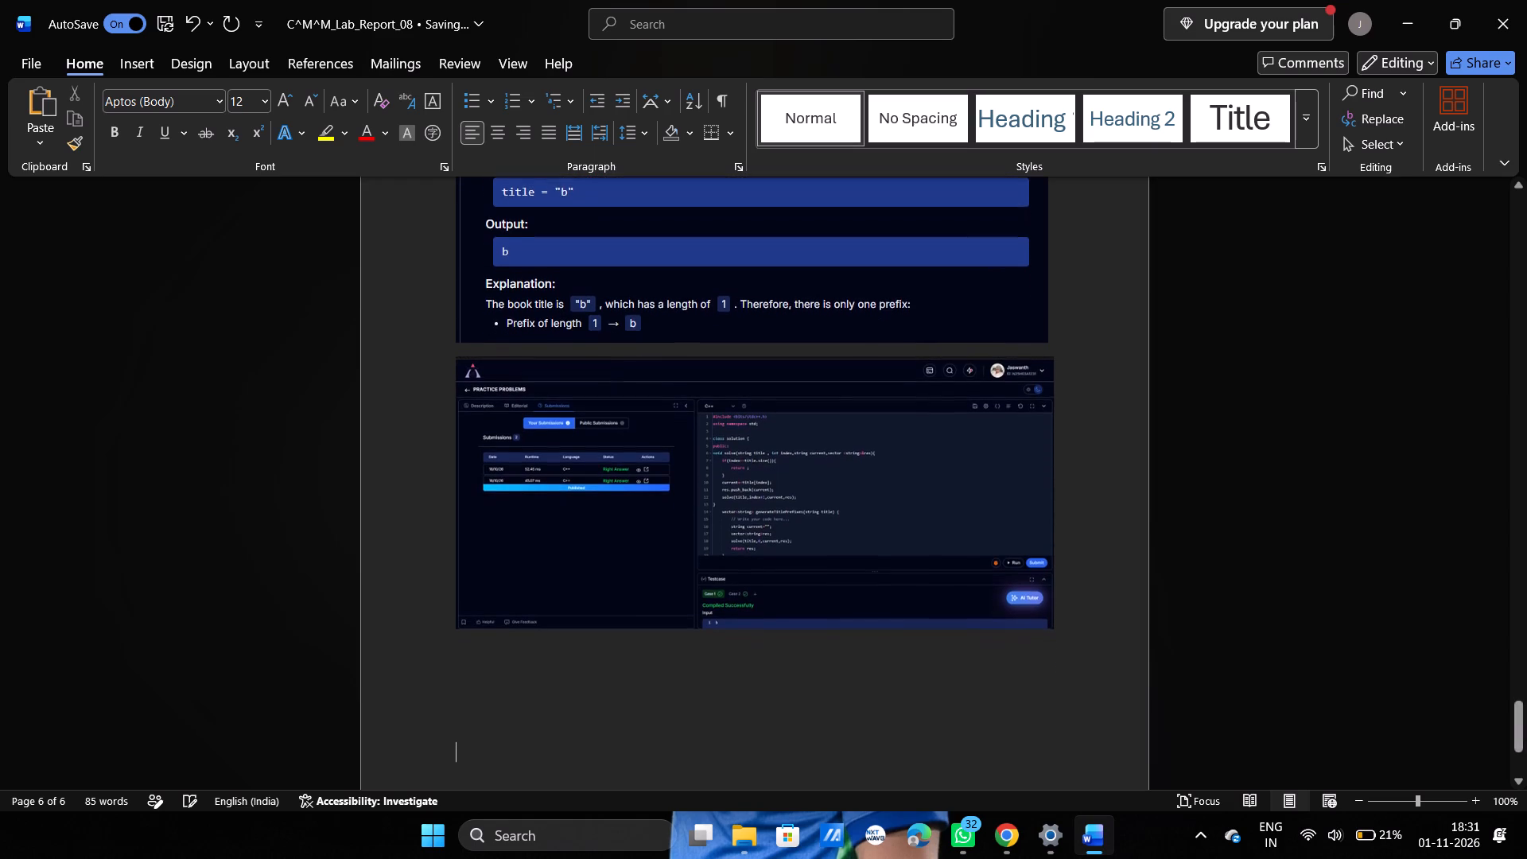
key("Return")
key("Return")
key("Return")
key("Return")
key("Return")
scroll(1074, 736, "up", 4)
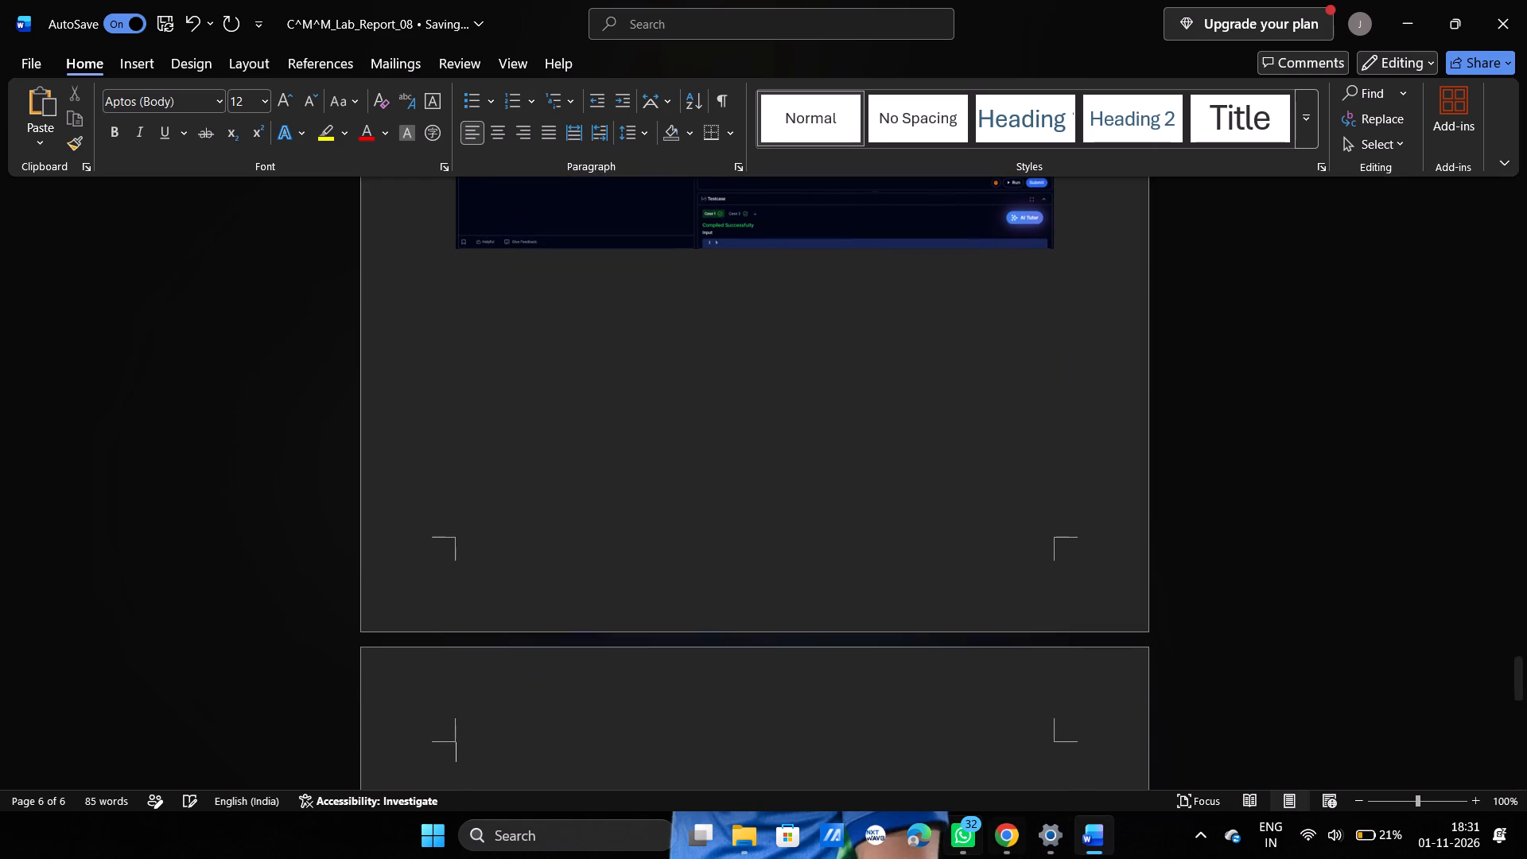
scroll(978, 858, "up", 6)
scroll(690, 537, "up", 5)
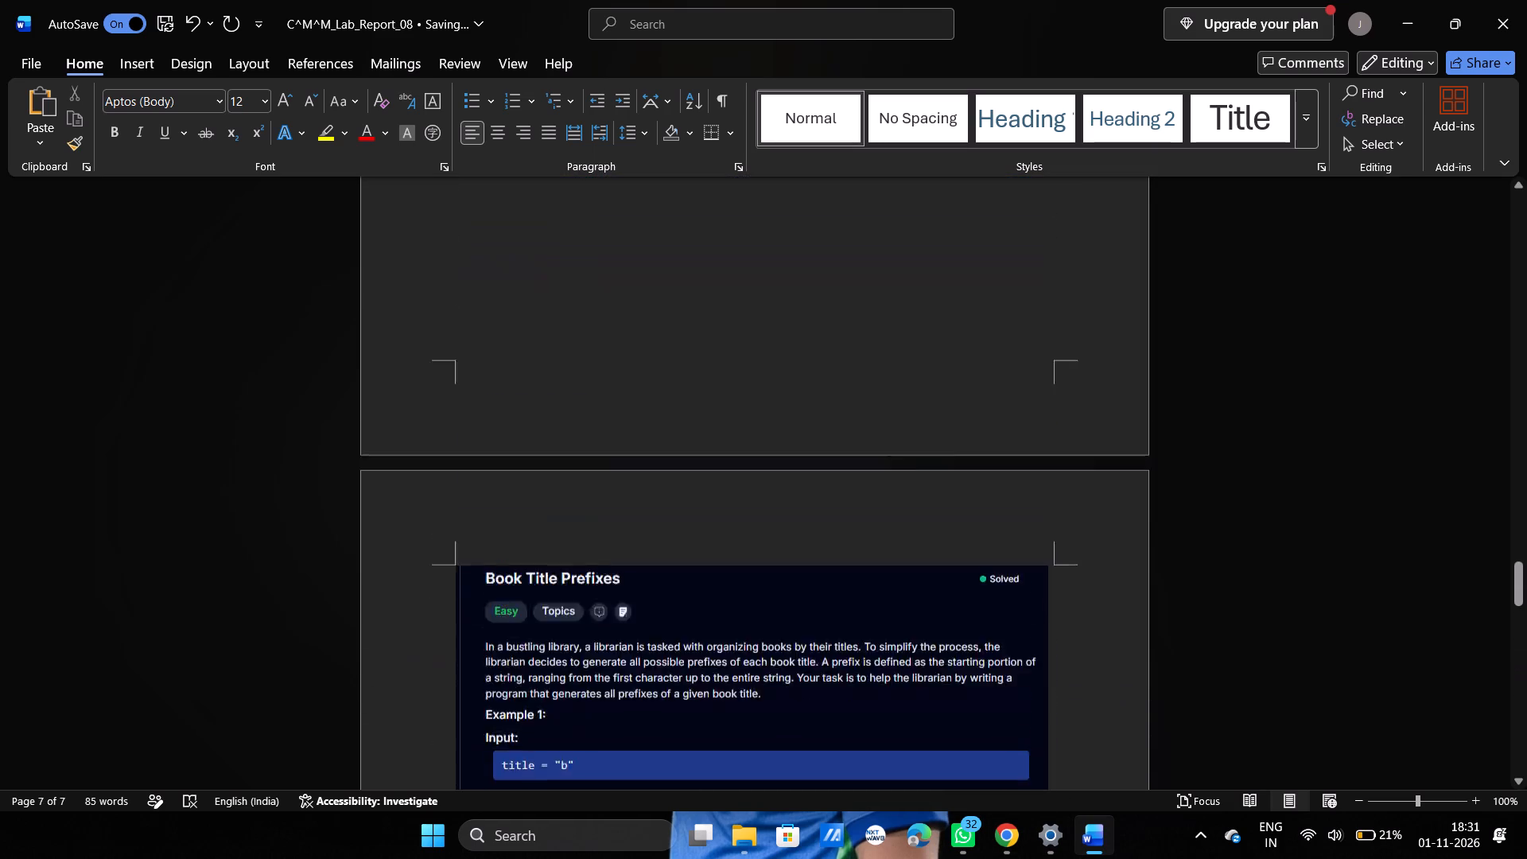
scroll(690, 537, "up", 6)
scroll(690, 537, "down", 17)
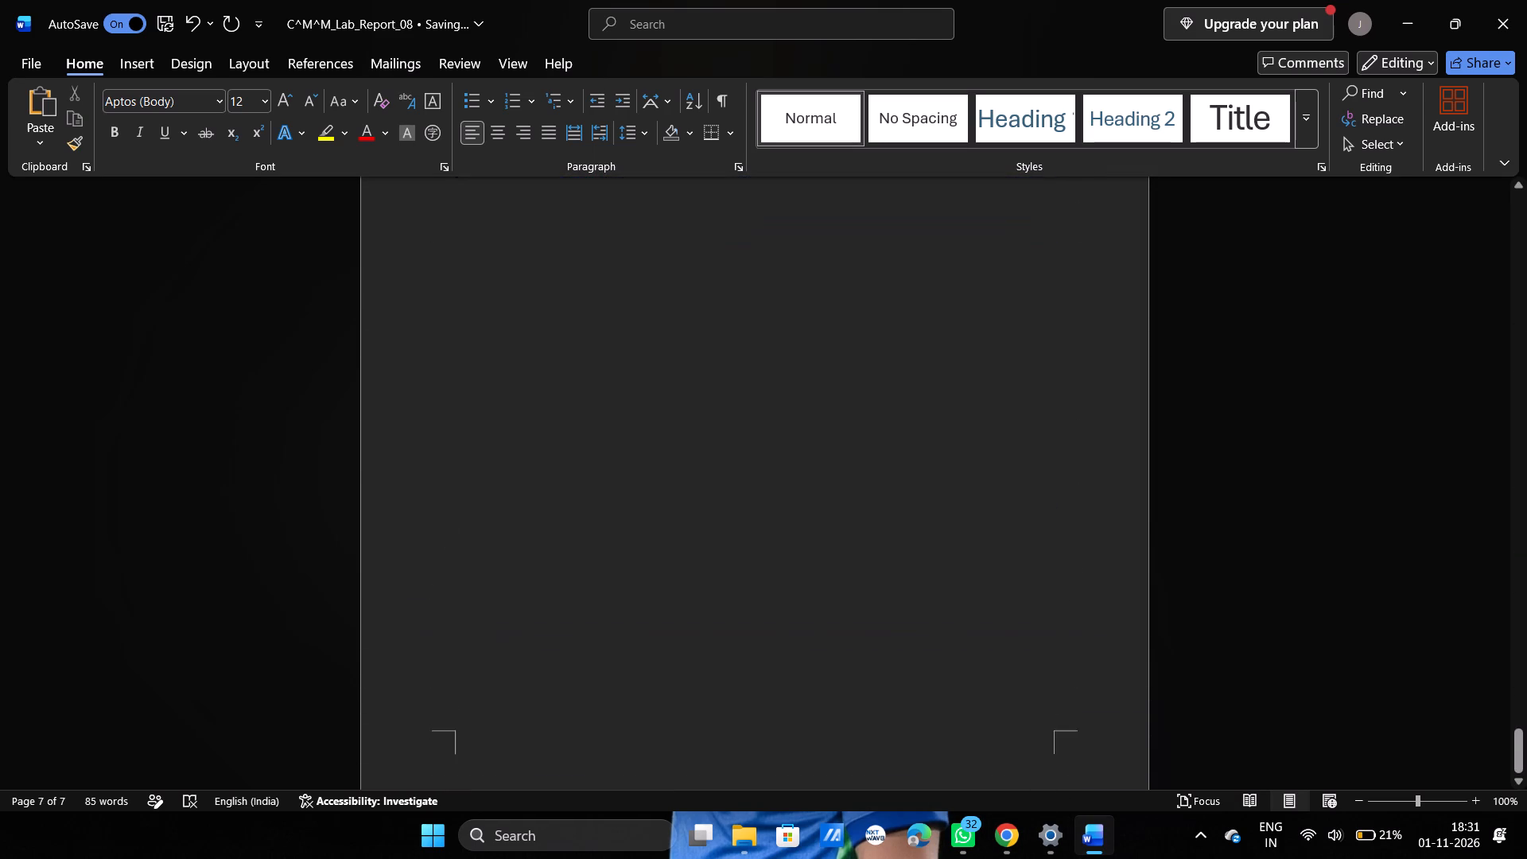
scroll(690, 537, "down", 9)
scroll(546, 485, "up", 2)
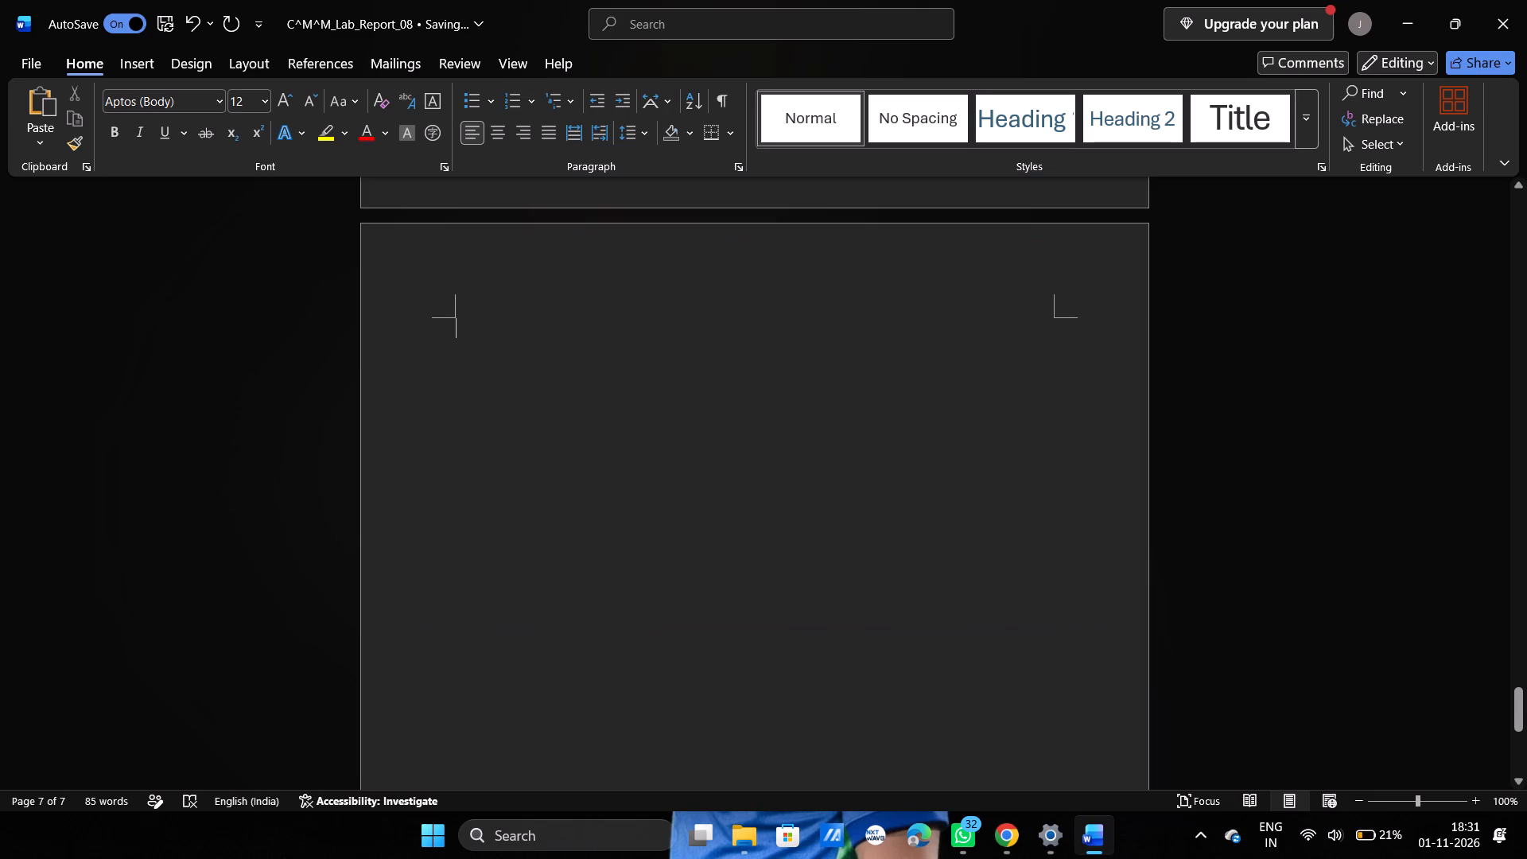
Switch to Chrome, return to the question list and open Prefix Sum Array.
key("alt+Tab")
scroll(205, 339, "right", 7)
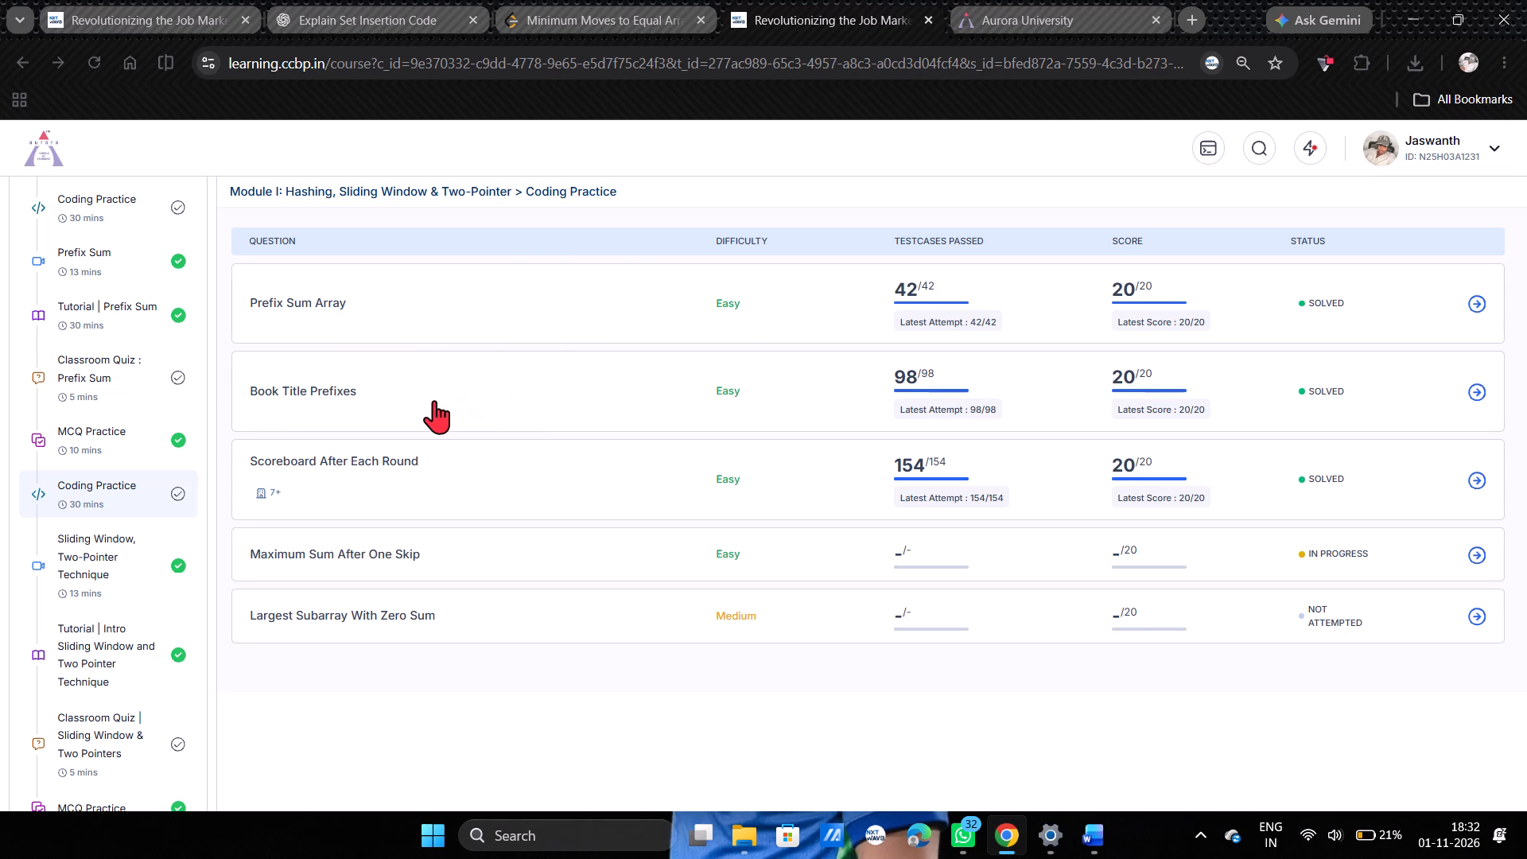
left_click(384, 285)
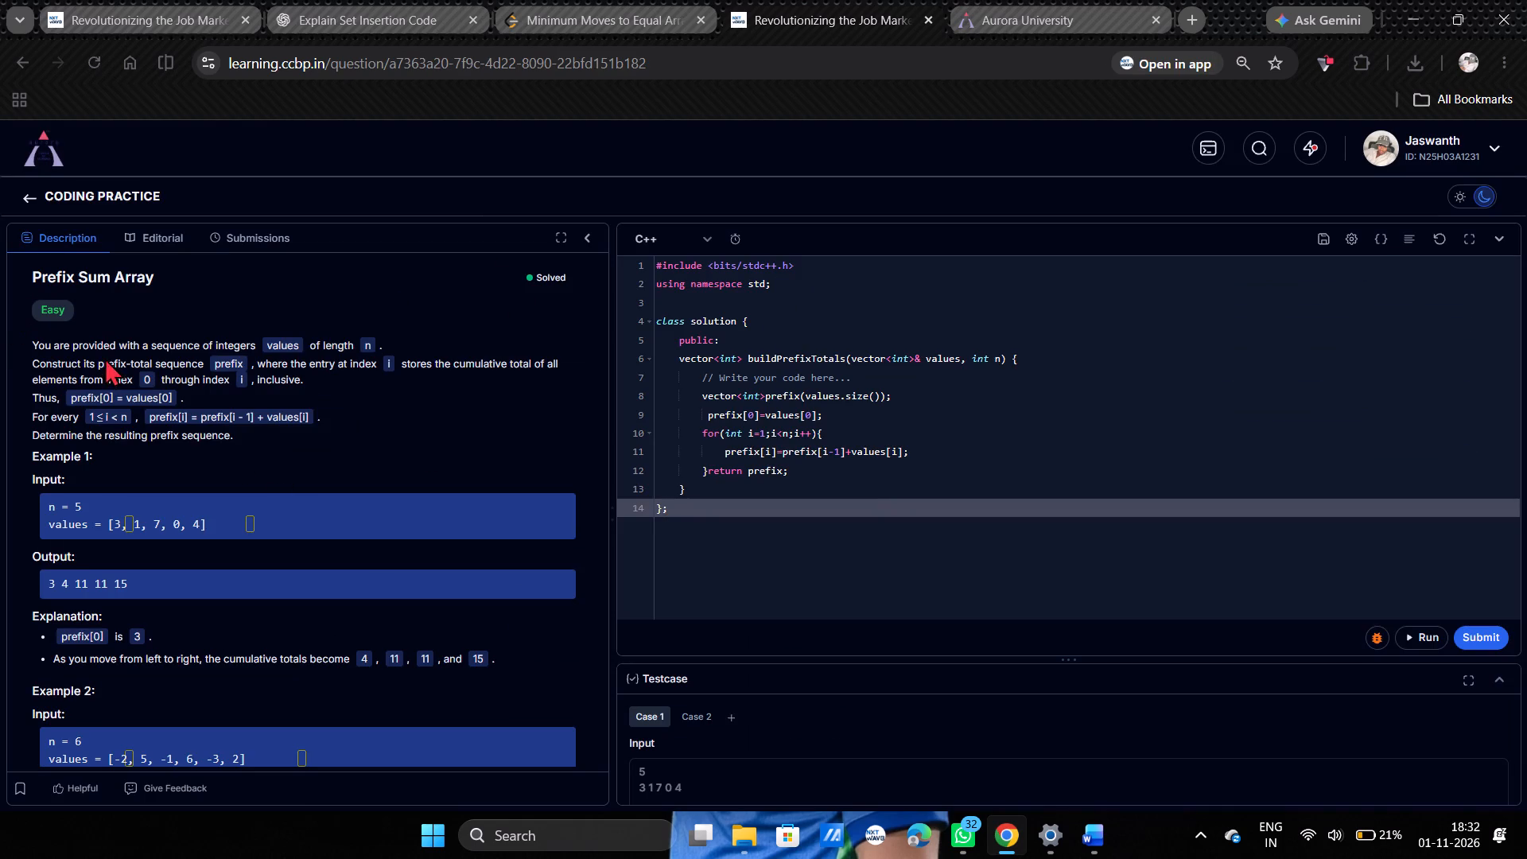
Capture the Prefix Sum Array description through Example 1's explanation, start a code run, and paste the capture on Word's seventh page.
key("Print")
left_click_drag(6, 252, 614, 683)
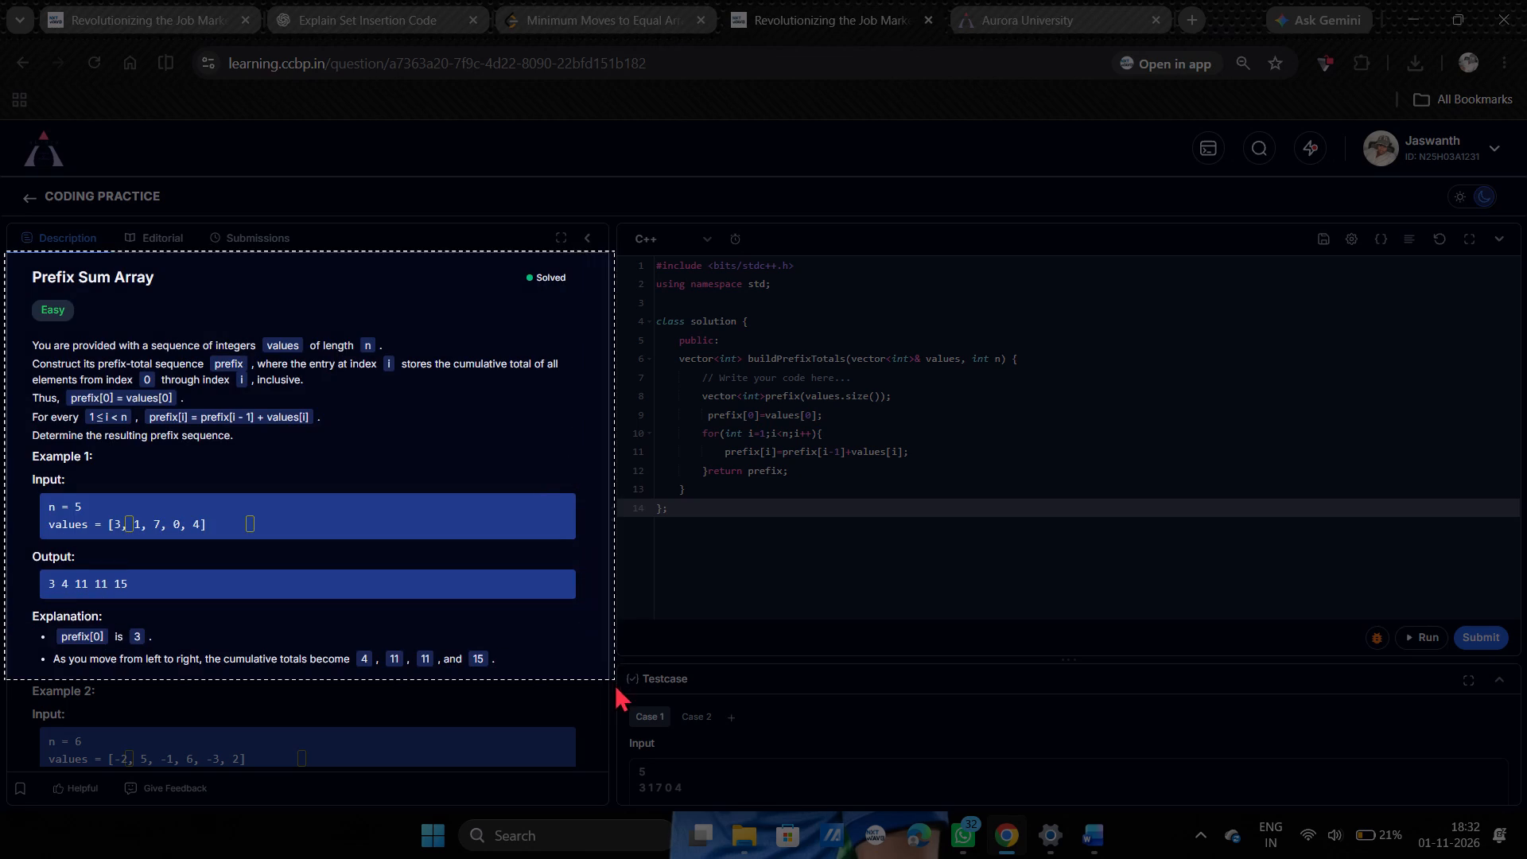
left_click_drag(614, 683, 604, 673)
key("ctrl+apostrophe")
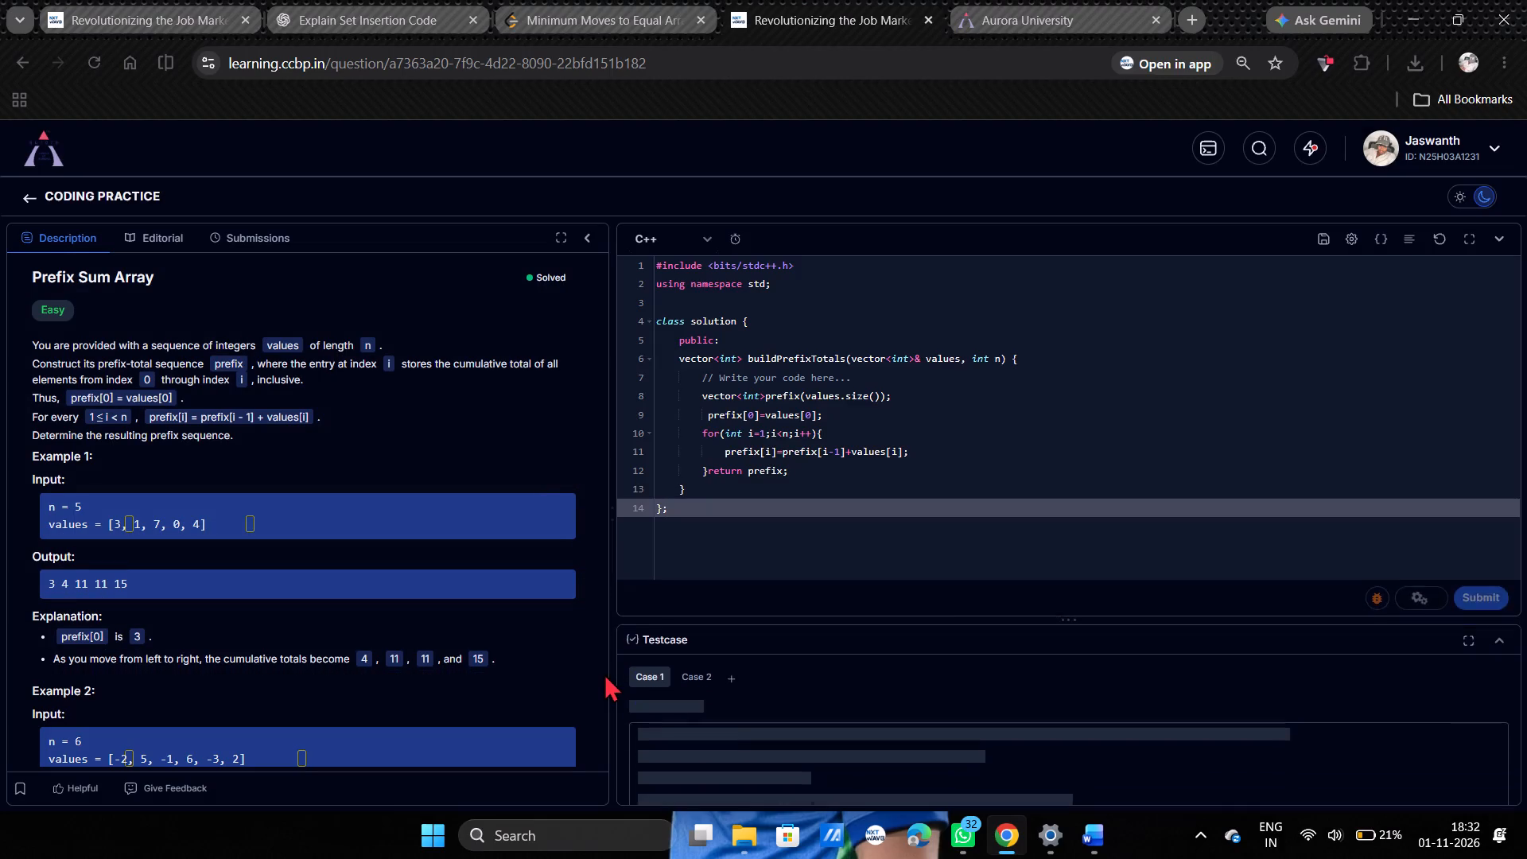
key("alt+Tab")
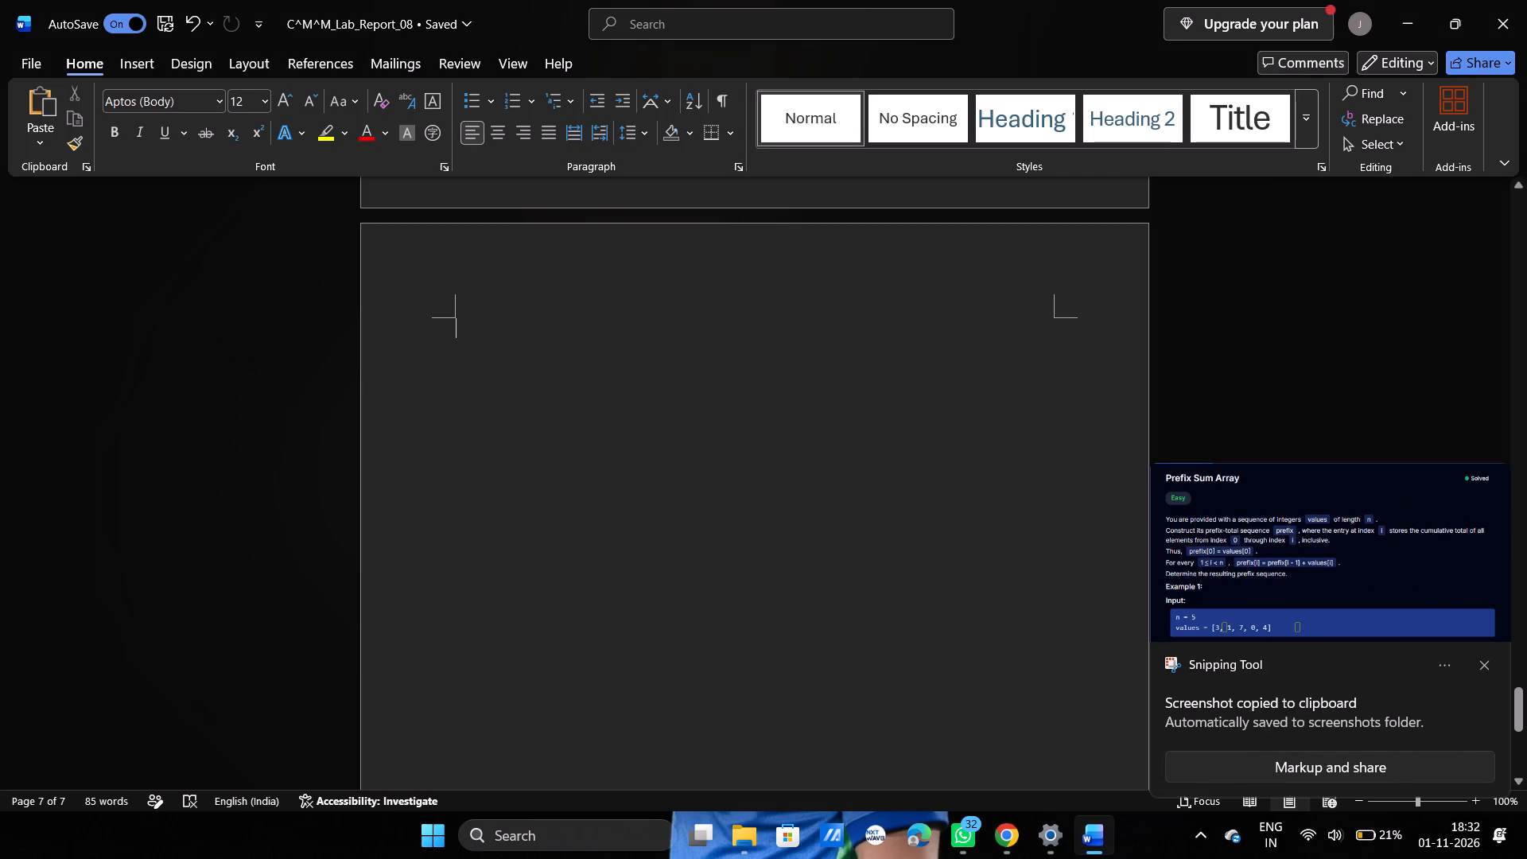
key("ctrl+v")
Switch to Chrome, show the Prefix Sum Array submissions and run the code again.
key("alt+Tab")
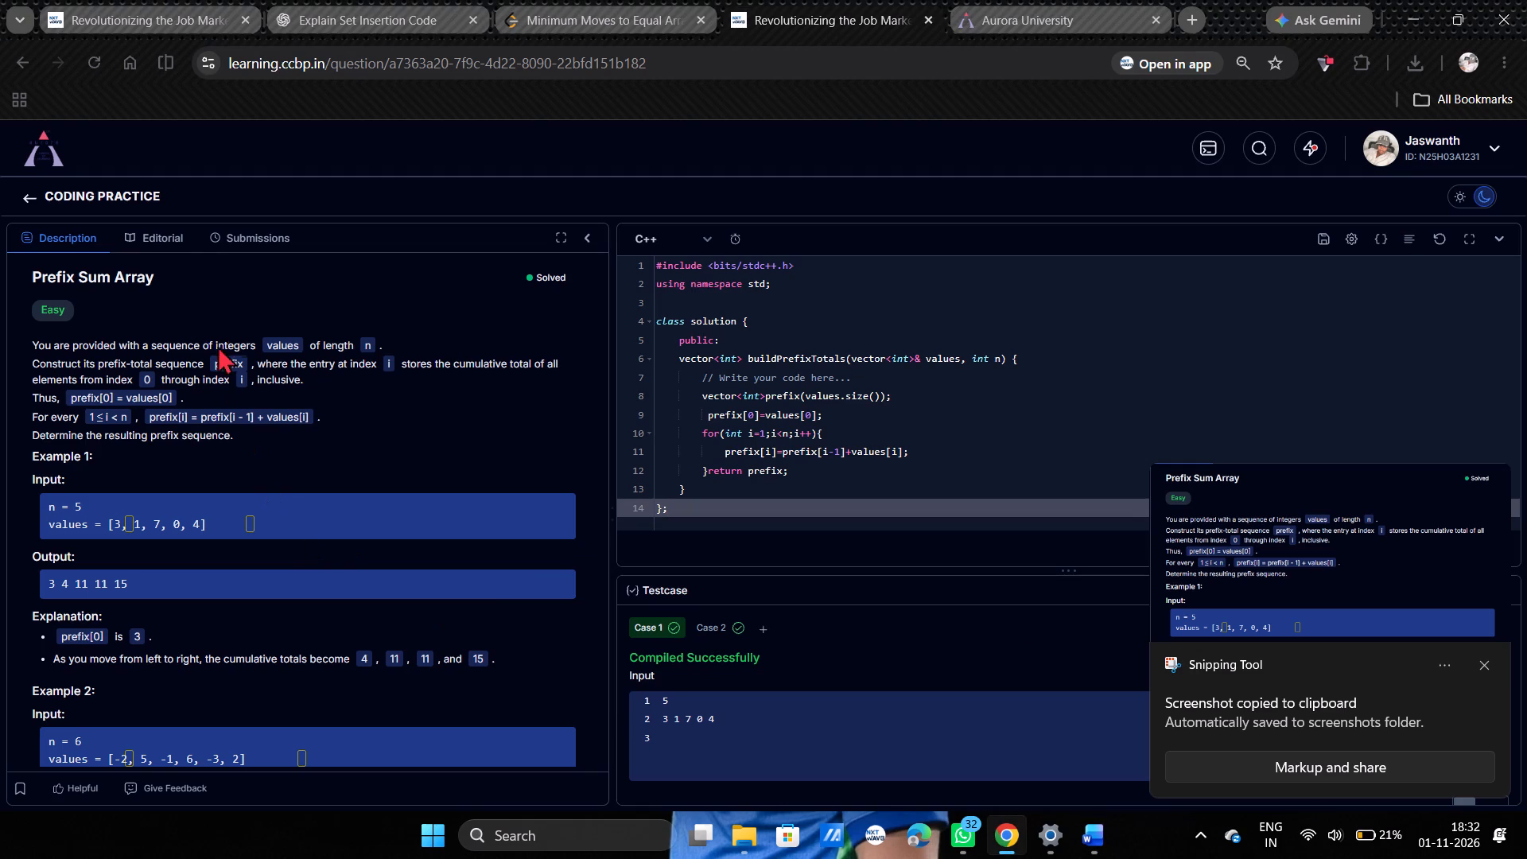
left_click(229, 235)
key("ctrl+apostrophe")
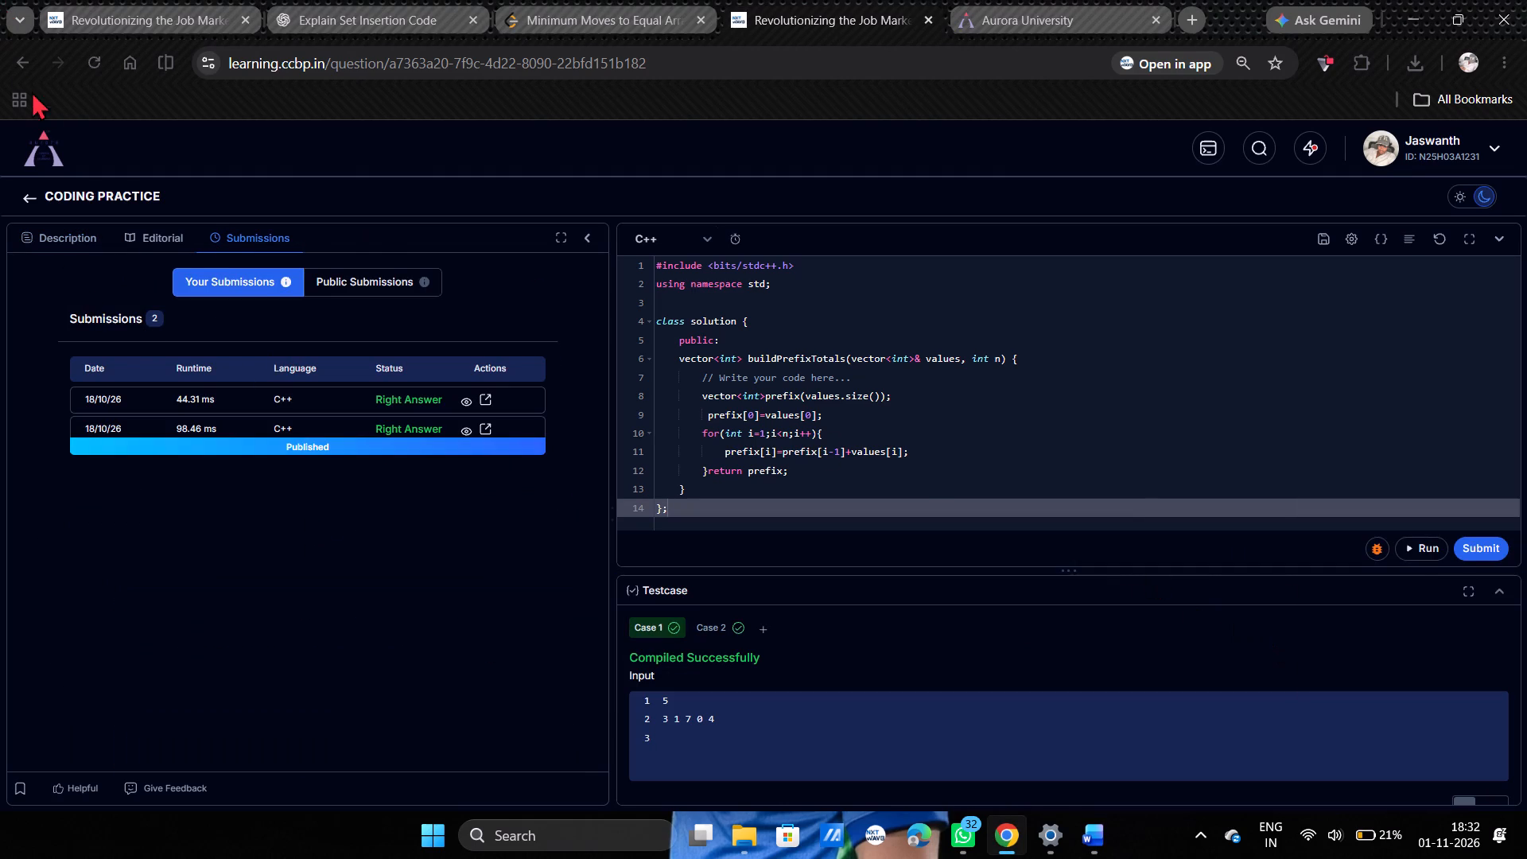
Capture the Prefix Sum Array submissions page with its code and test results, and paste it below the description screenshot on Word's seventh page.
key("Print")
left_click_drag(0, 119, 1526, 802)
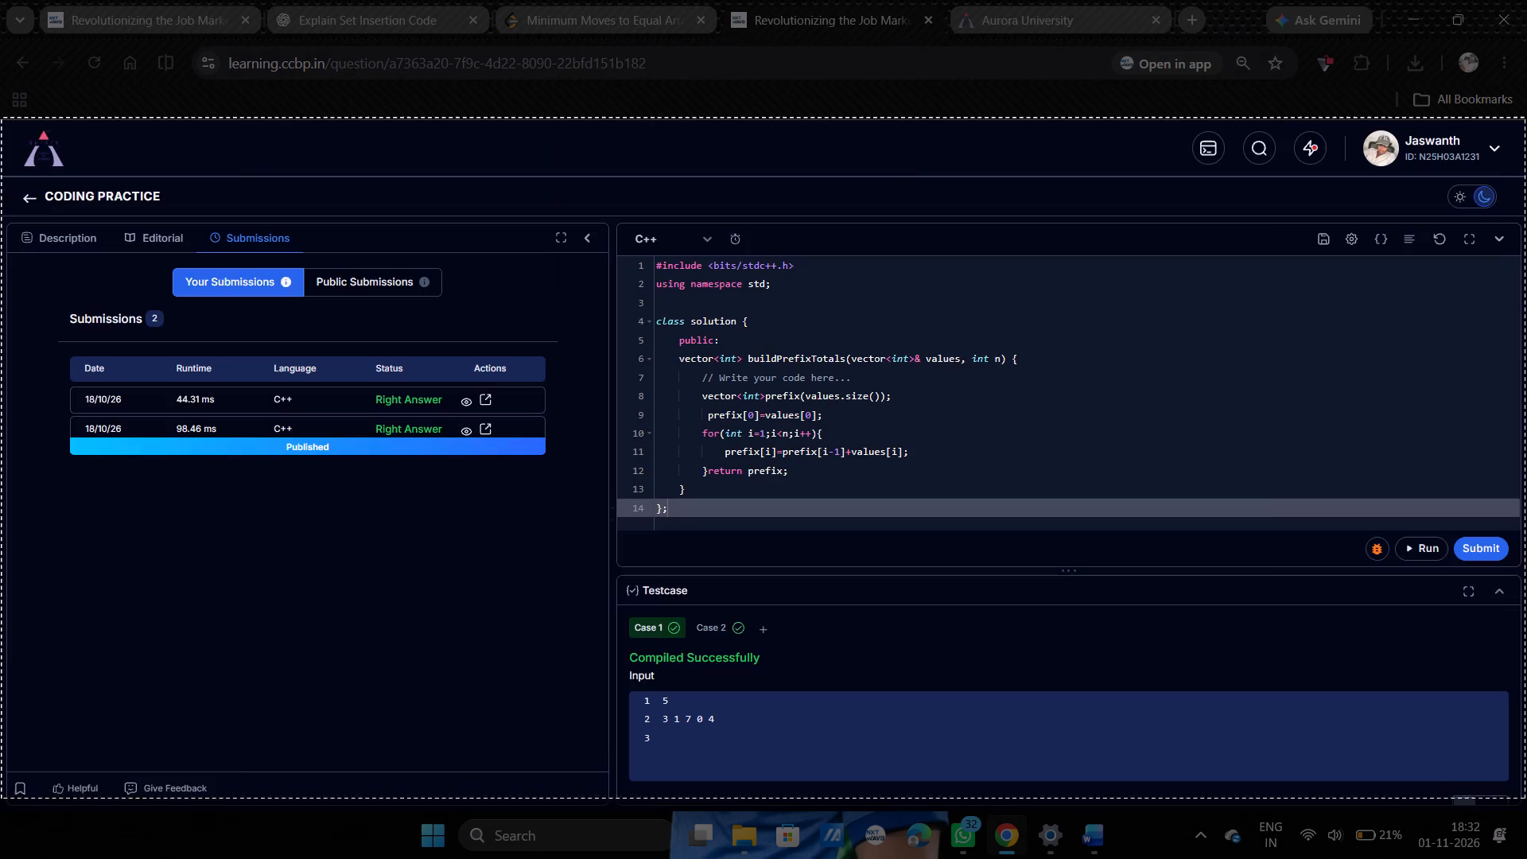
left_click_drag(1526, 802, 1526, 807)
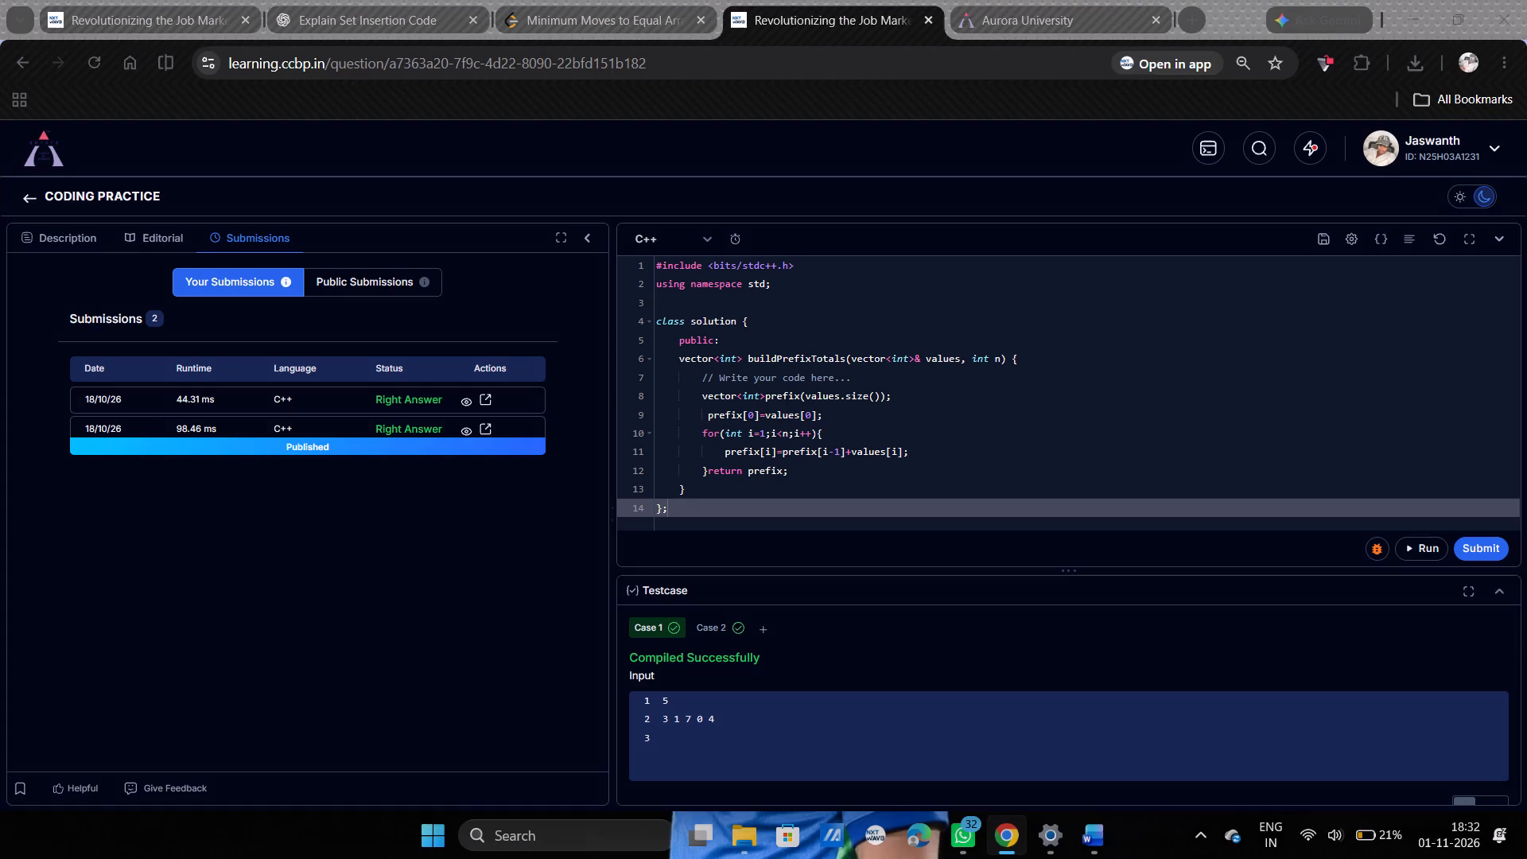
key("alt+Tab")
key("Return")
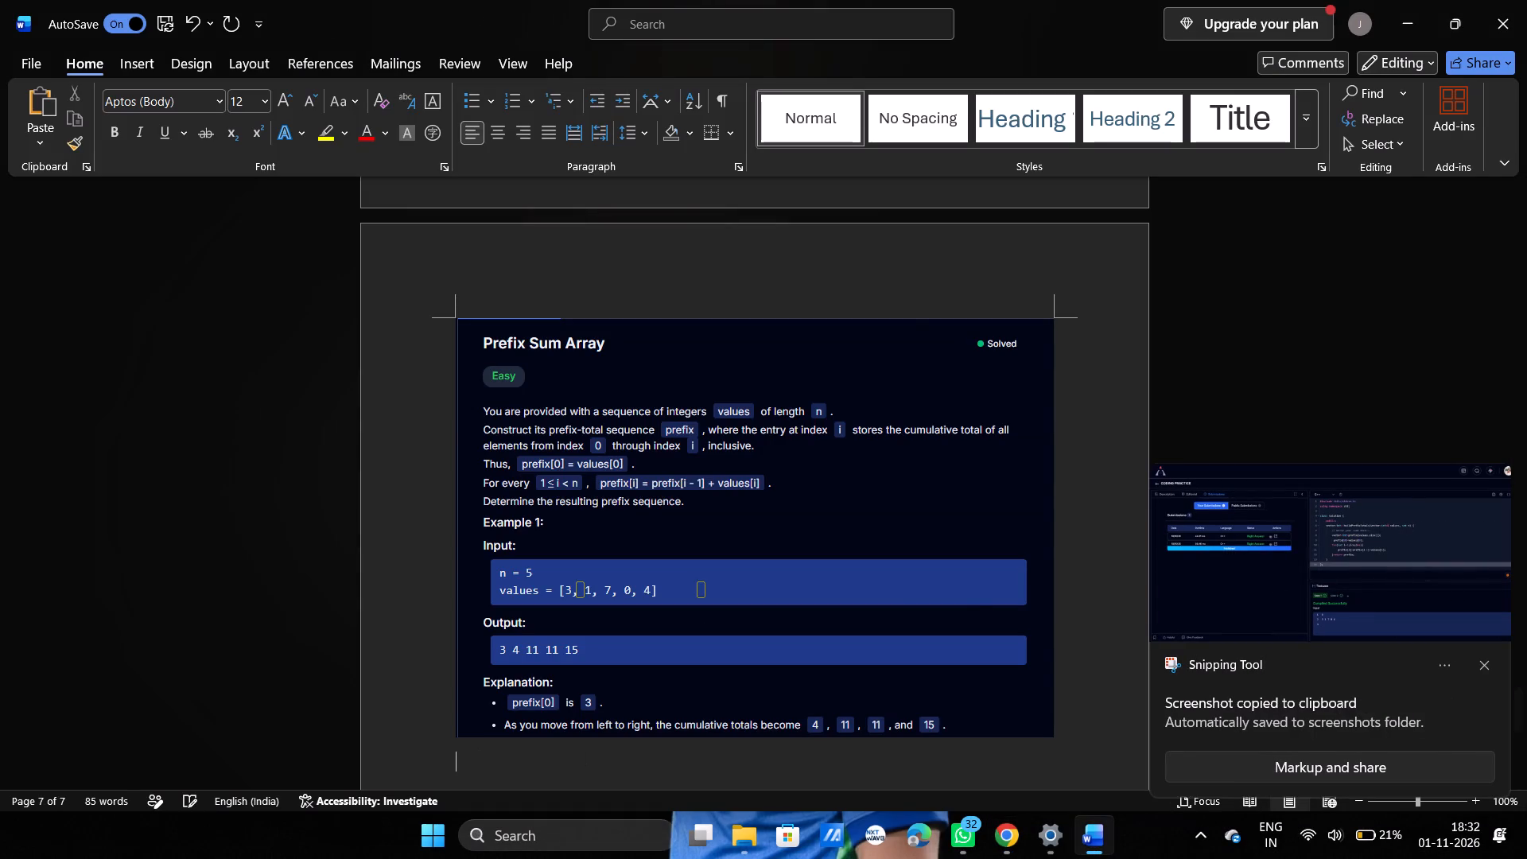
key("ctrl+v")
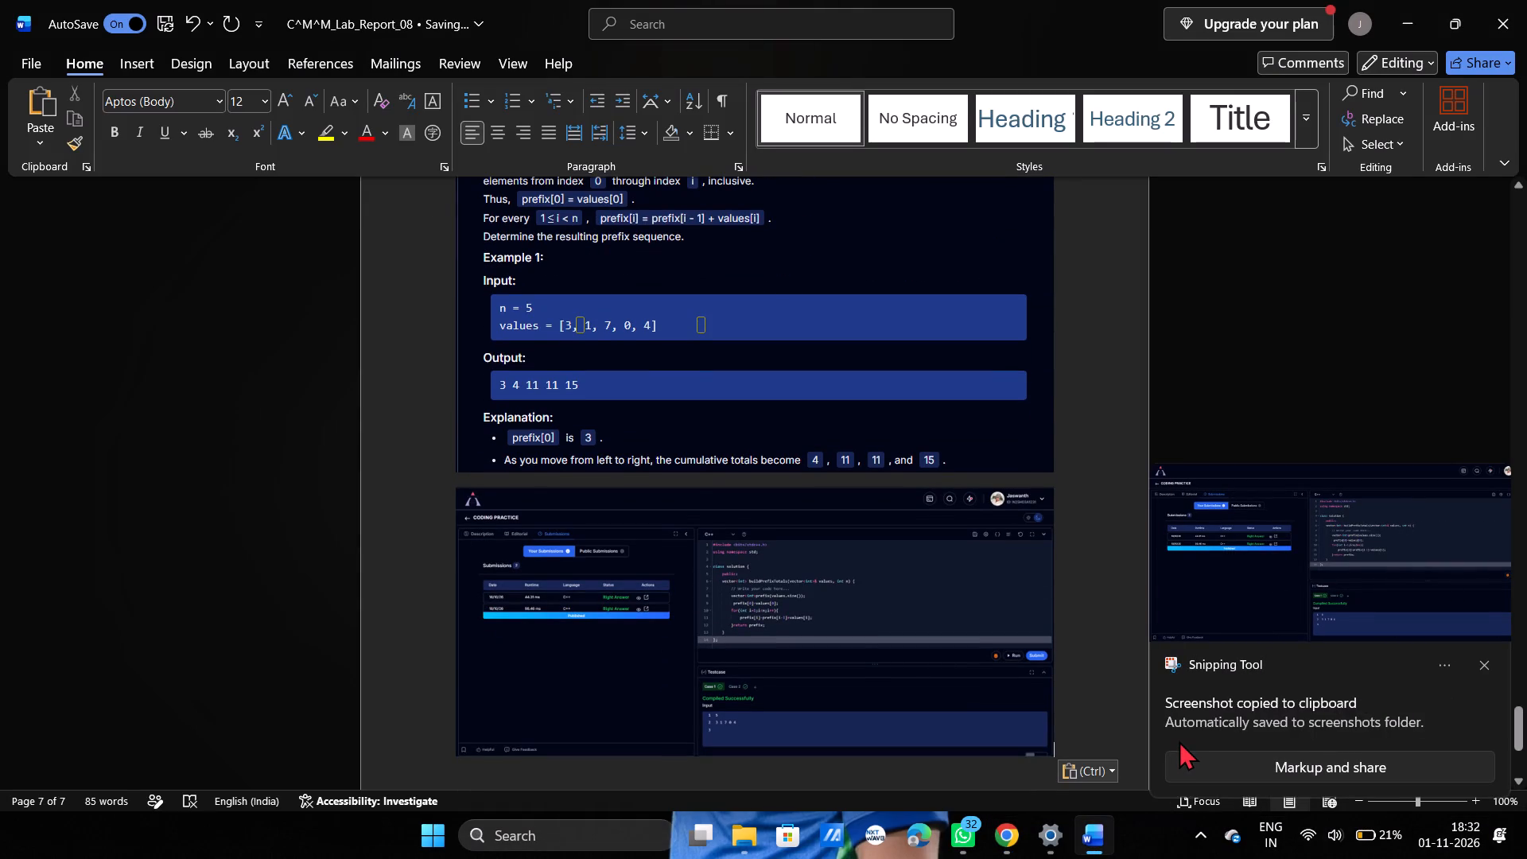
Review the whole lab report, checking the cover page, certificate and the screenshots on each problem page.
scroll(973, 641, "left", 1)
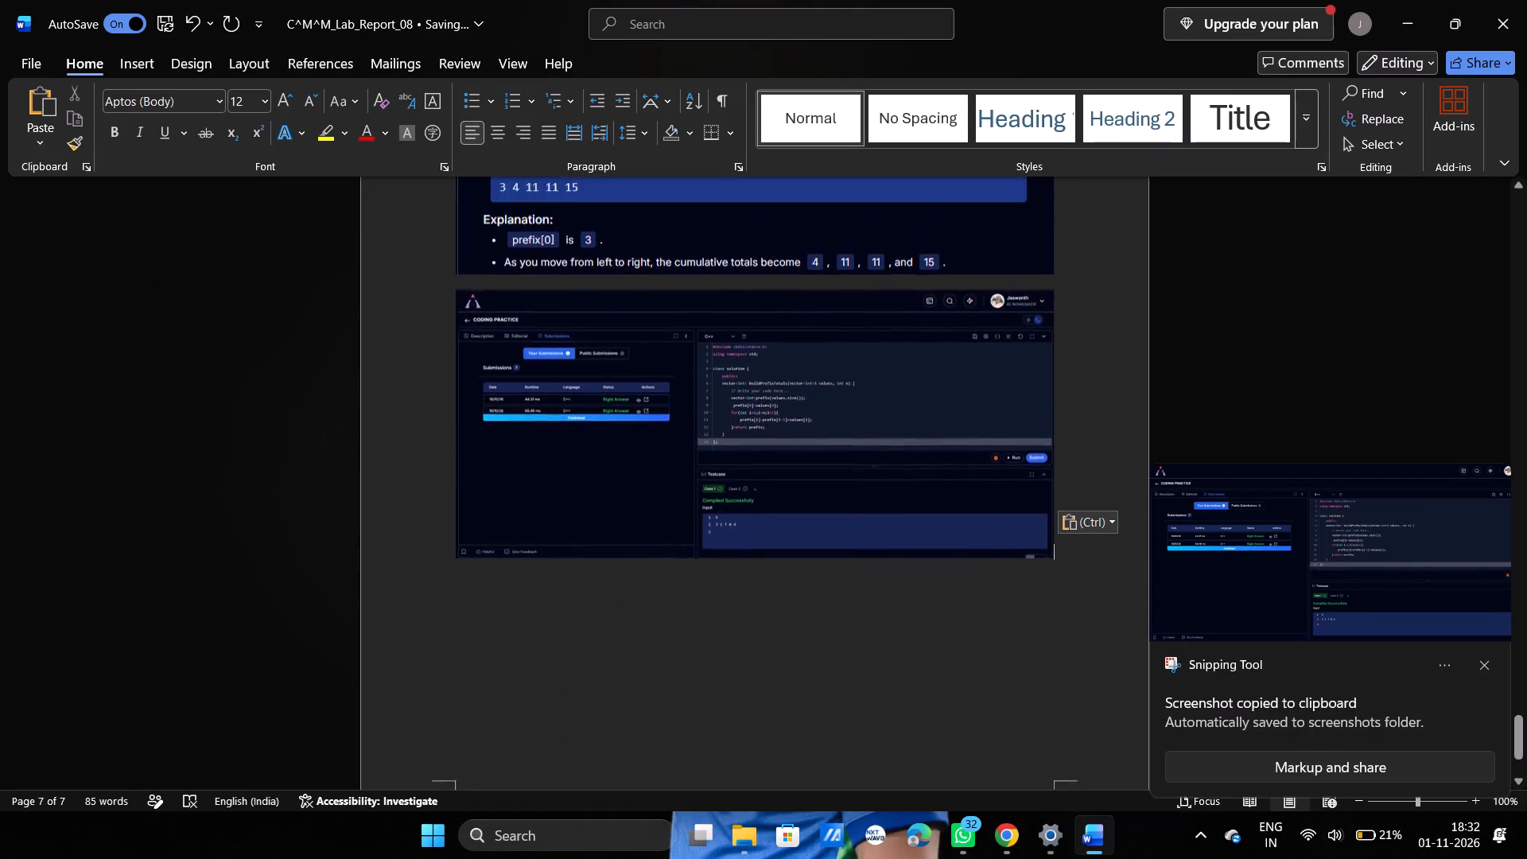
scroll(973, 641, "left", 1)
scroll(973, 641, "up", 5)
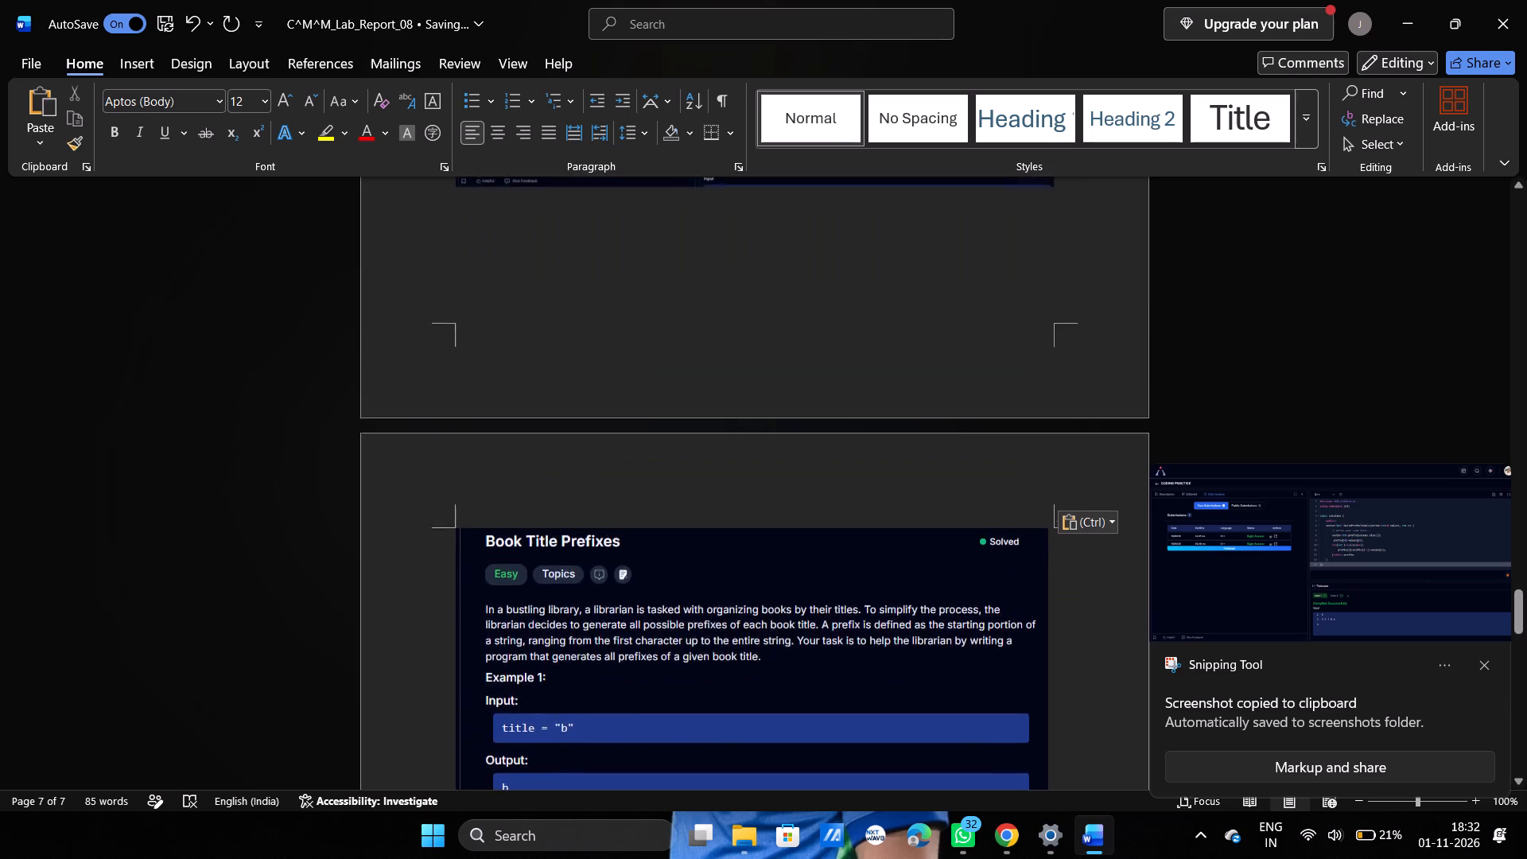
scroll(973, 641, "up", 7)
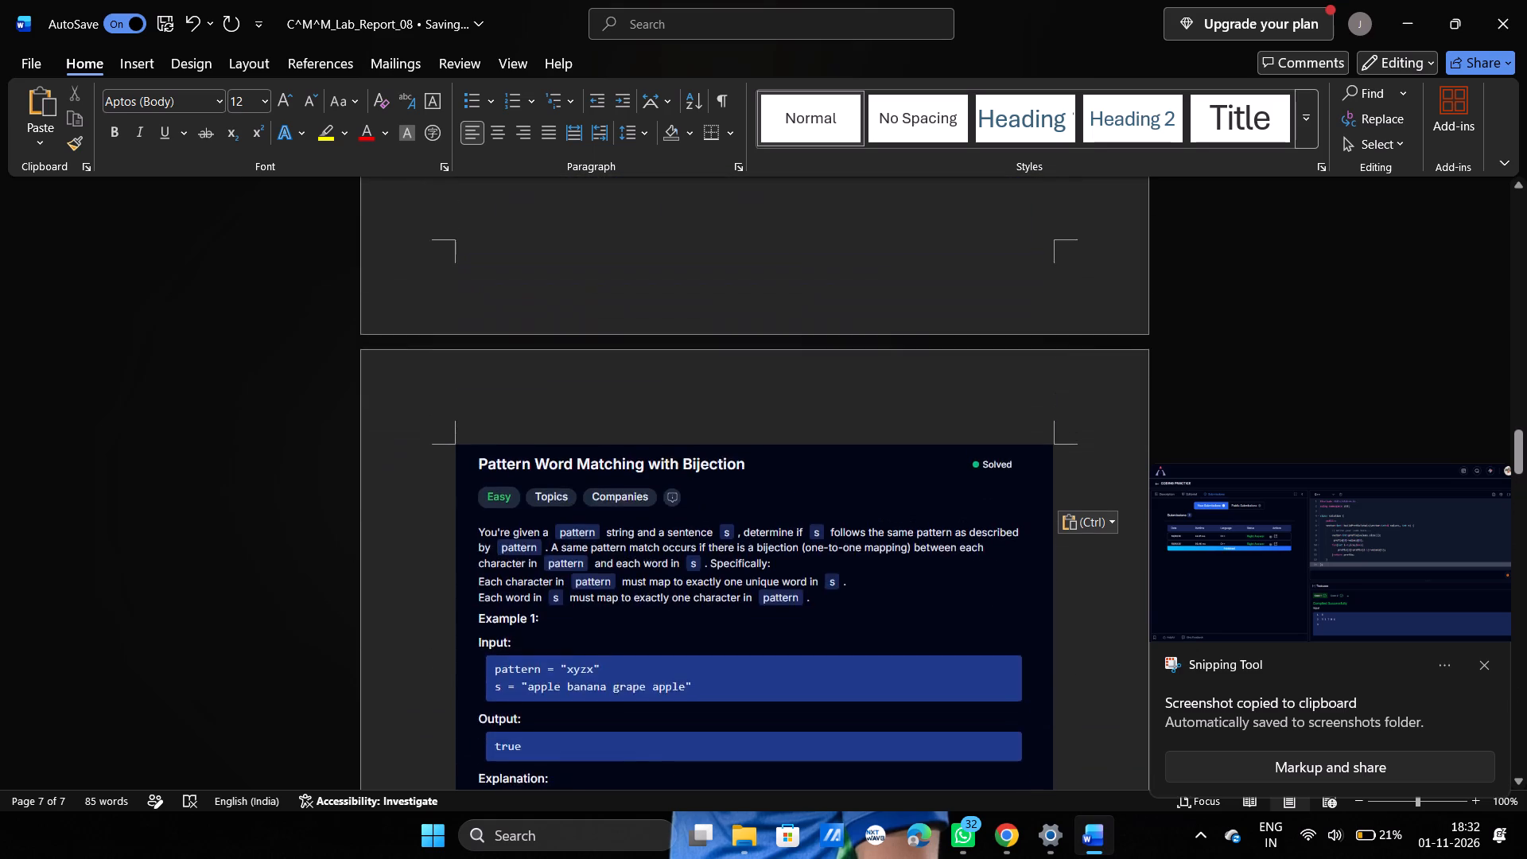
scroll(973, 641, "up", 2)
scroll(973, 641, "down", 1)
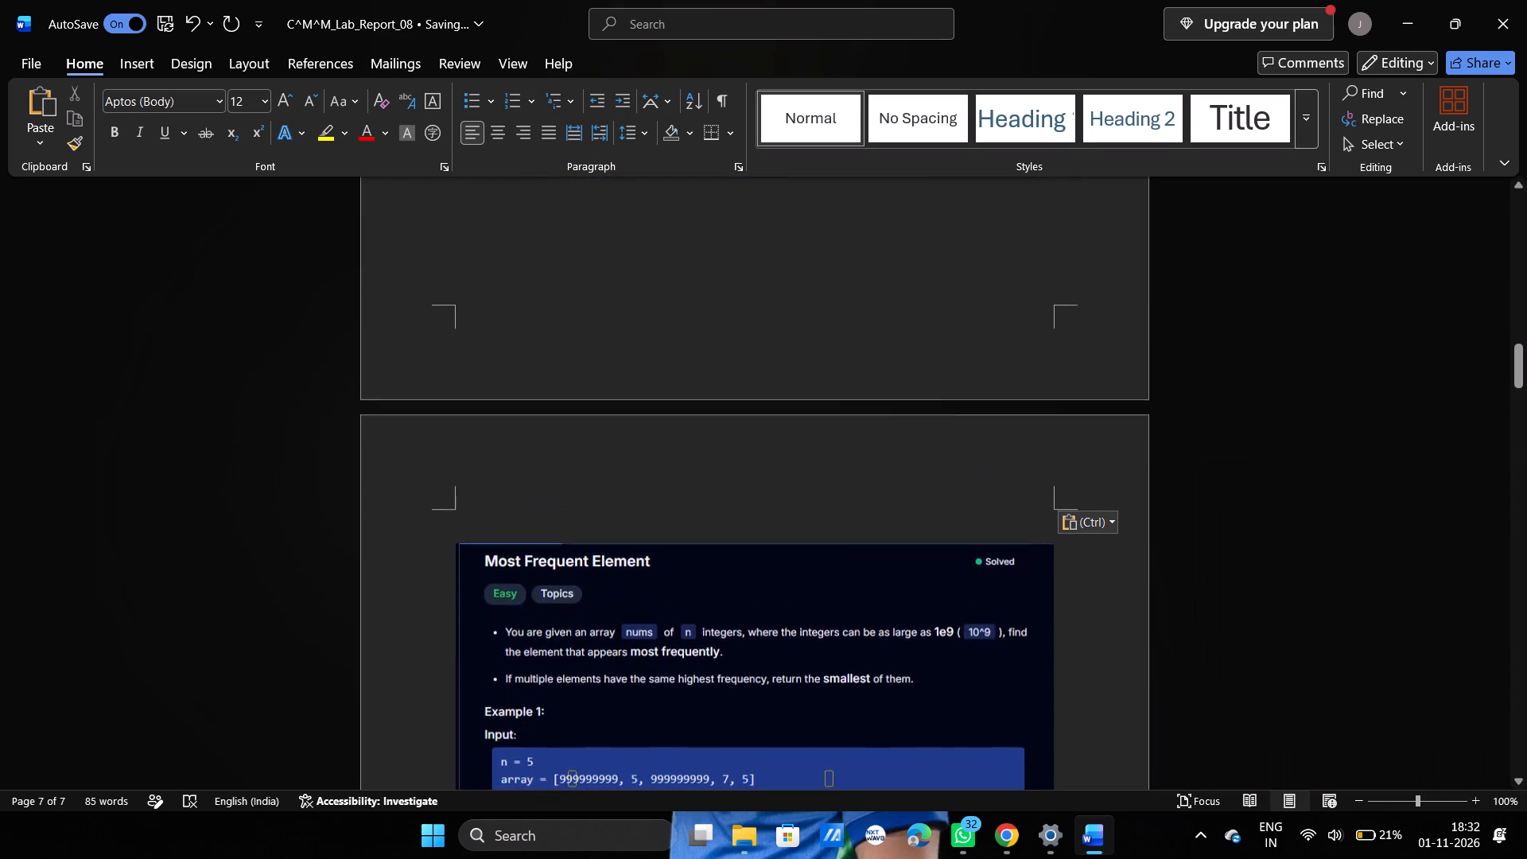
scroll(973, 641, "up", 2)
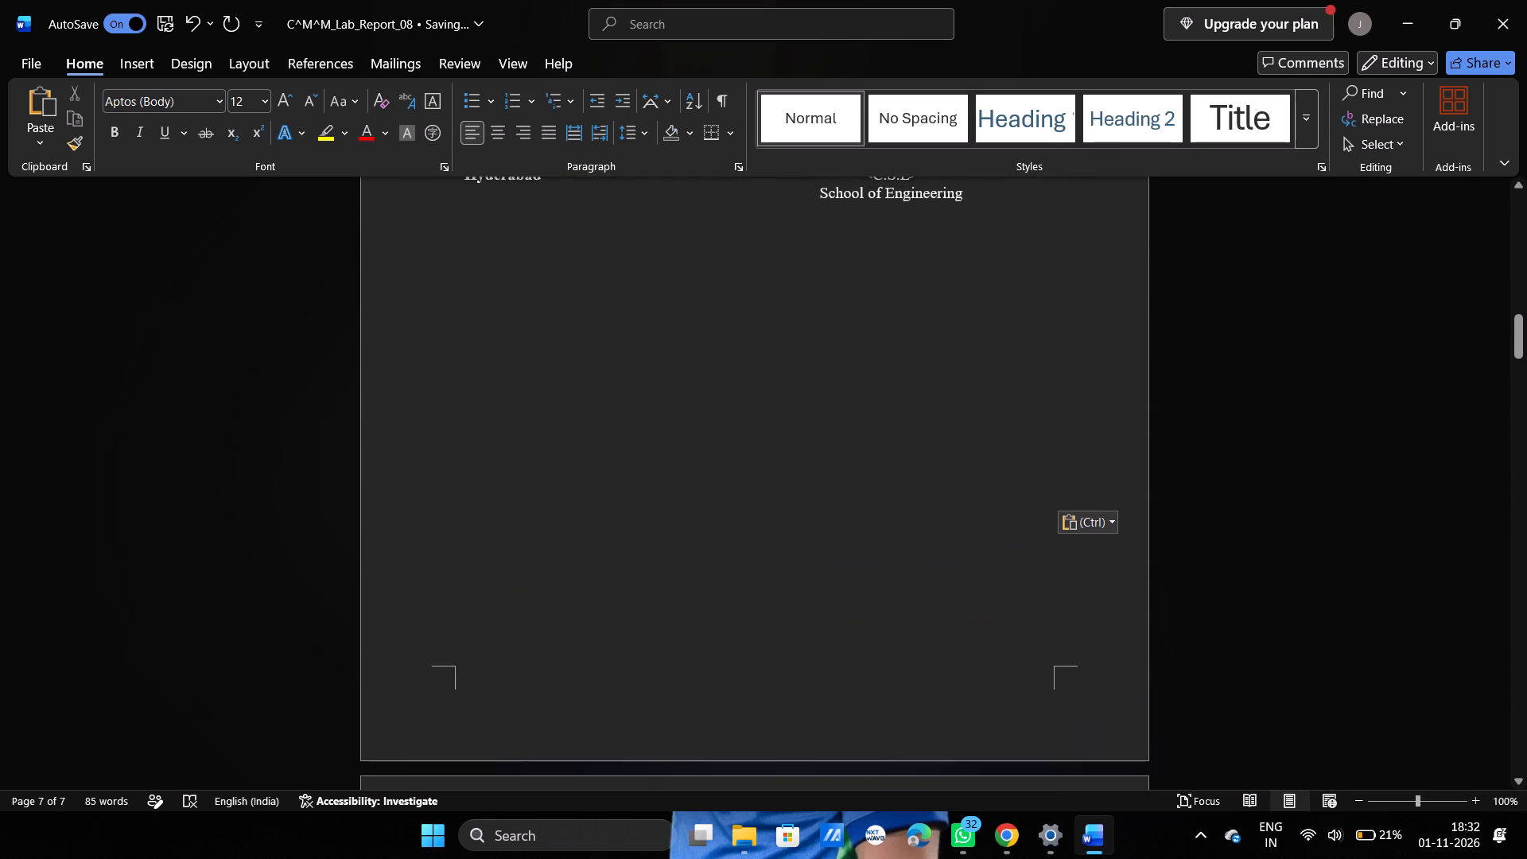
scroll(973, 641, "up", 3)
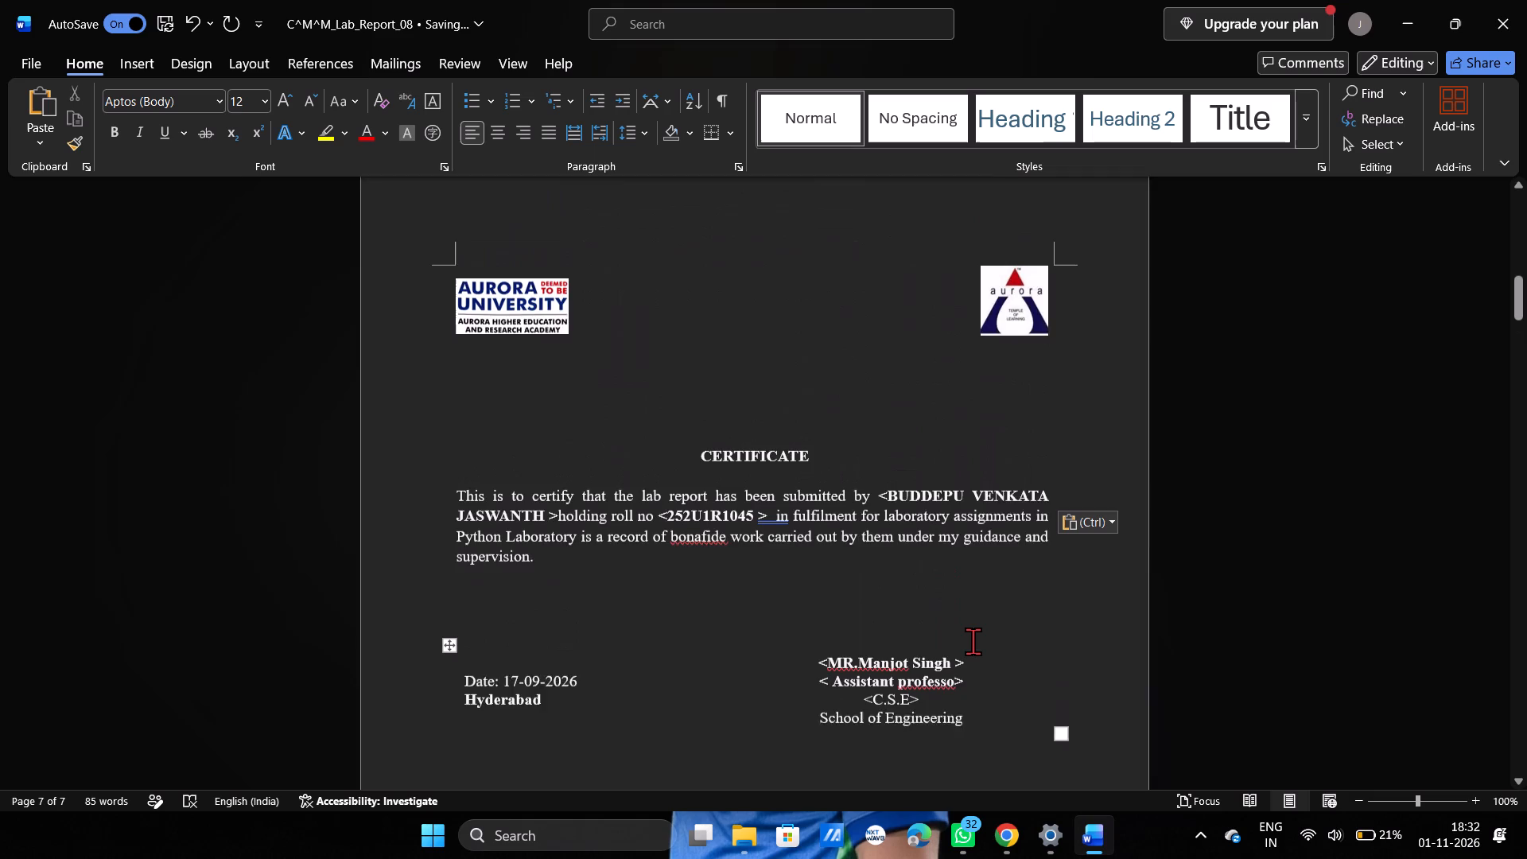
scroll(973, 641, "up", 1)
scroll(973, 641, "down", 1)
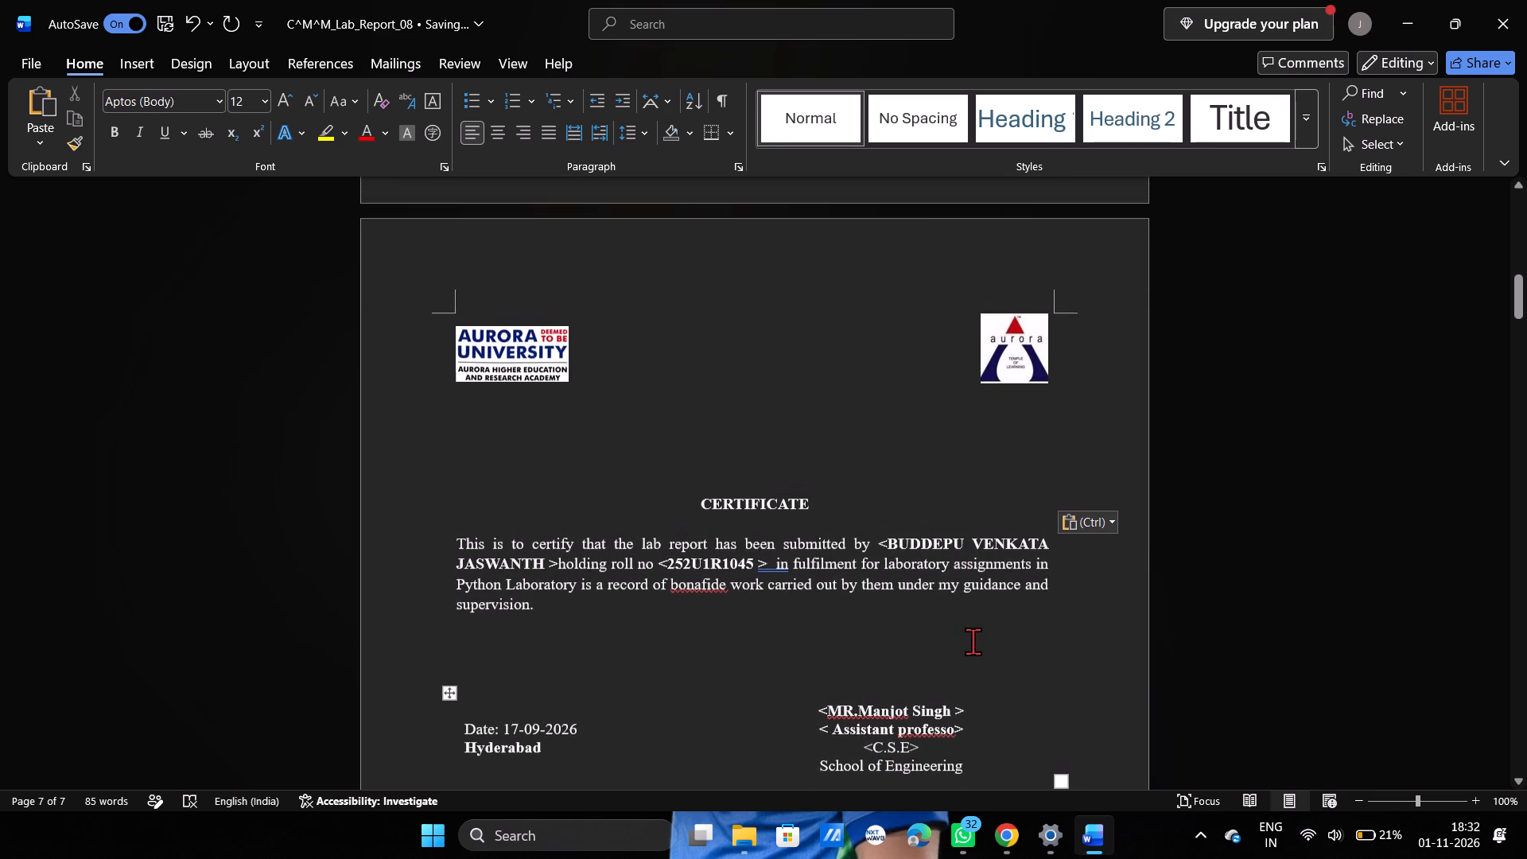
scroll(973, 641, "down", 2)
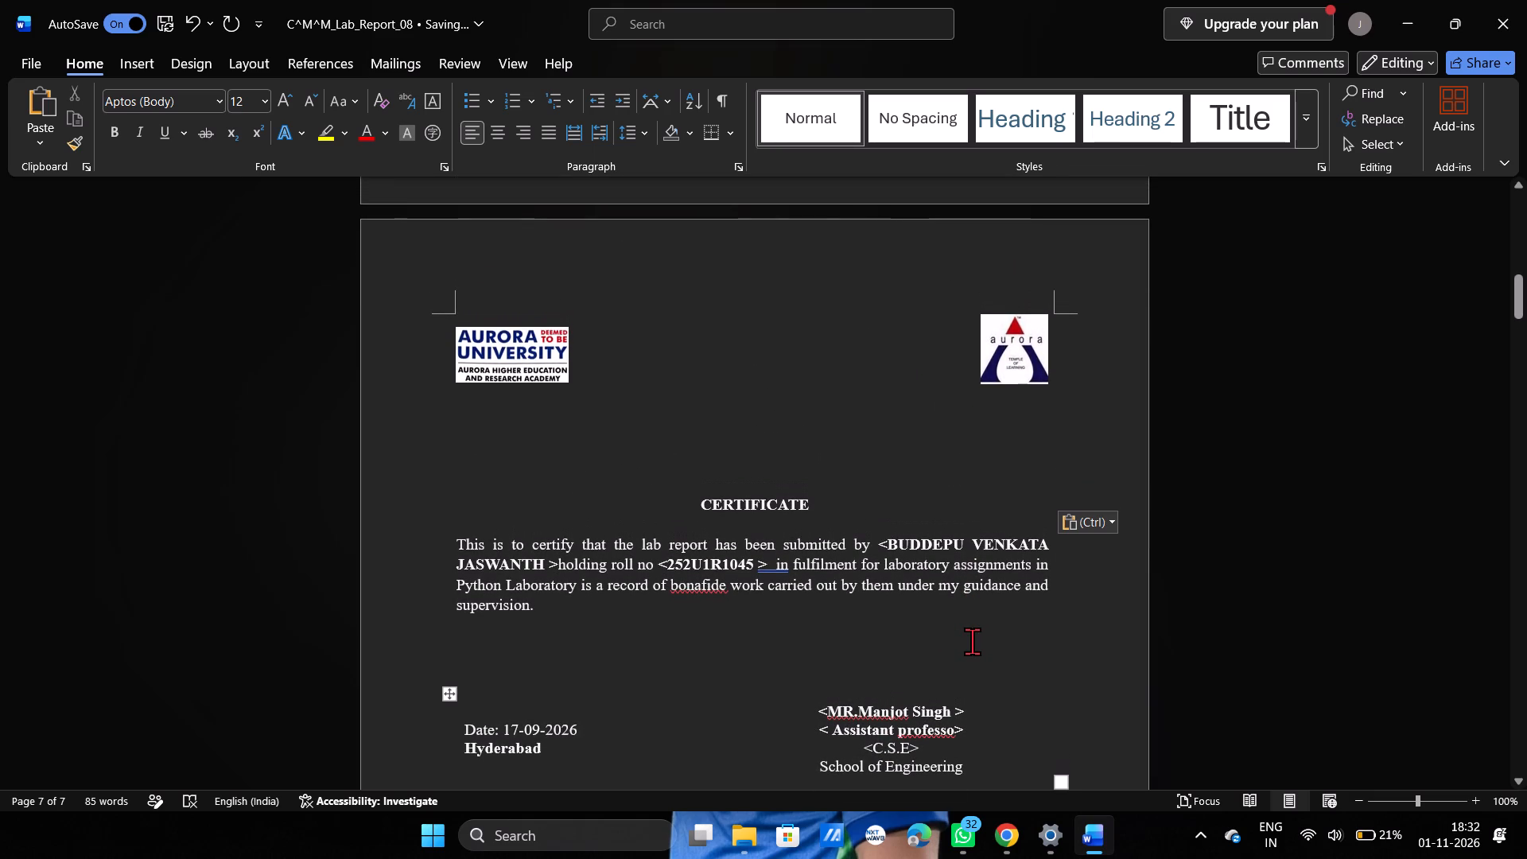
scroll(817, 620, "up", 2)
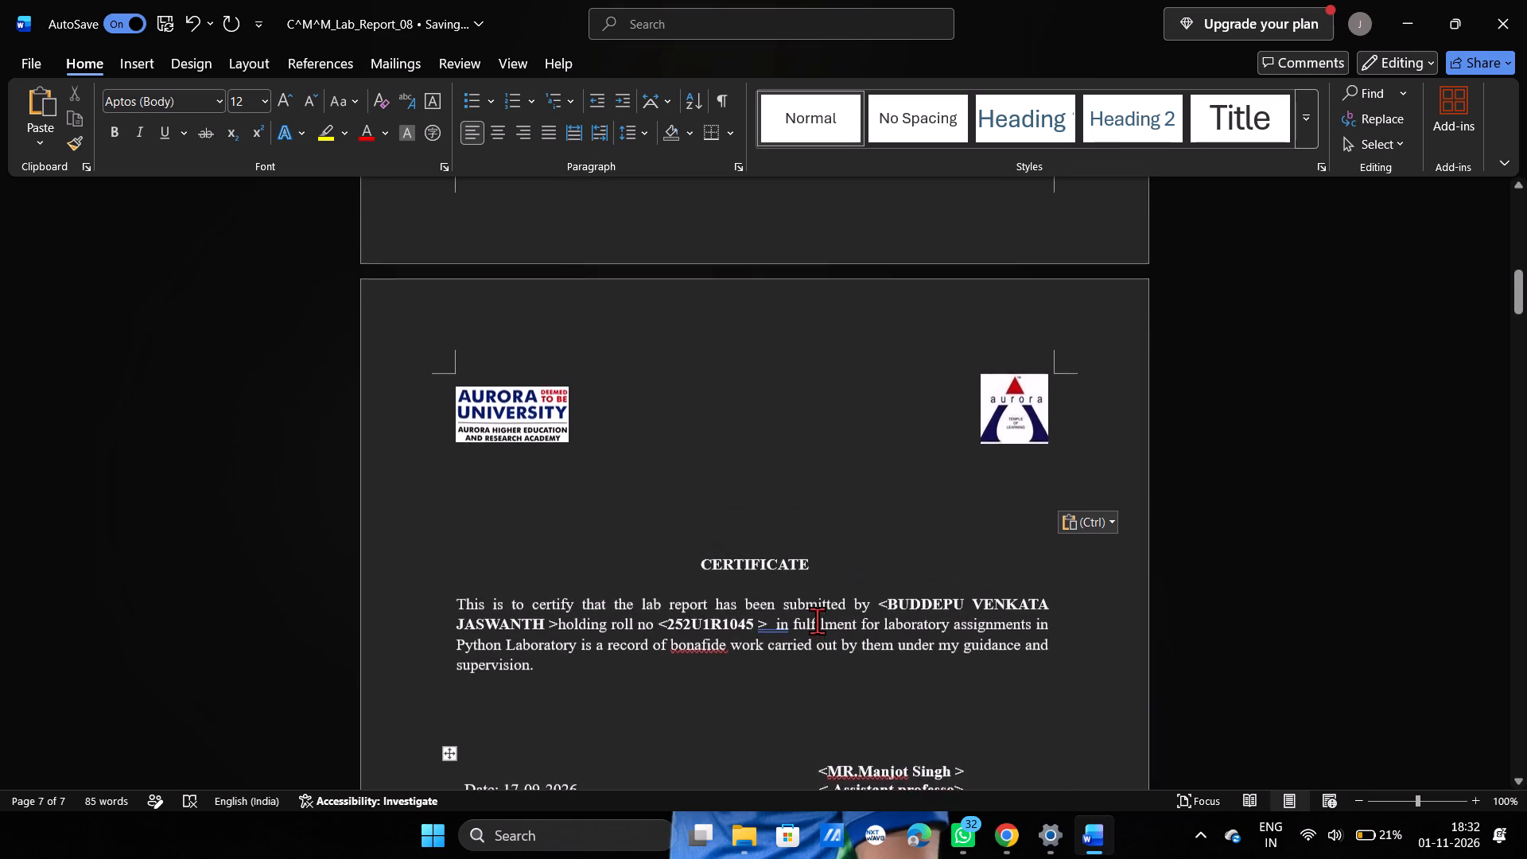
scroll(817, 620, "up", 3)
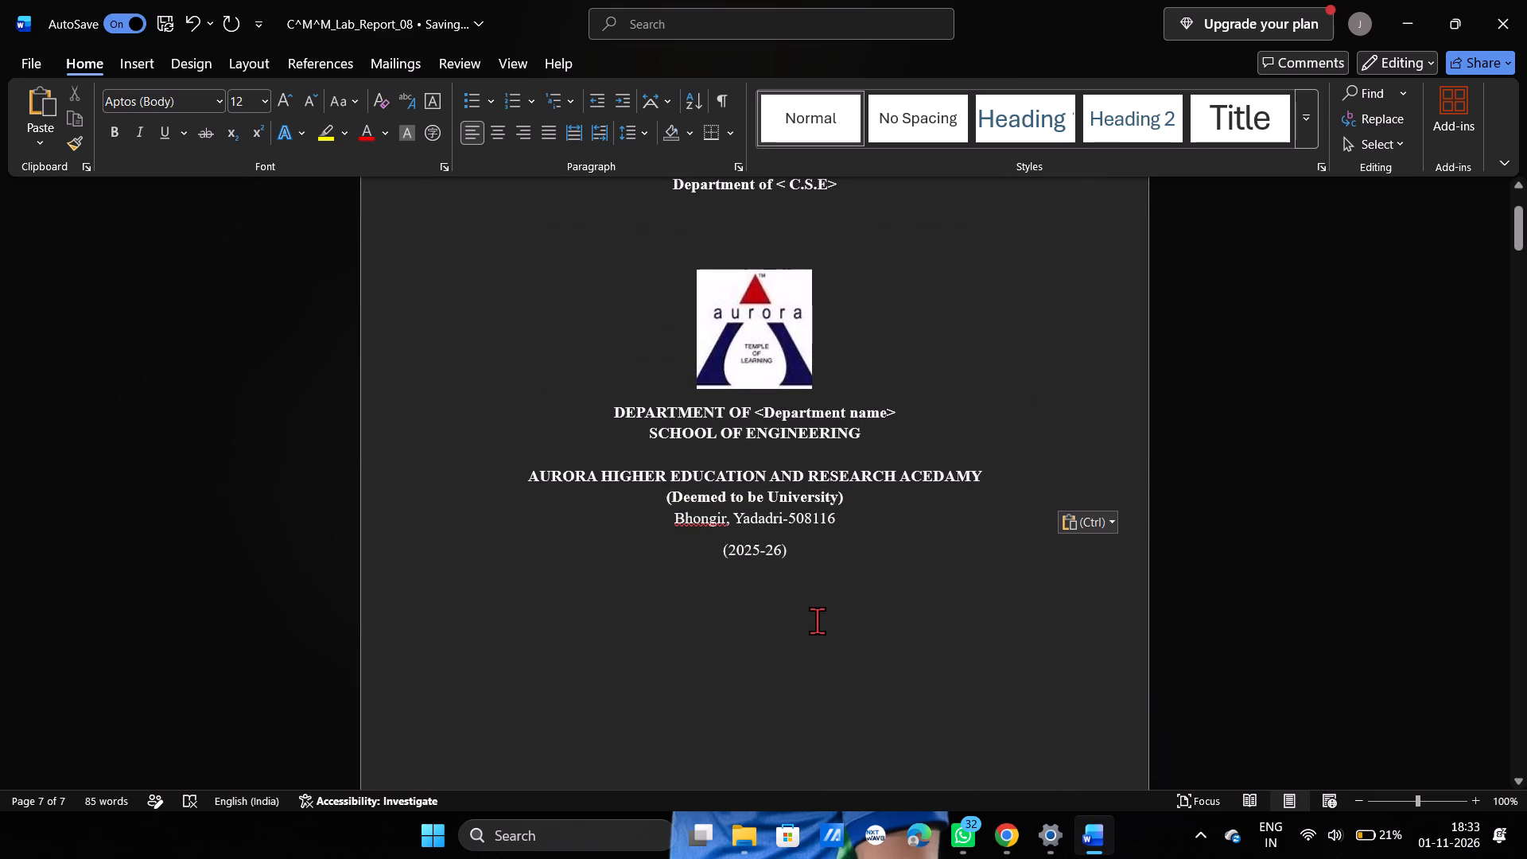
scroll(817, 620, "up", 2)
scroll(817, 620, "down", 1)
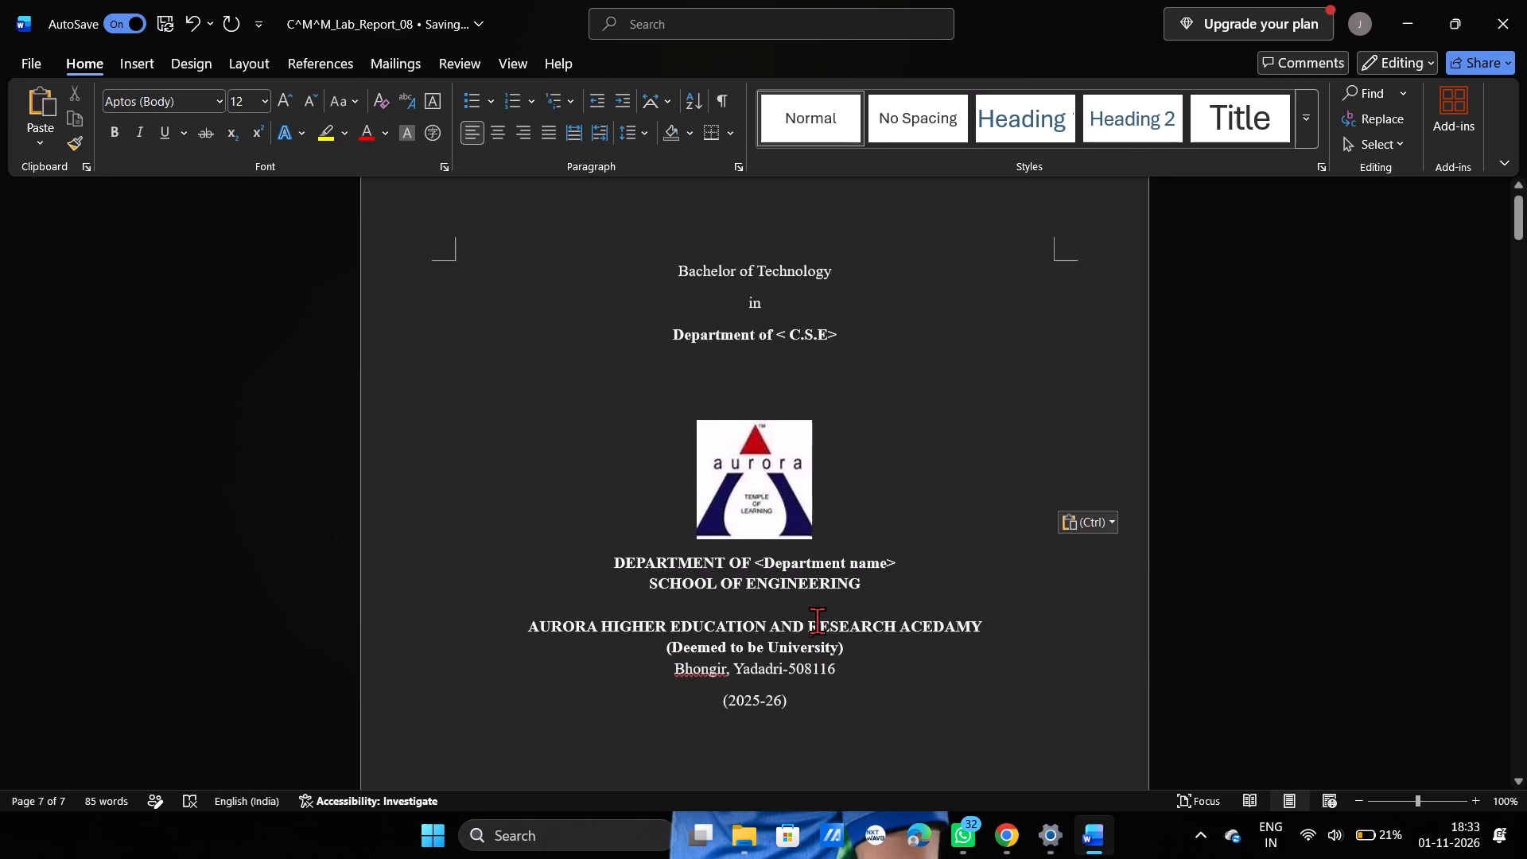
scroll(806, 677, "down", 4)
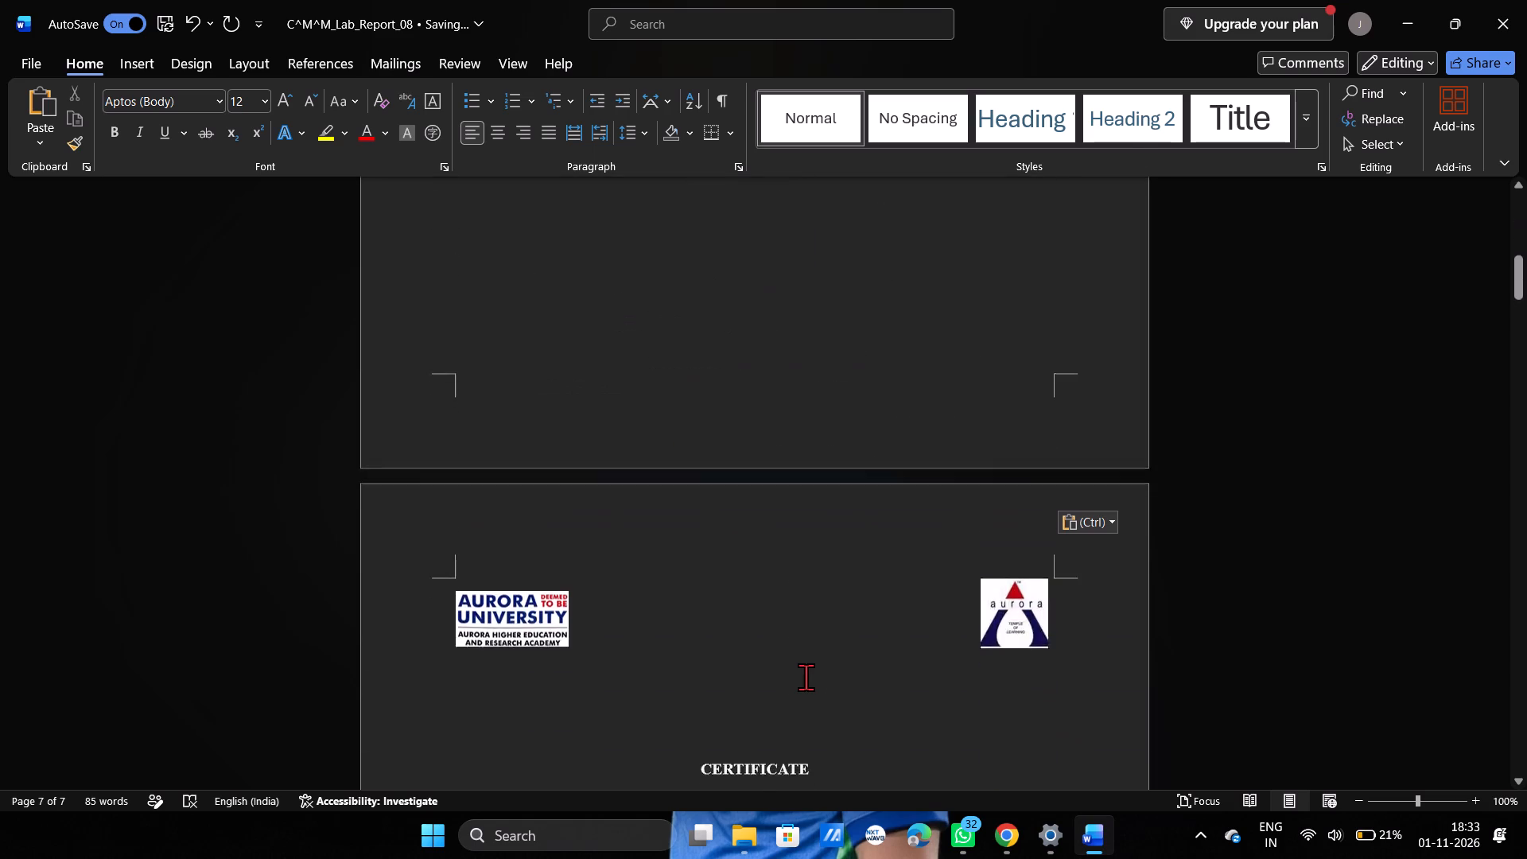
scroll(806, 677, "down", 3)
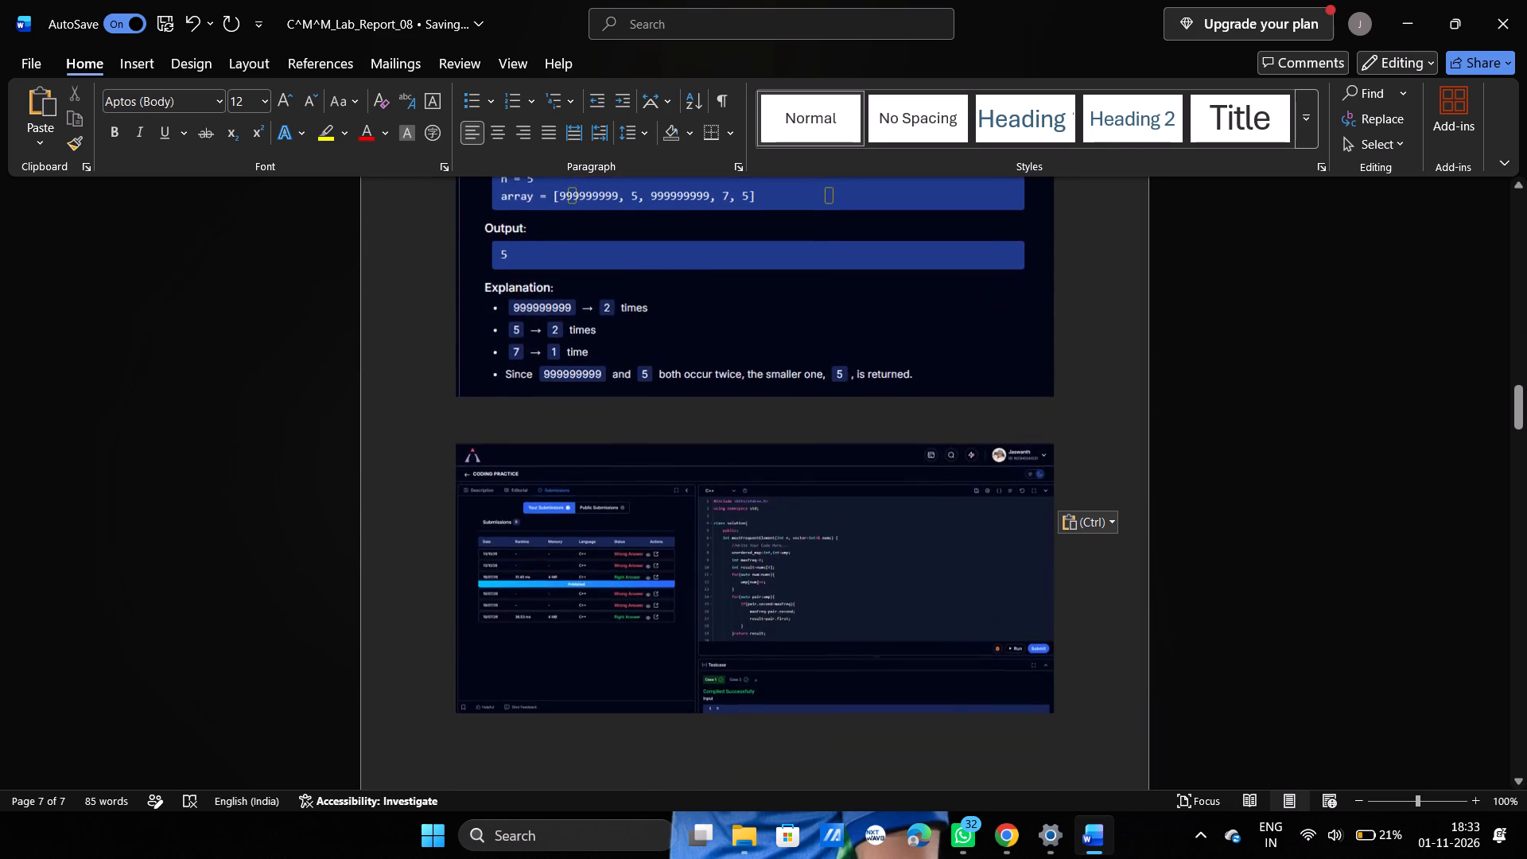
scroll(806, 677, "down", 1)
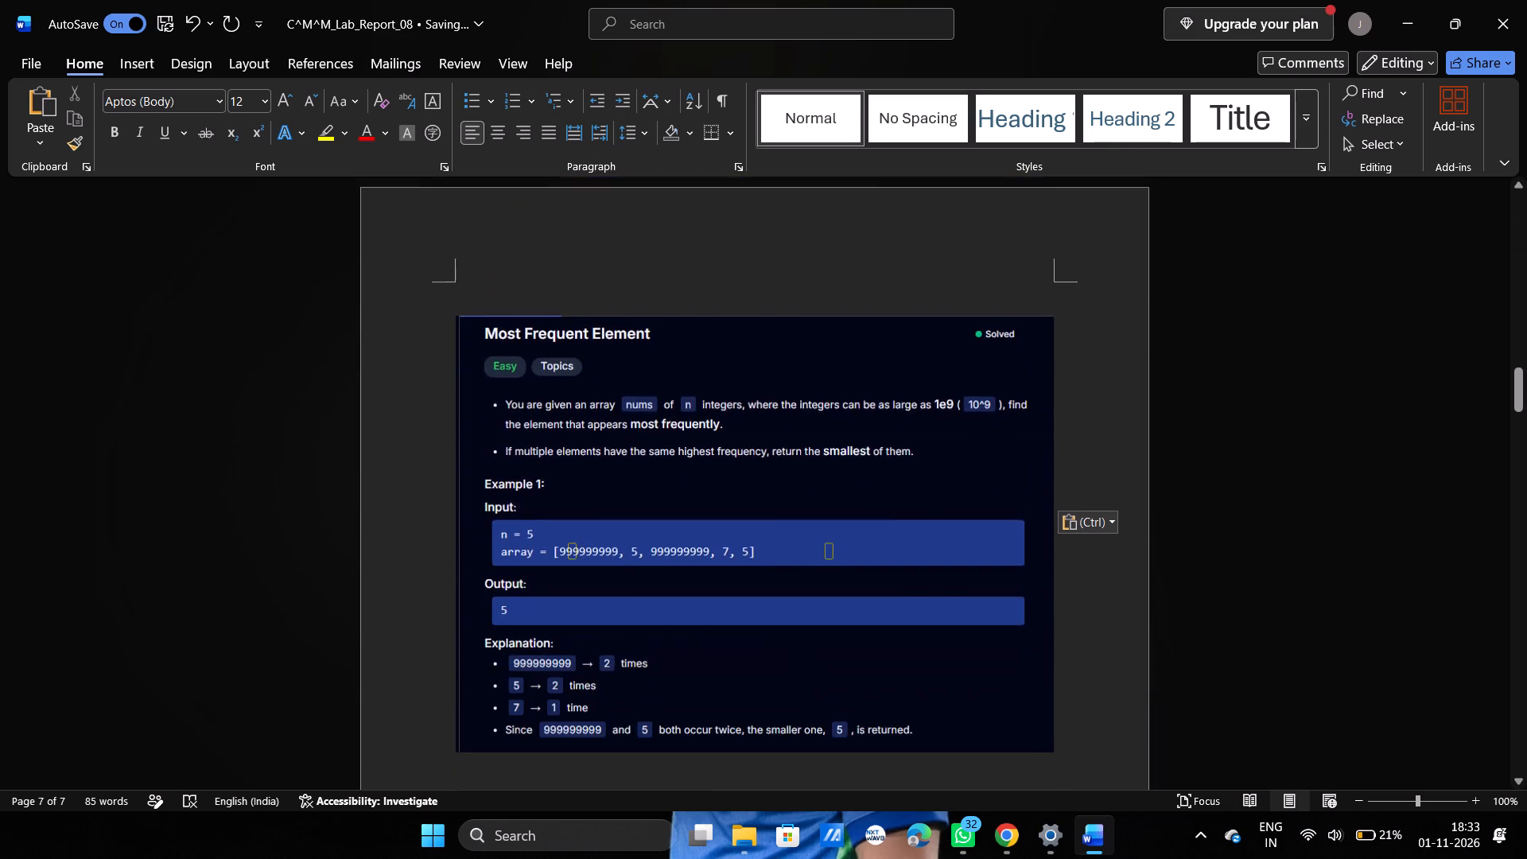
scroll(806, 677, "down", 5)
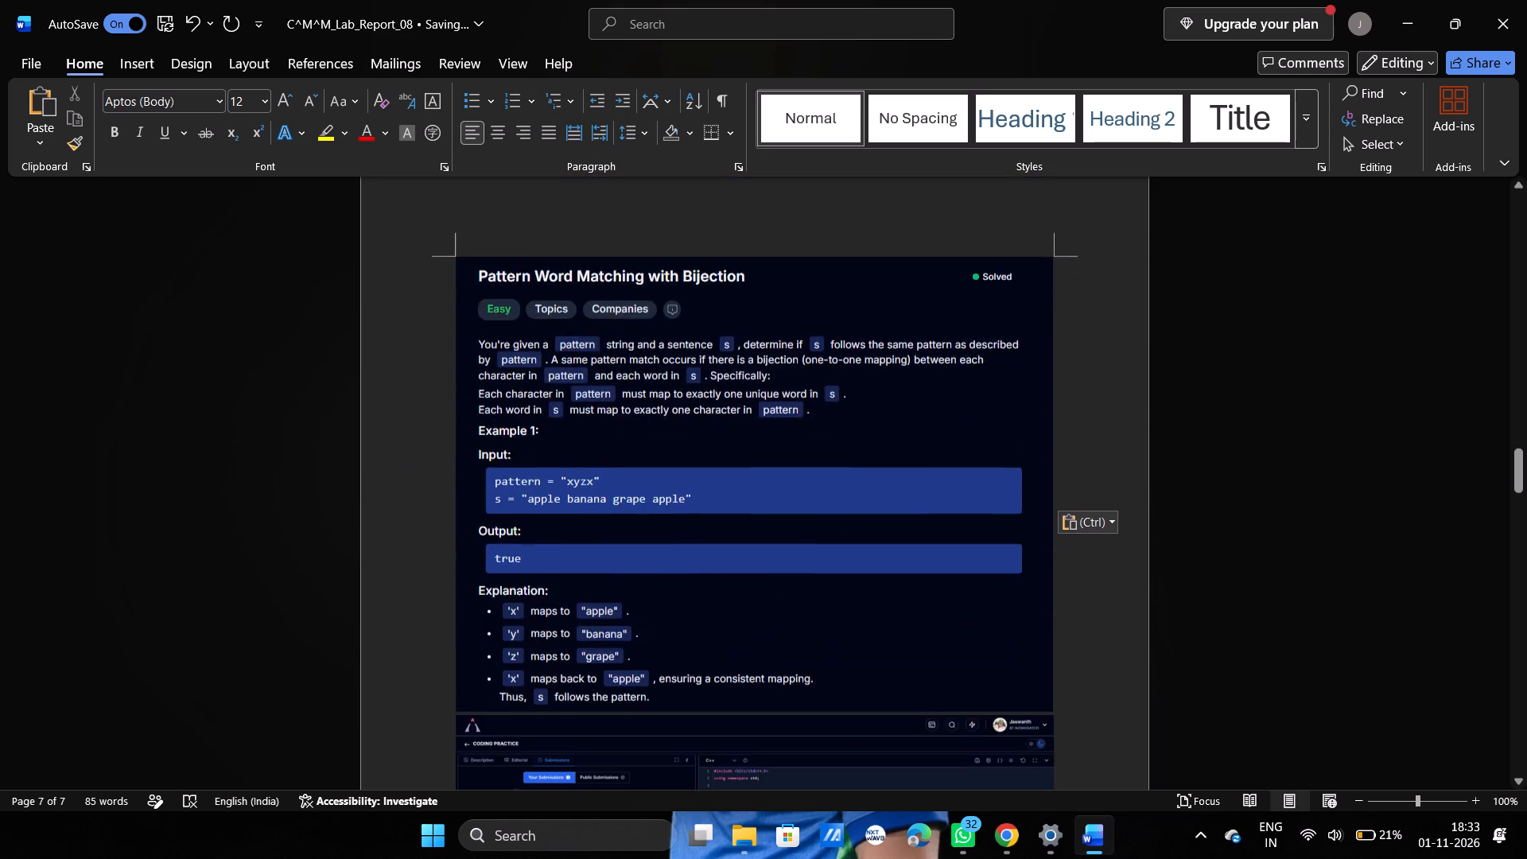
scroll(806, 677, "down", 5)
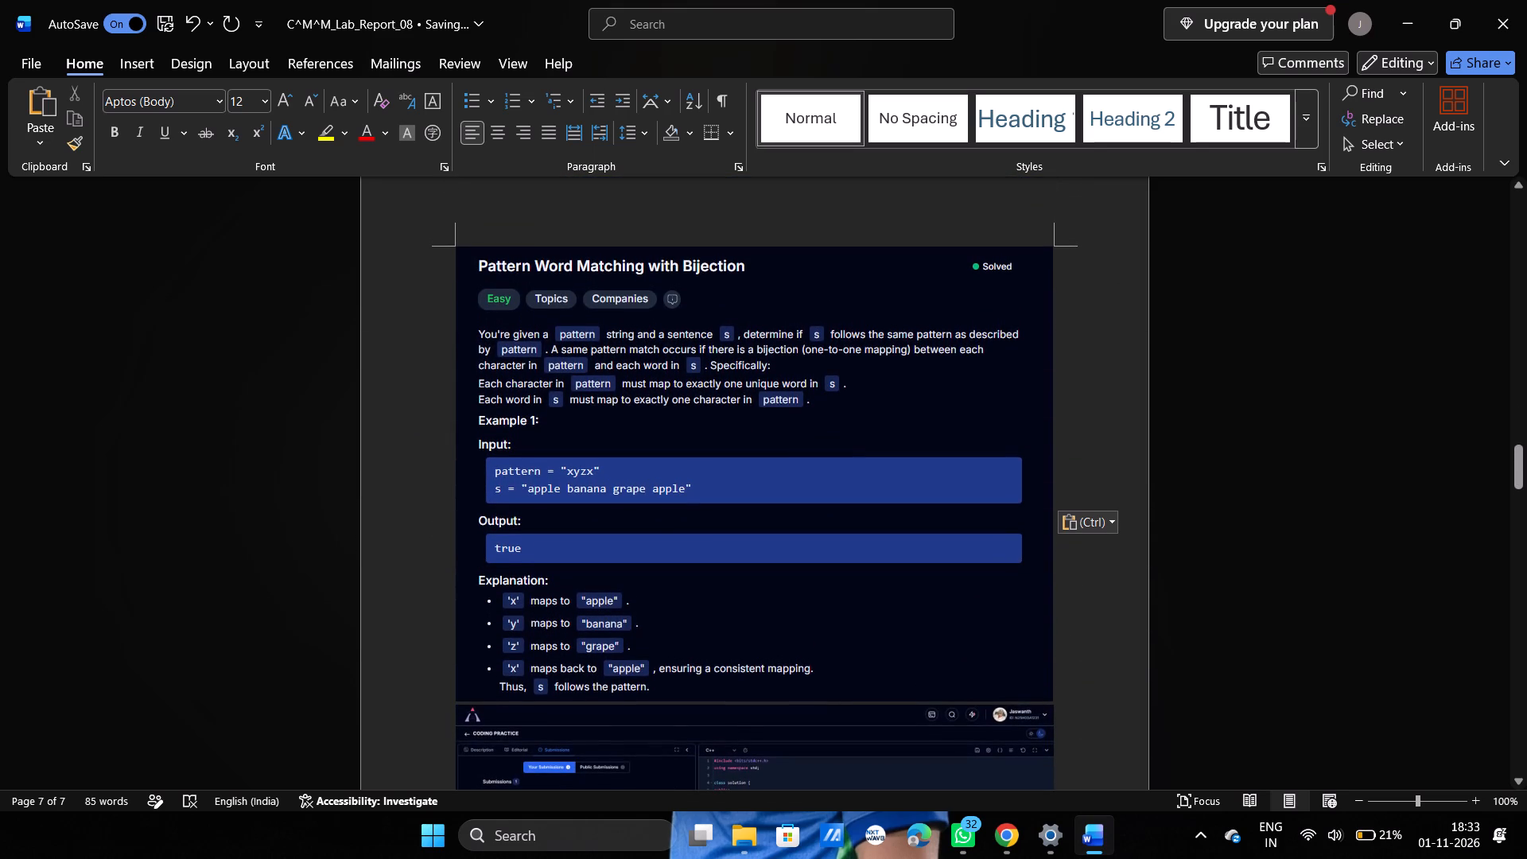
scroll(806, 677, "down", 6)
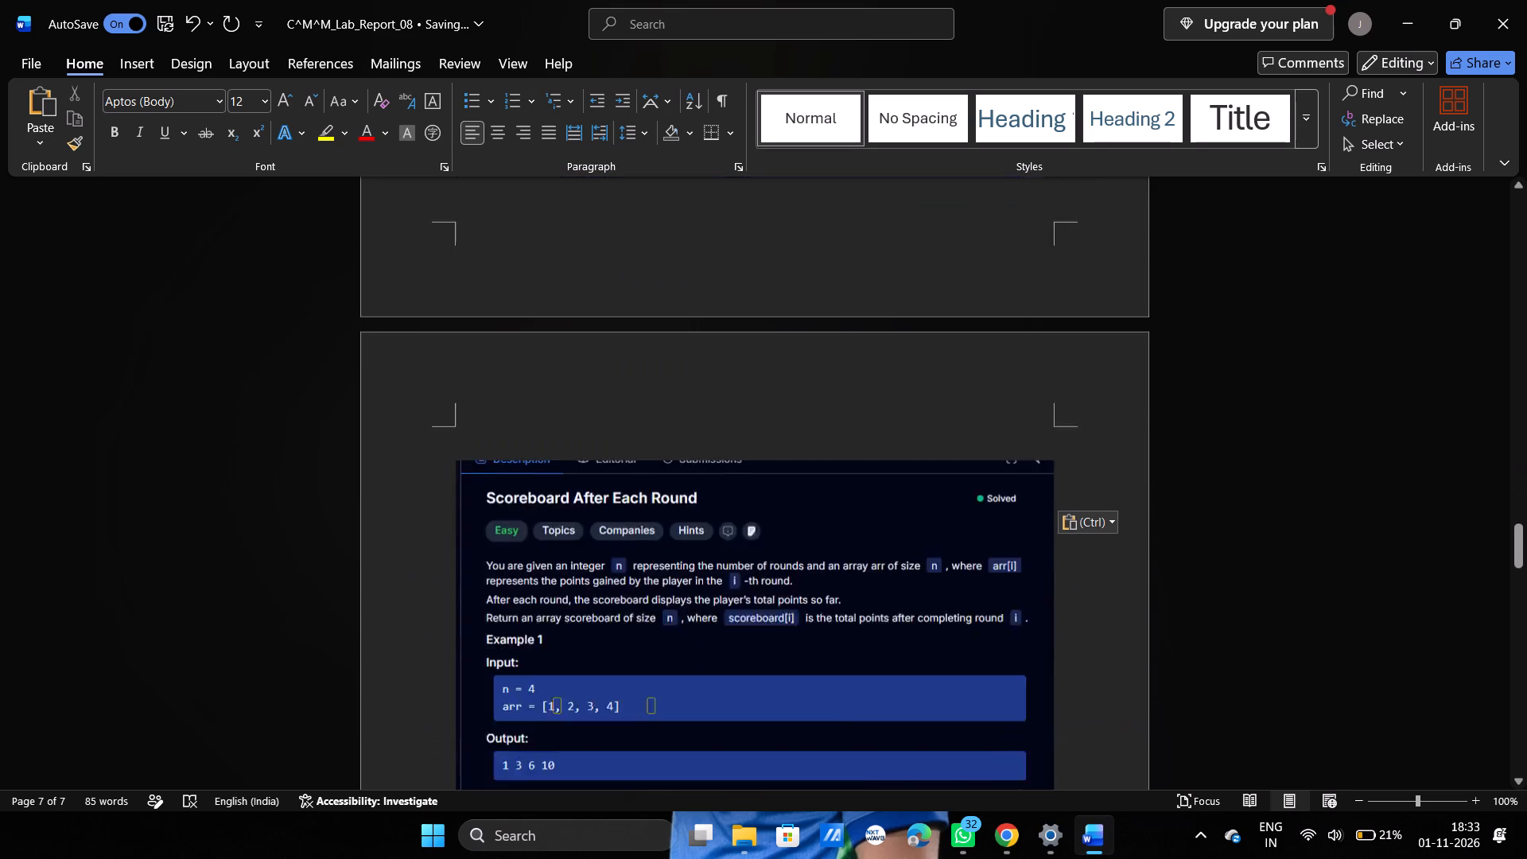
scroll(806, 677, "down", 5)
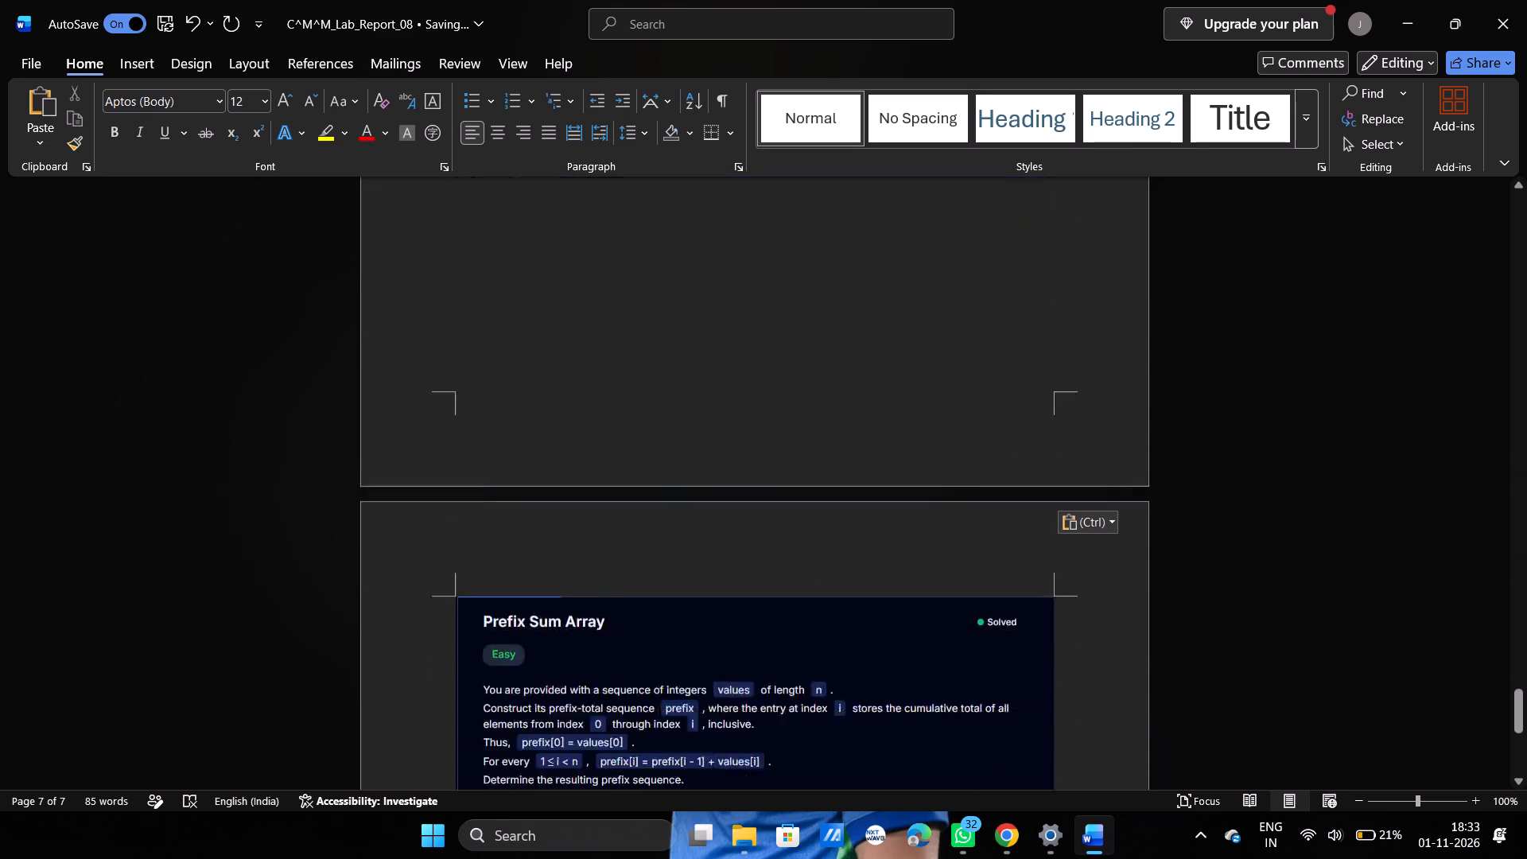
scroll(806, 677, "down", 3)
scroll(806, 677, "up", 4)
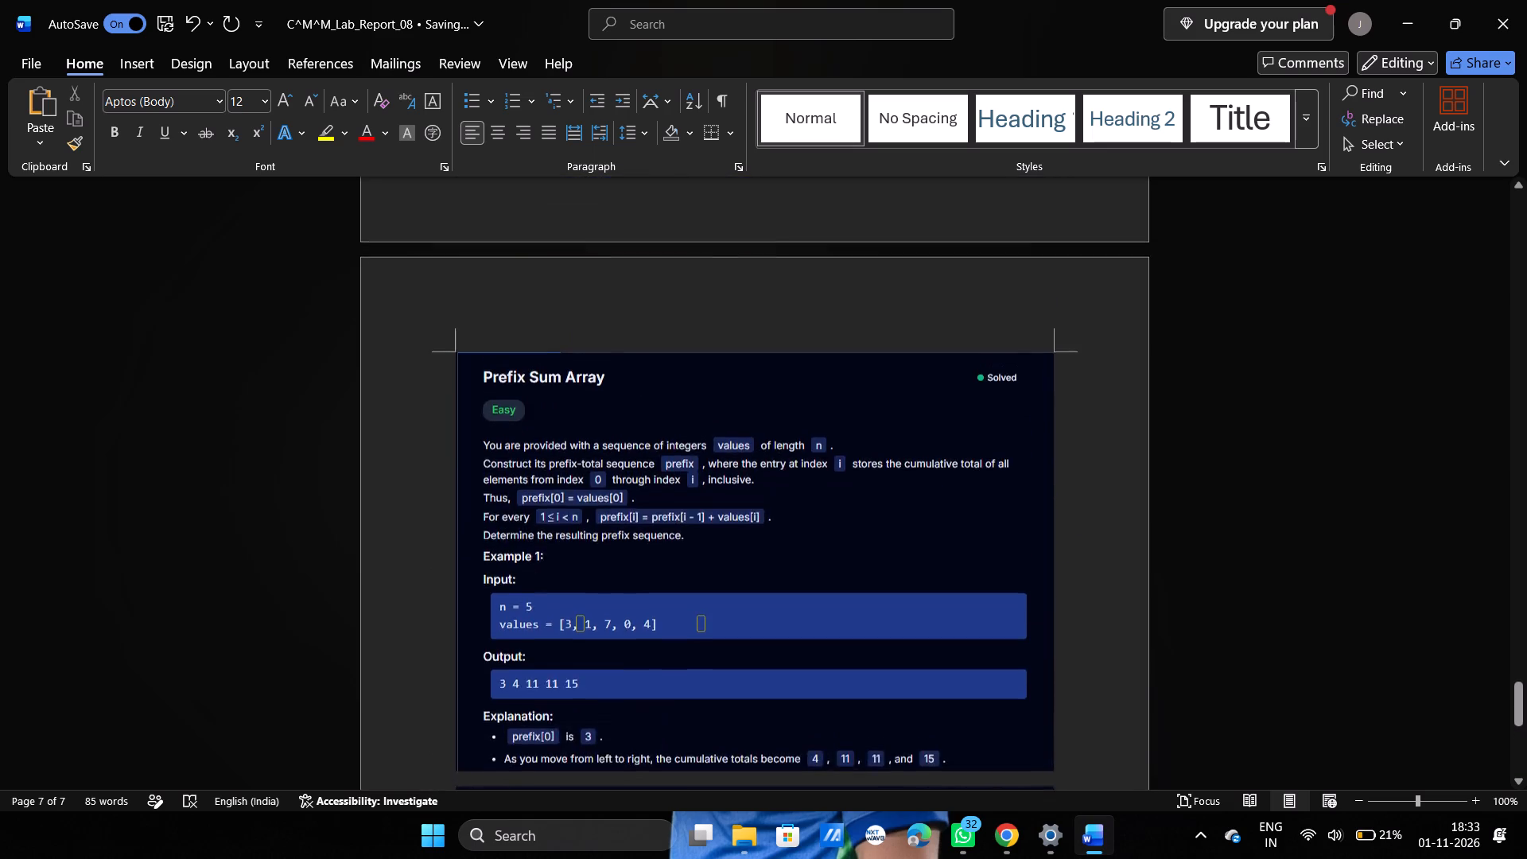
scroll(806, 677, "up", 7)
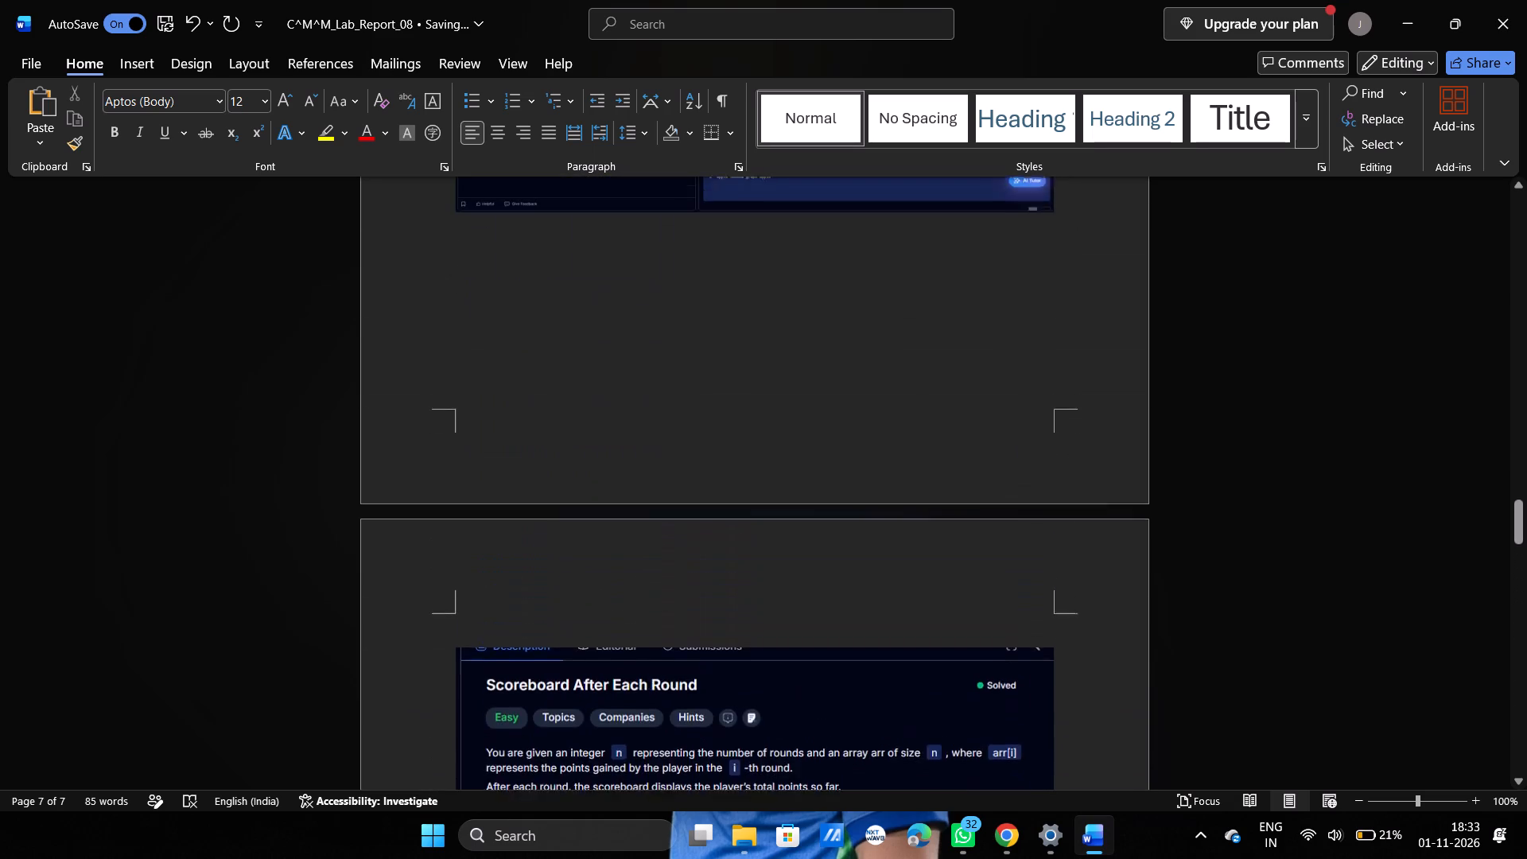
scroll(806, 677, "up", 12)
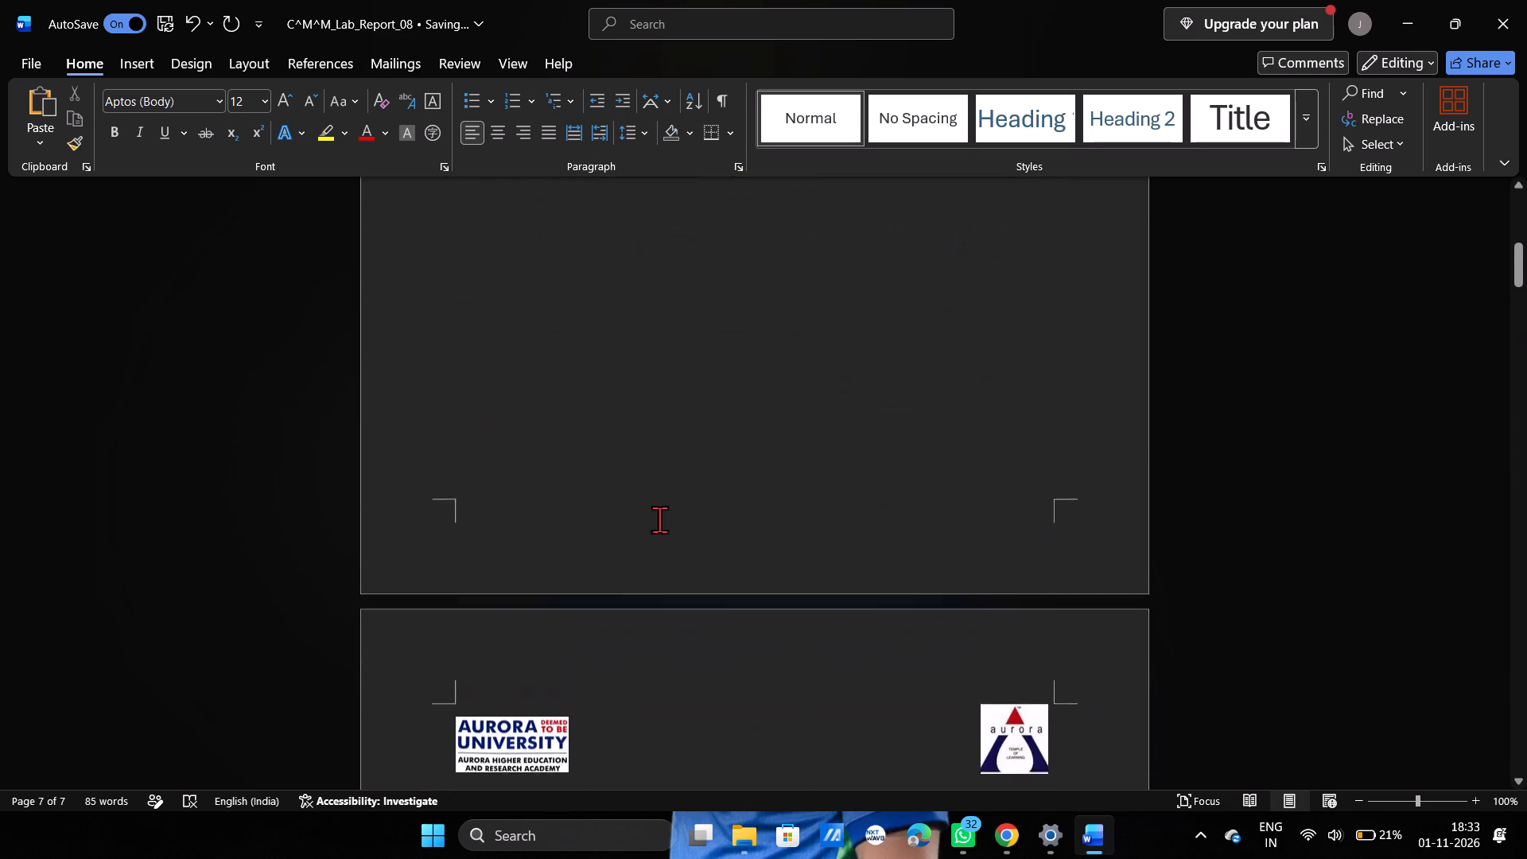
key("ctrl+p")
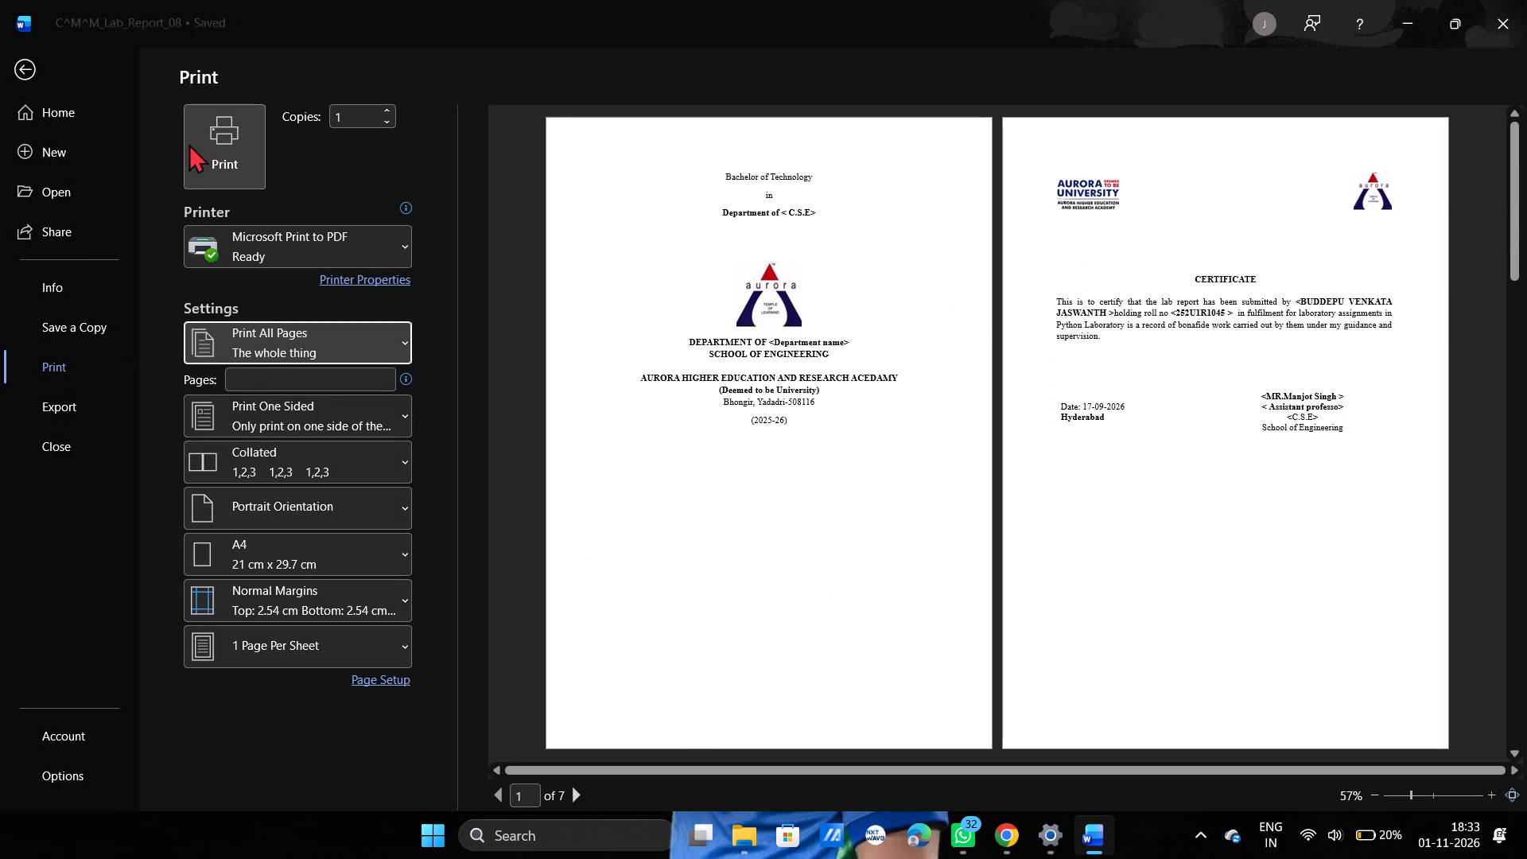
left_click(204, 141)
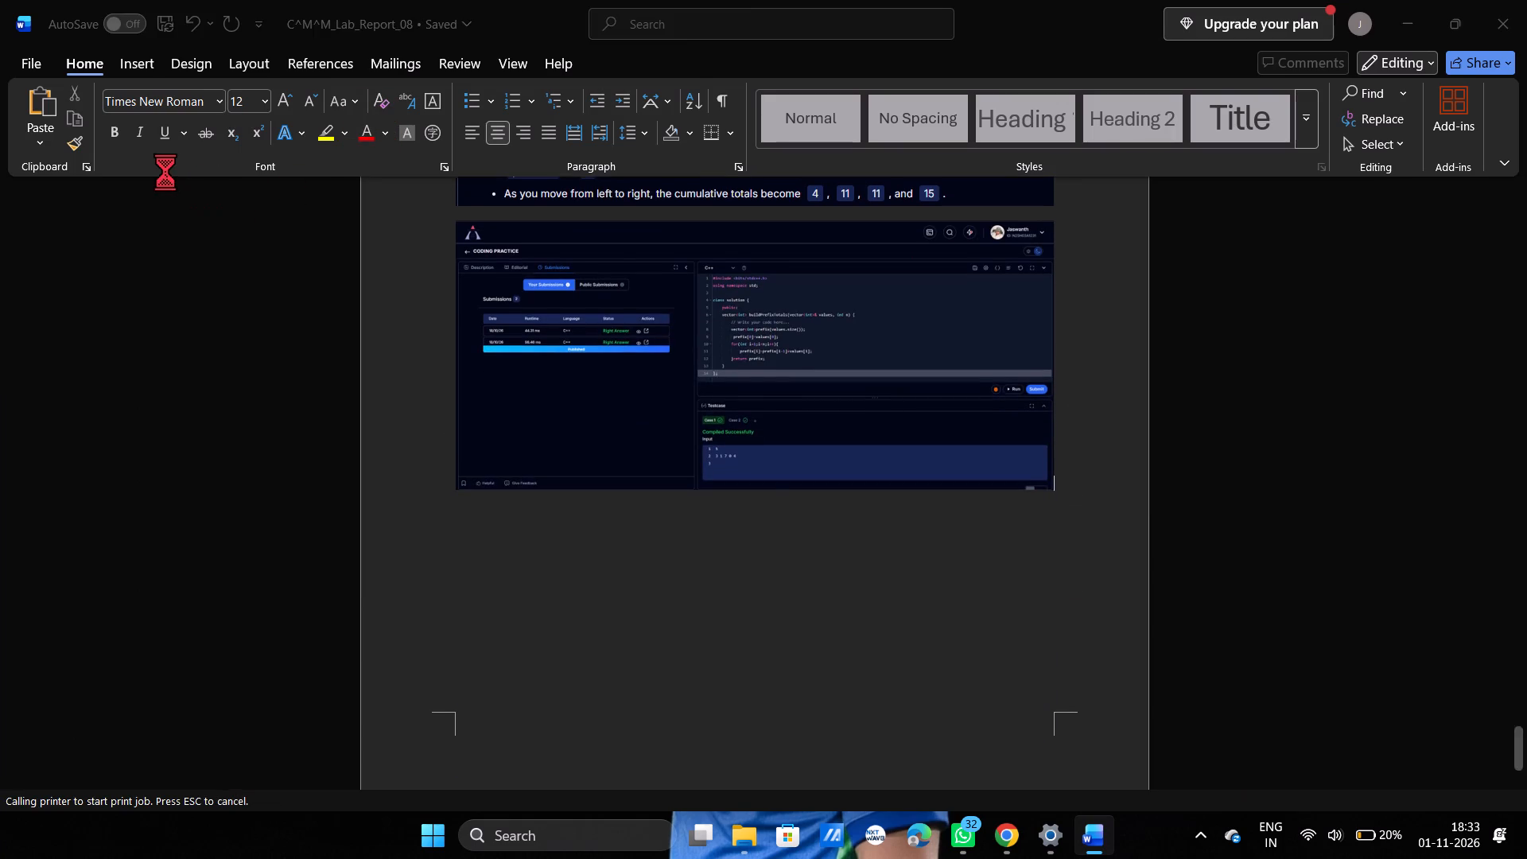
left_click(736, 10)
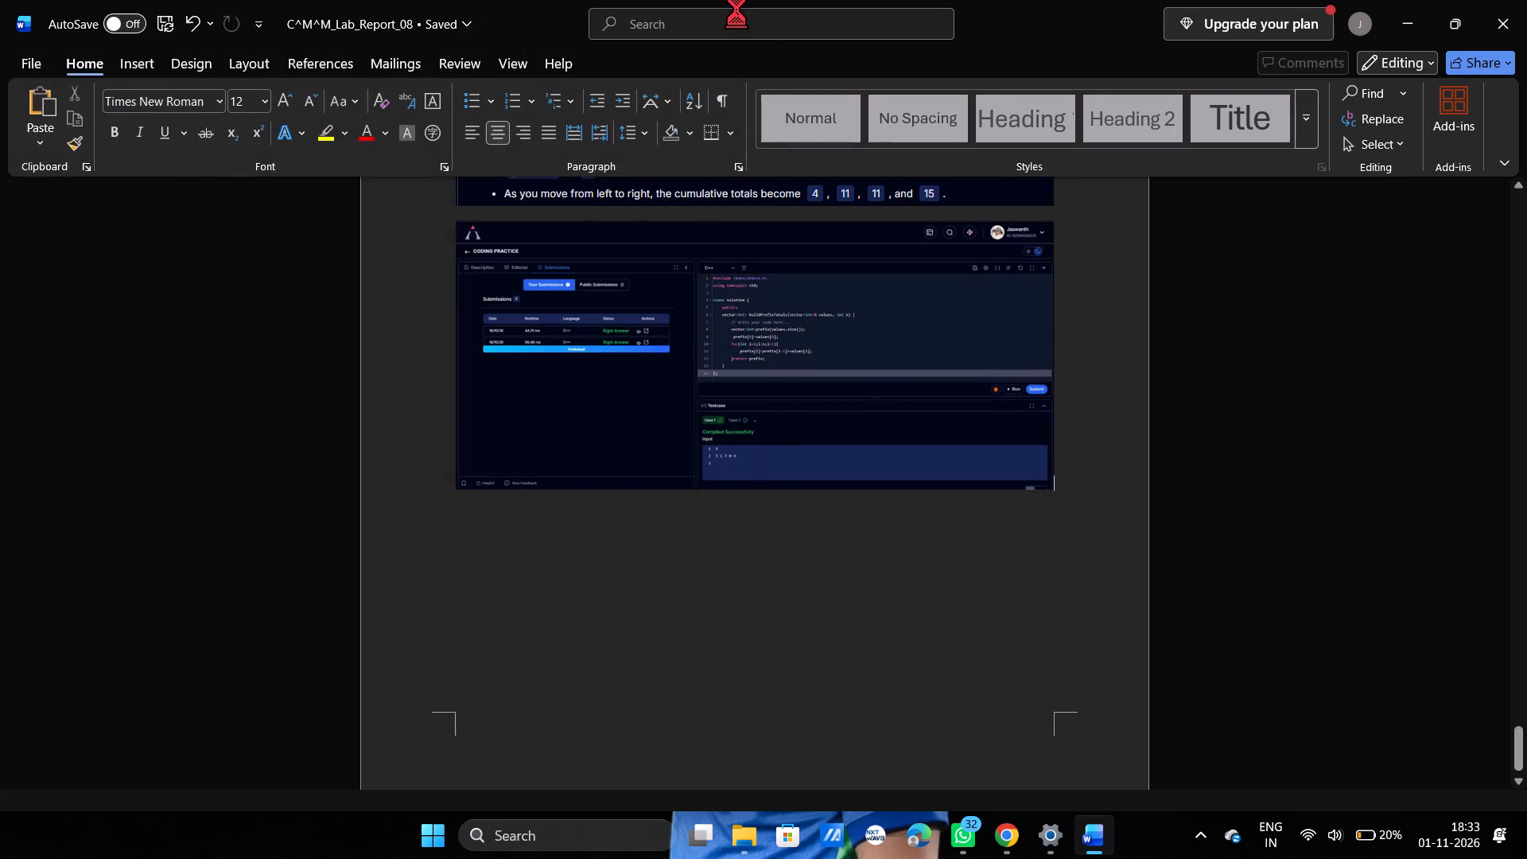
Open the report's print preview and examine the problem pages through the Prefix Sum Array page.
key("ctrl+p")
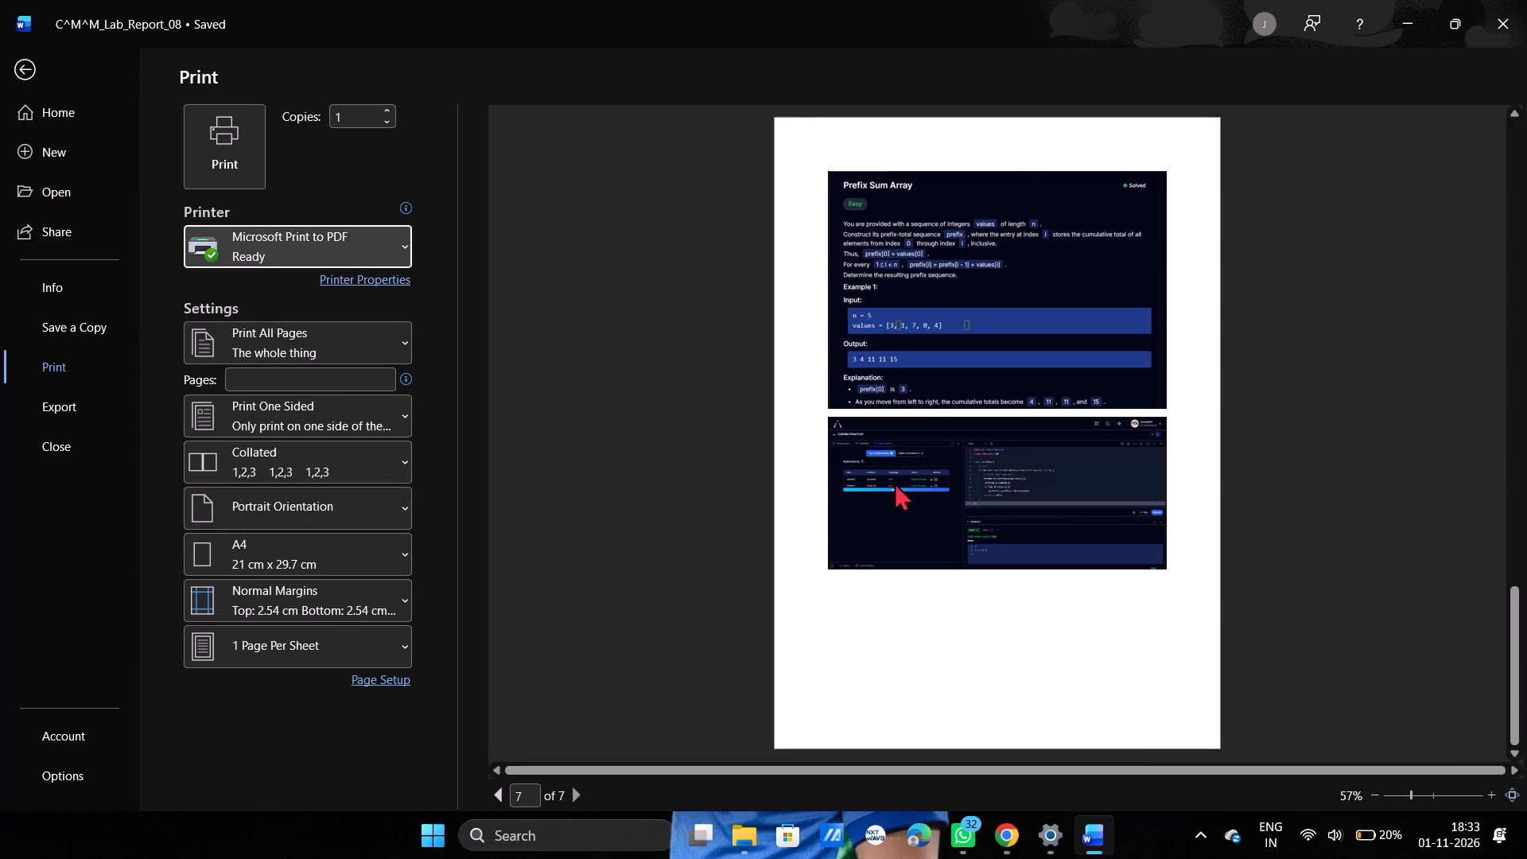
scroll(894, 482, "up", 10)
scroll(894, 482, "down", 1)
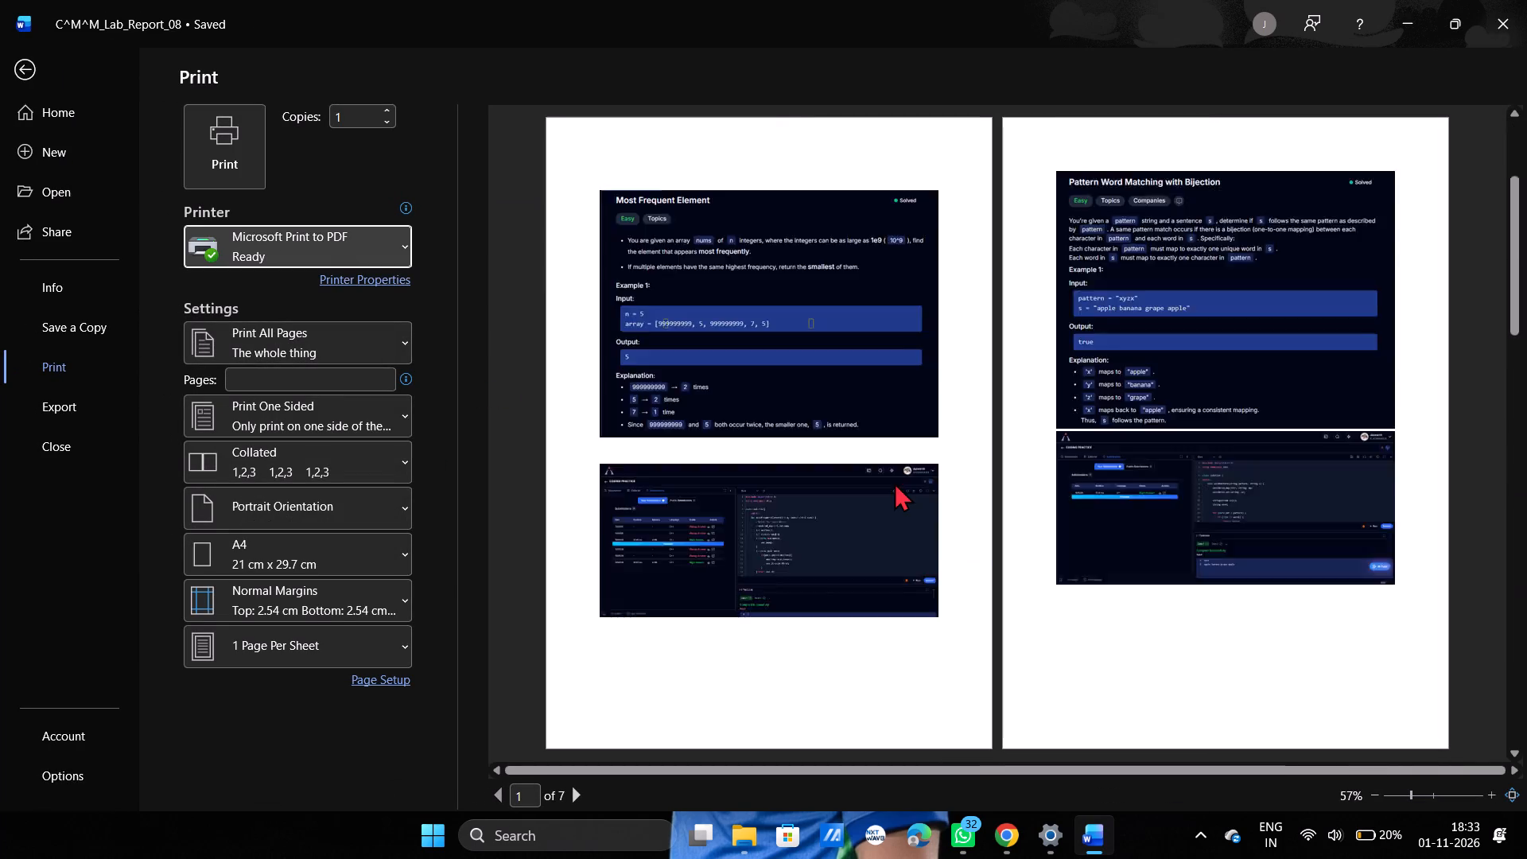
scroll(894, 482, "down", 2)
scroll(894, 482, "up", 3)
scroll(894, 482, "down", 1)
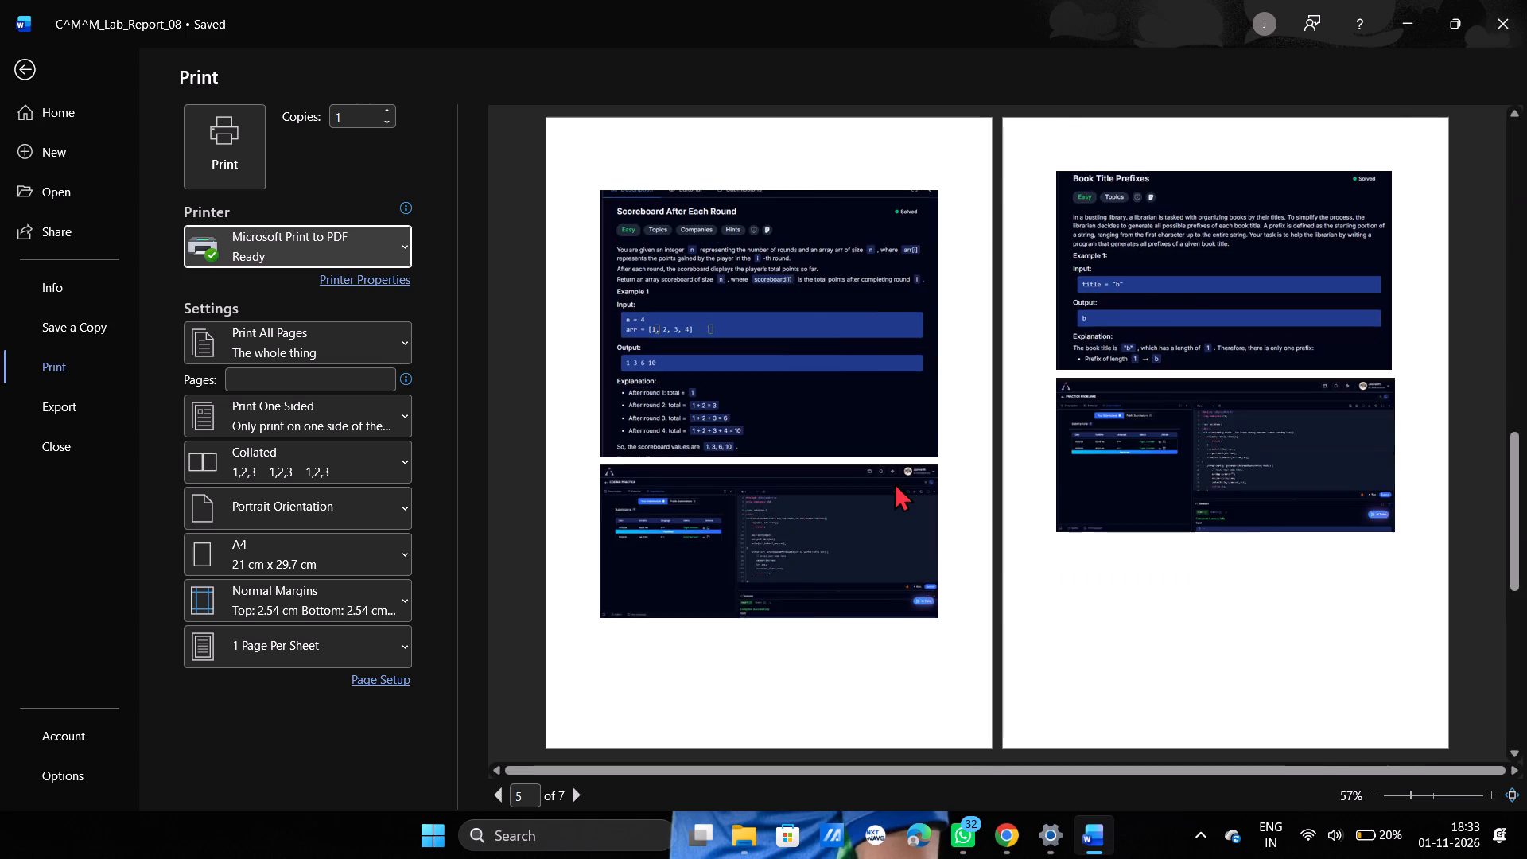
scroll(894, 482, "down", 1)
scroll(894, 482, "up", 1)
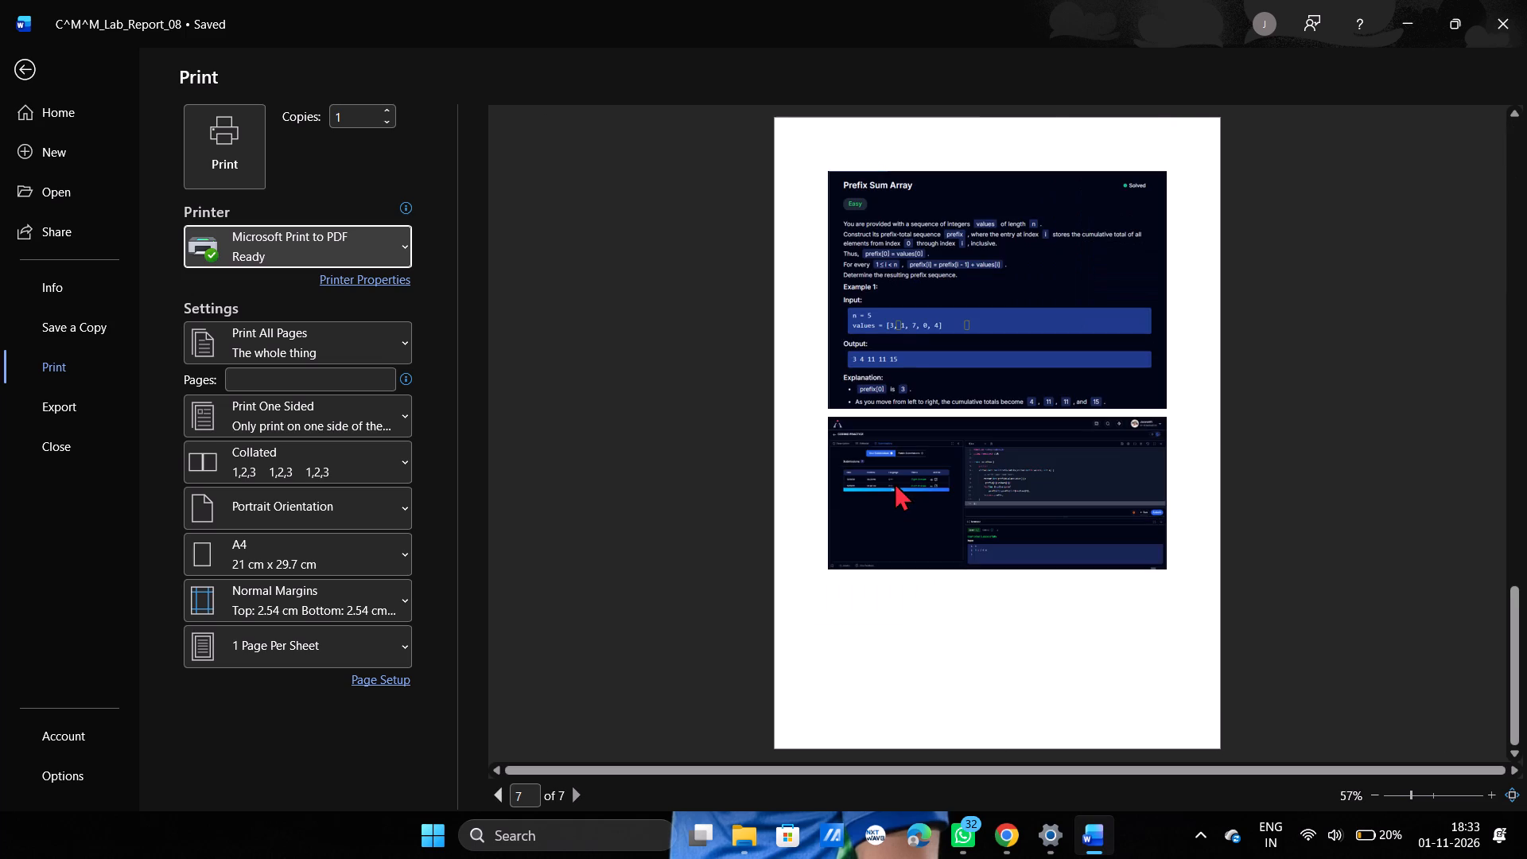
Print the lab report to a PDF named C++_Lab_Report_01 in the Downloads folder.
left_click(235, 138)
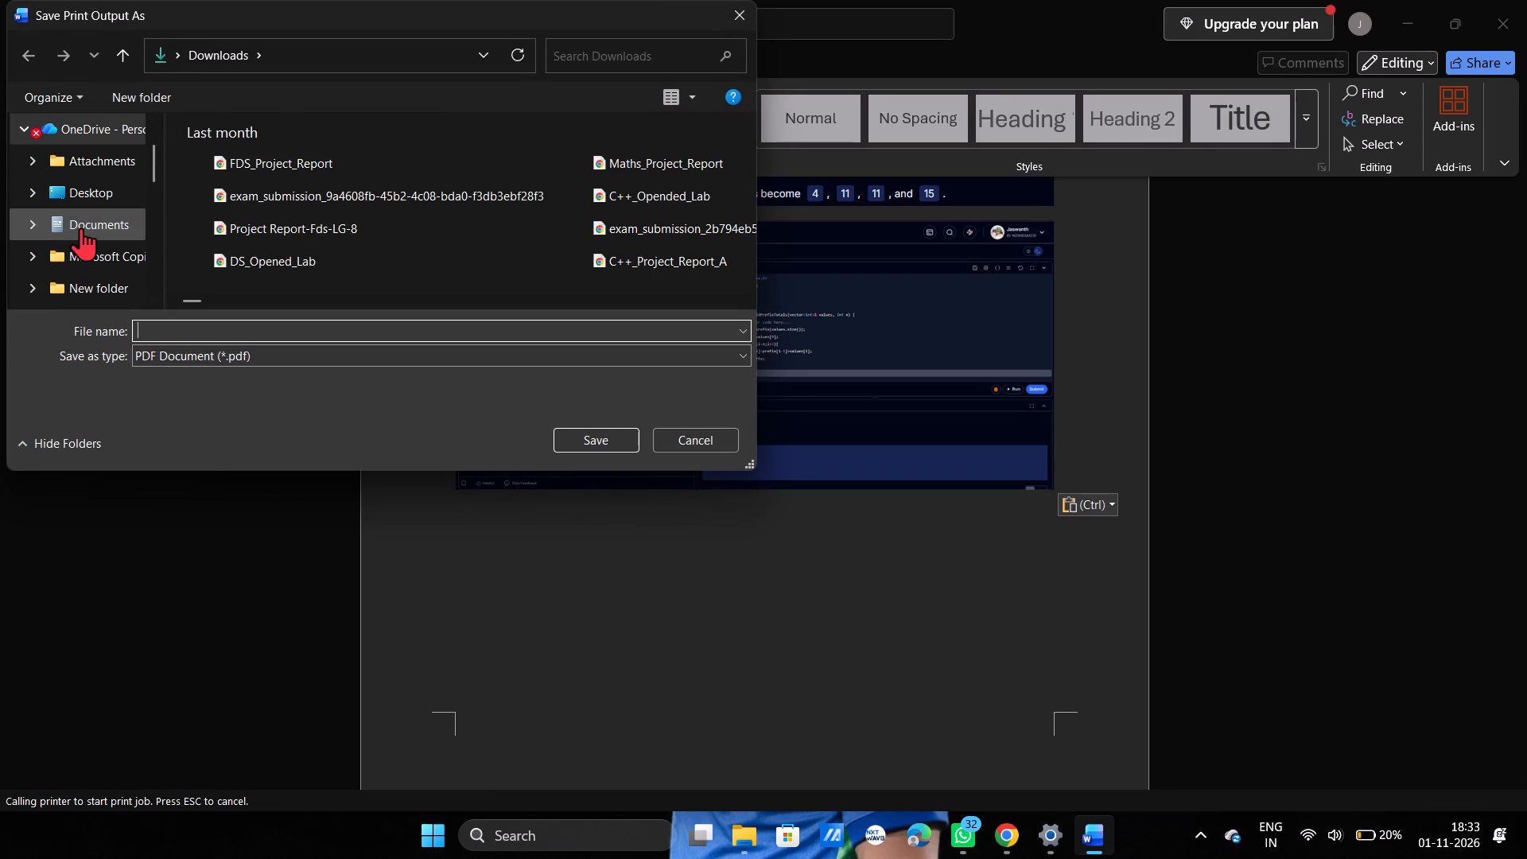
scroll(81, 227, "down", 2)
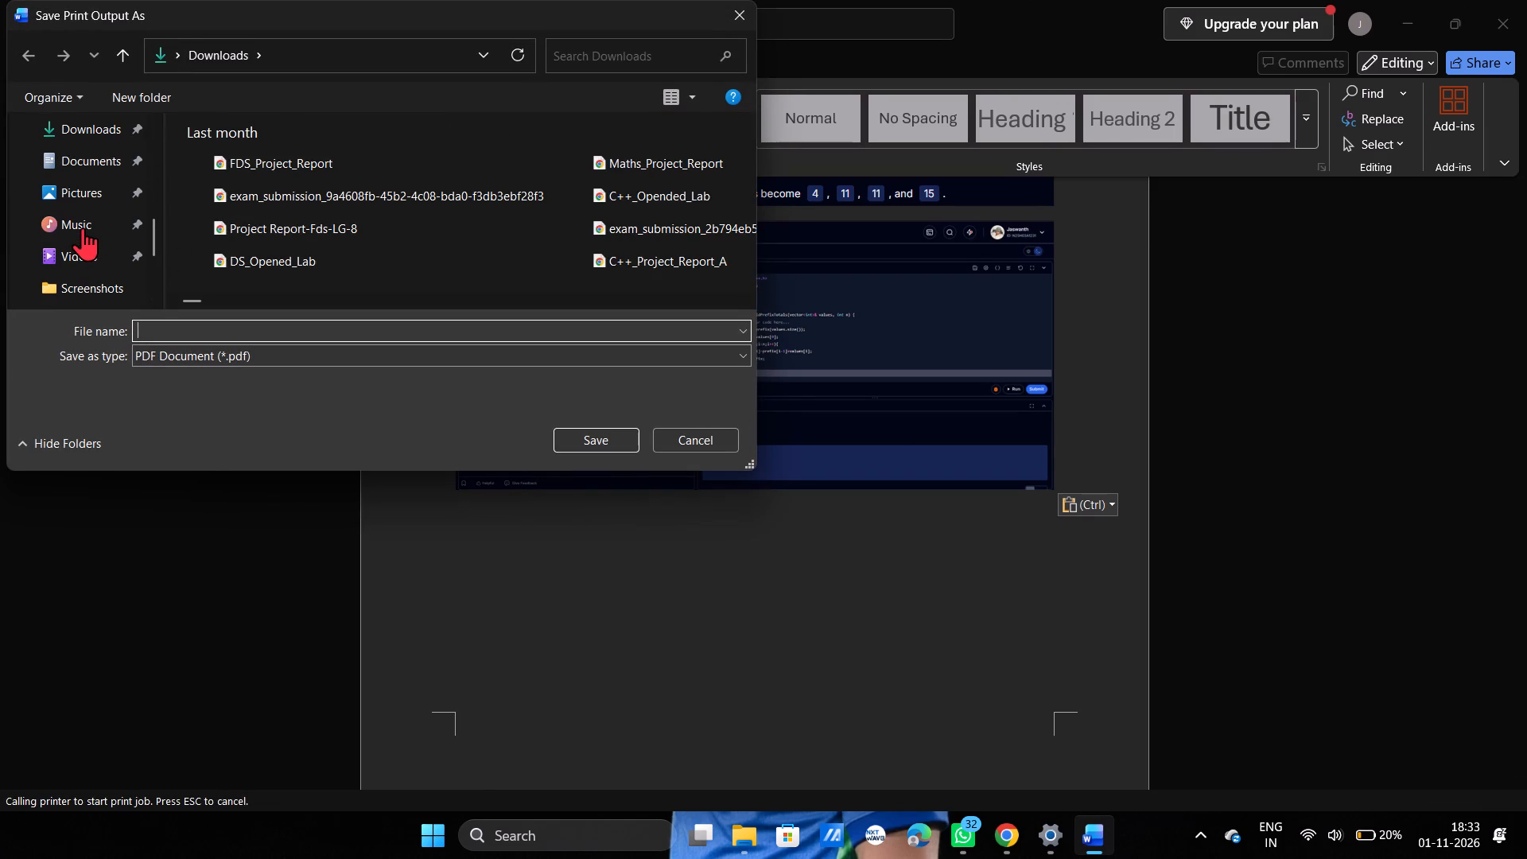
left_click(69, 127)
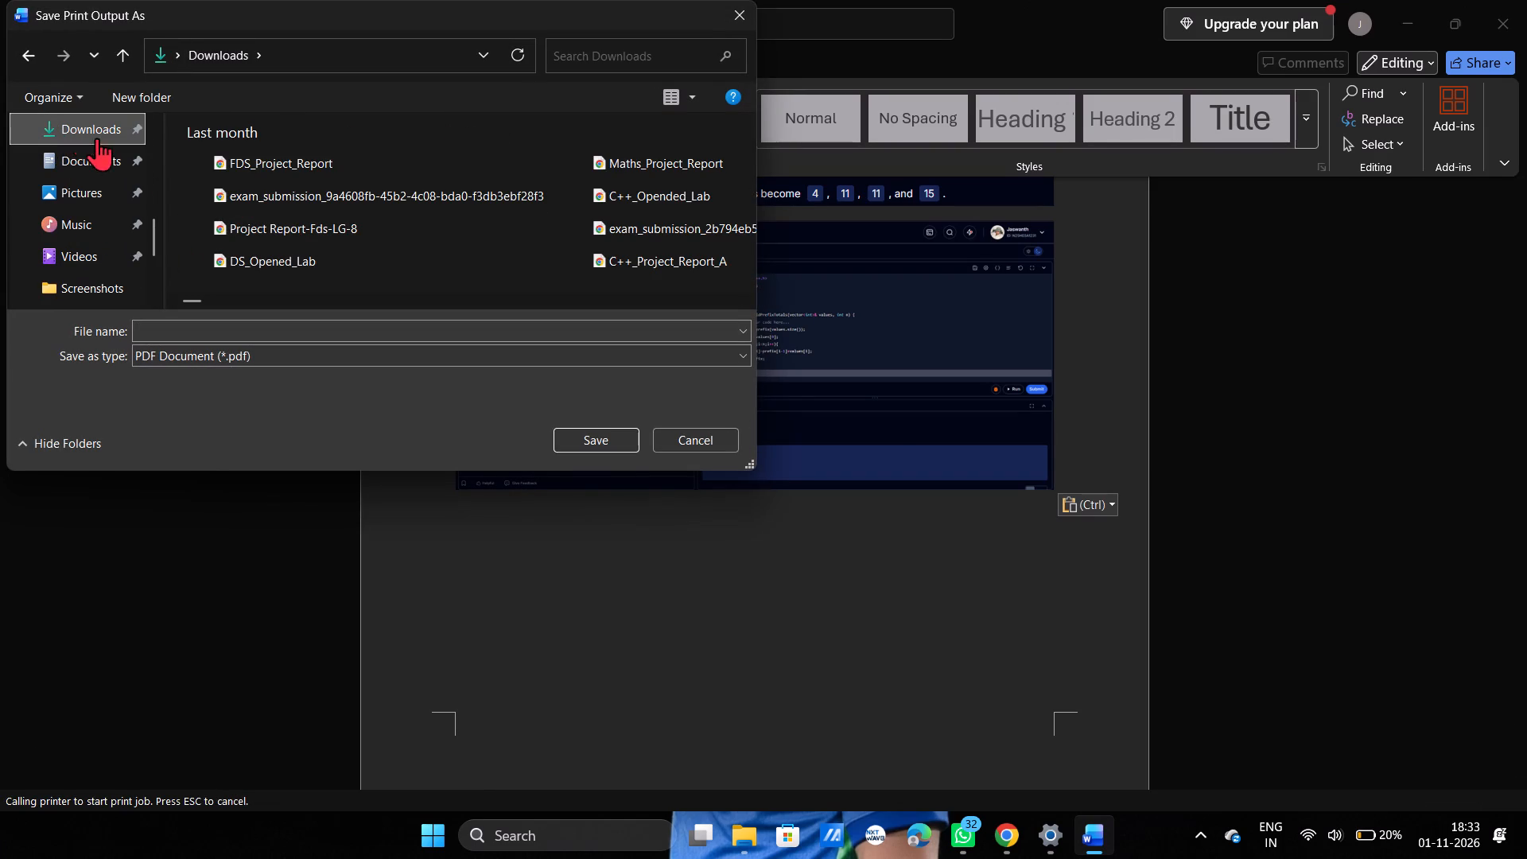
left_click(181, 330)
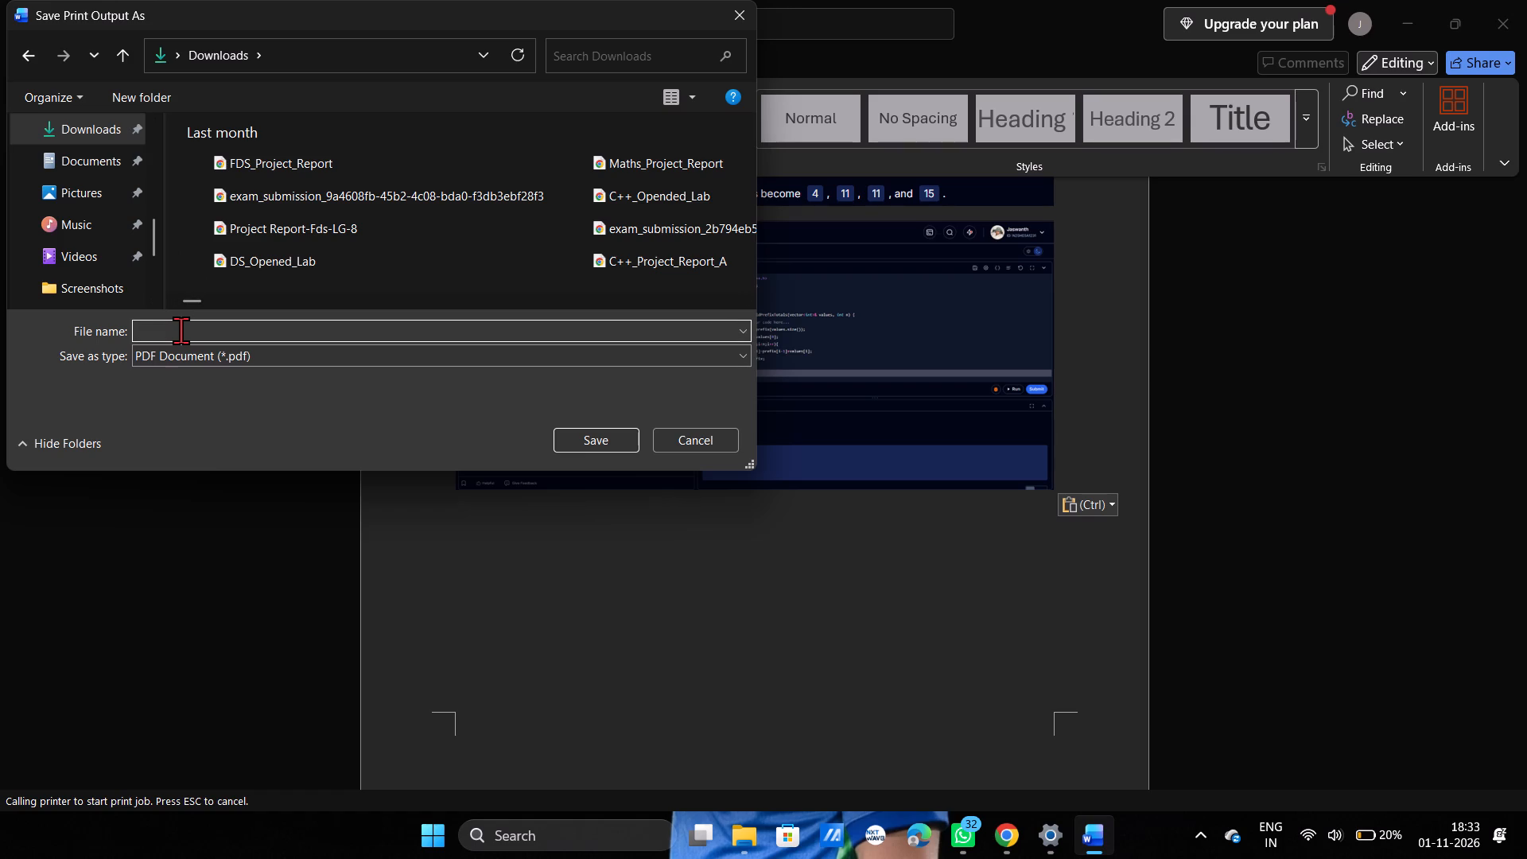
left_click(29, 140)
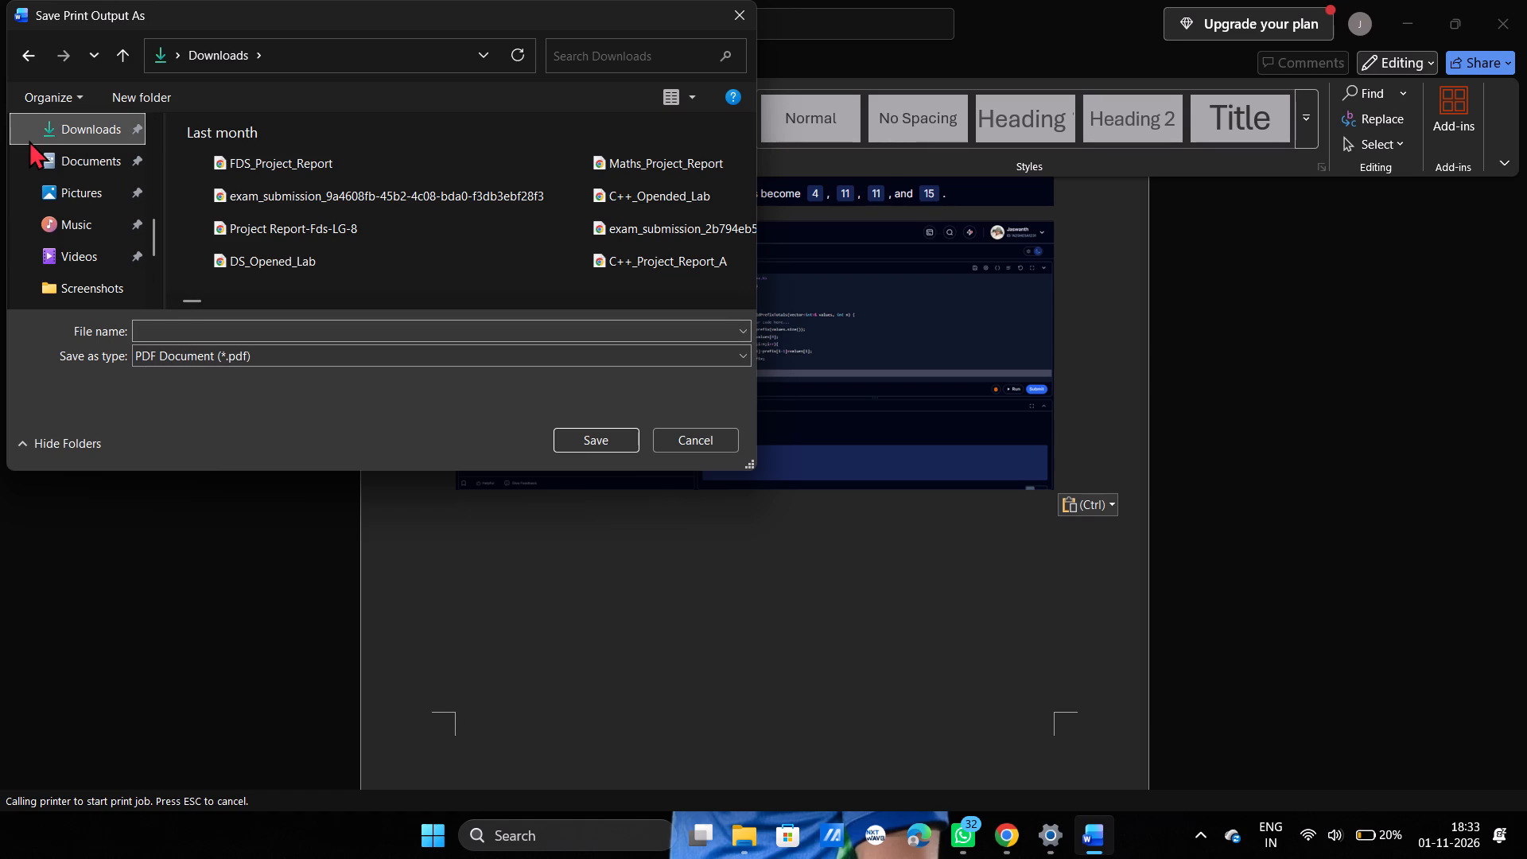
left_click(170, 325)
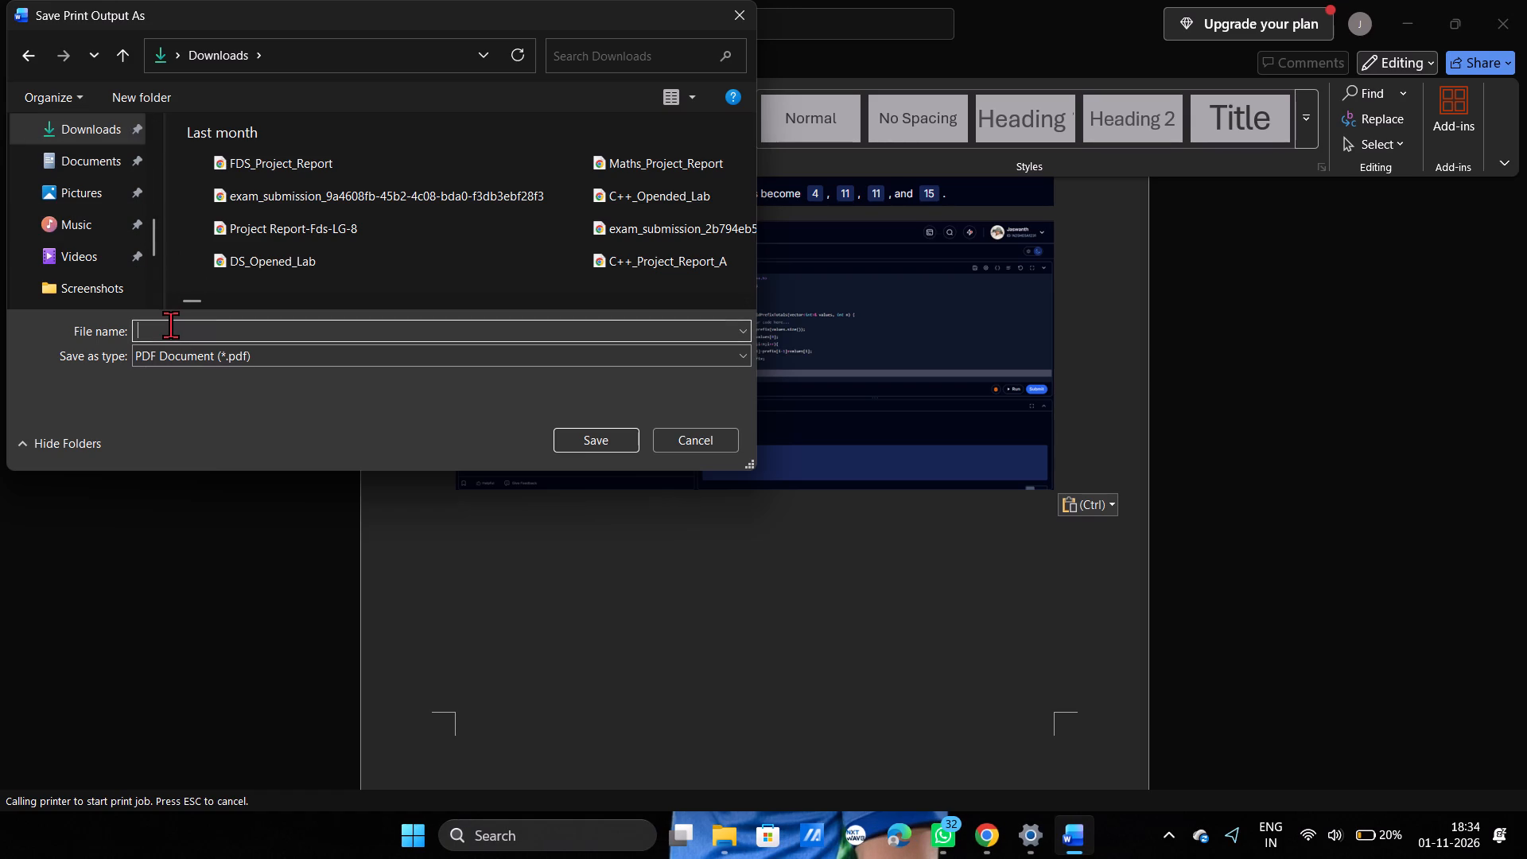
key("shift+l")
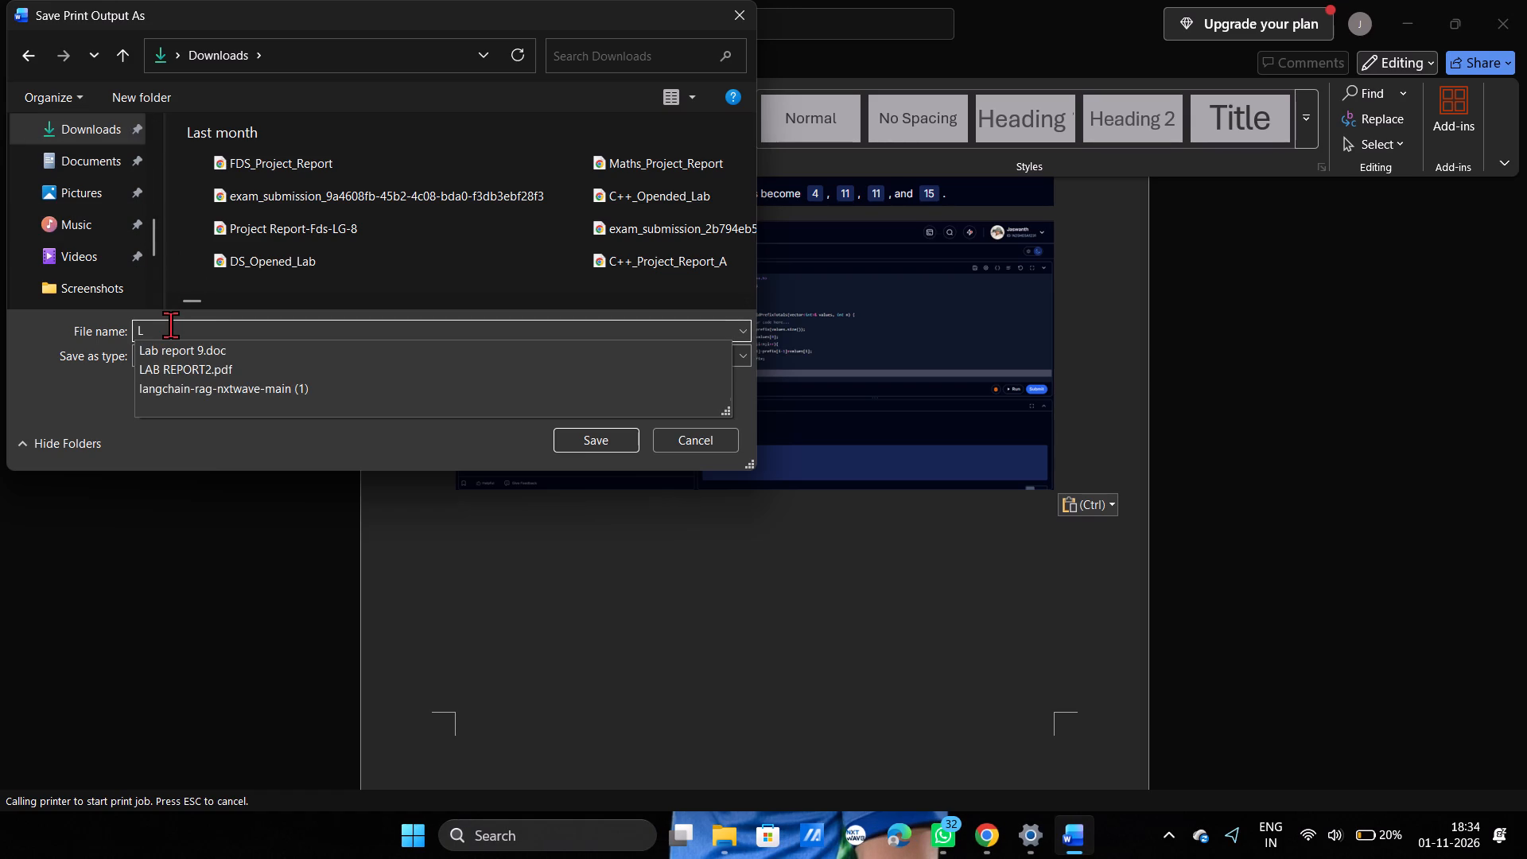
key("BackSpace")
type("C++_Lab")
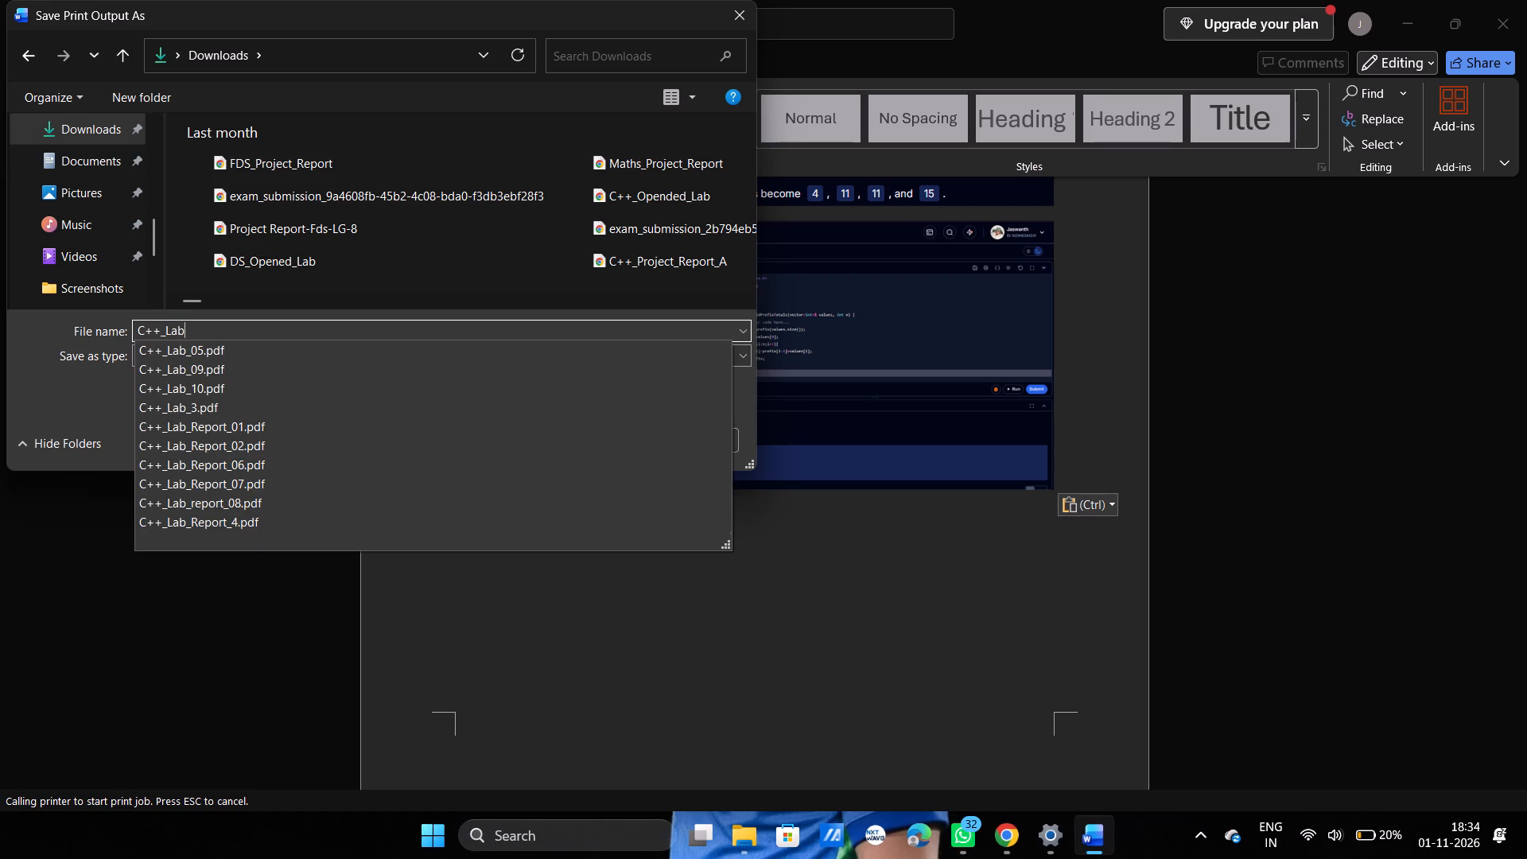
type("_Report_01")
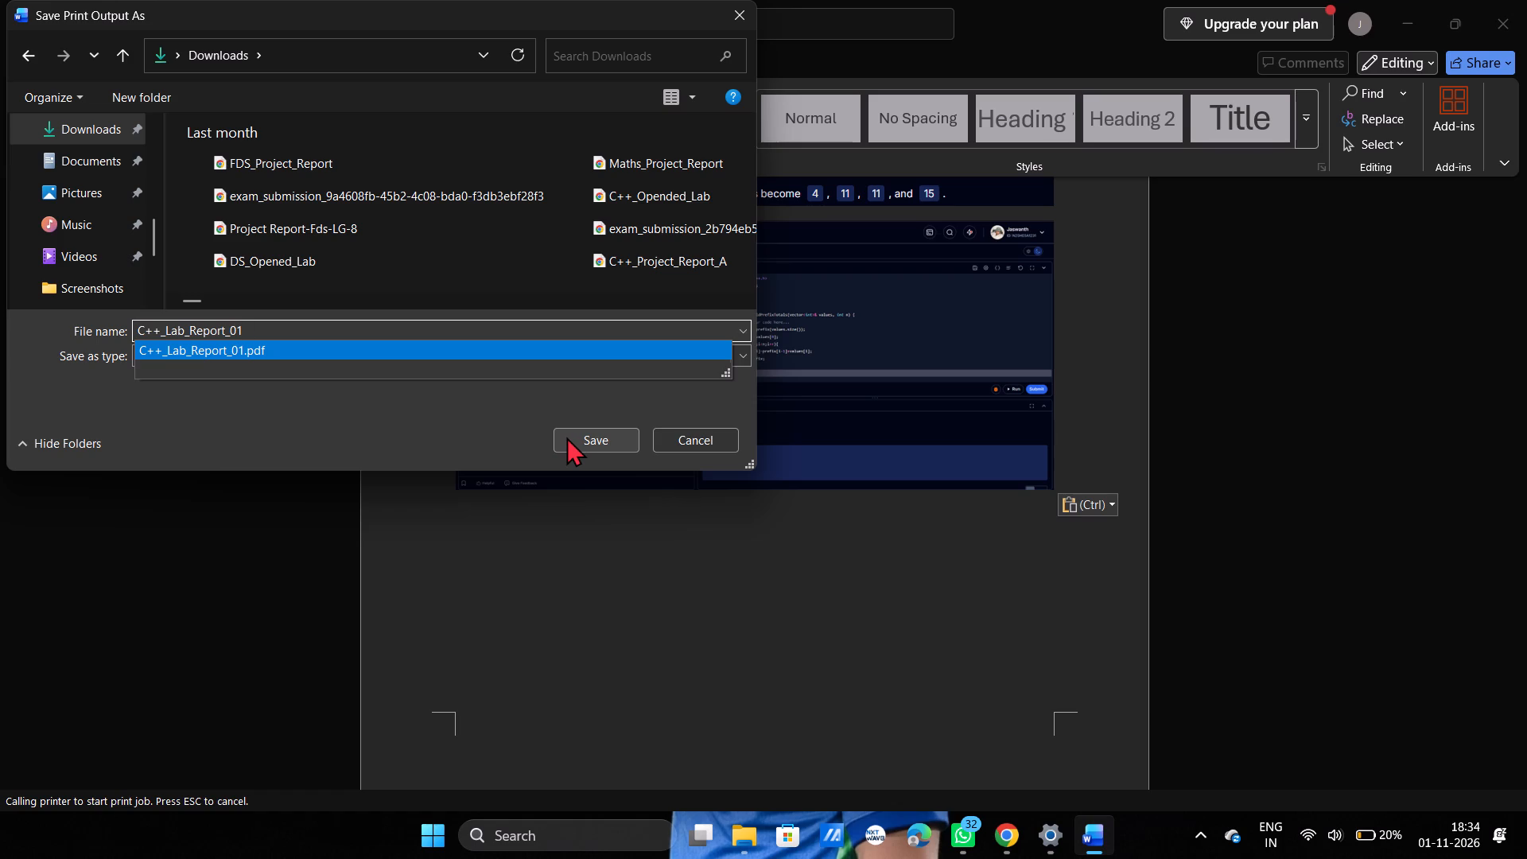
key("Return")
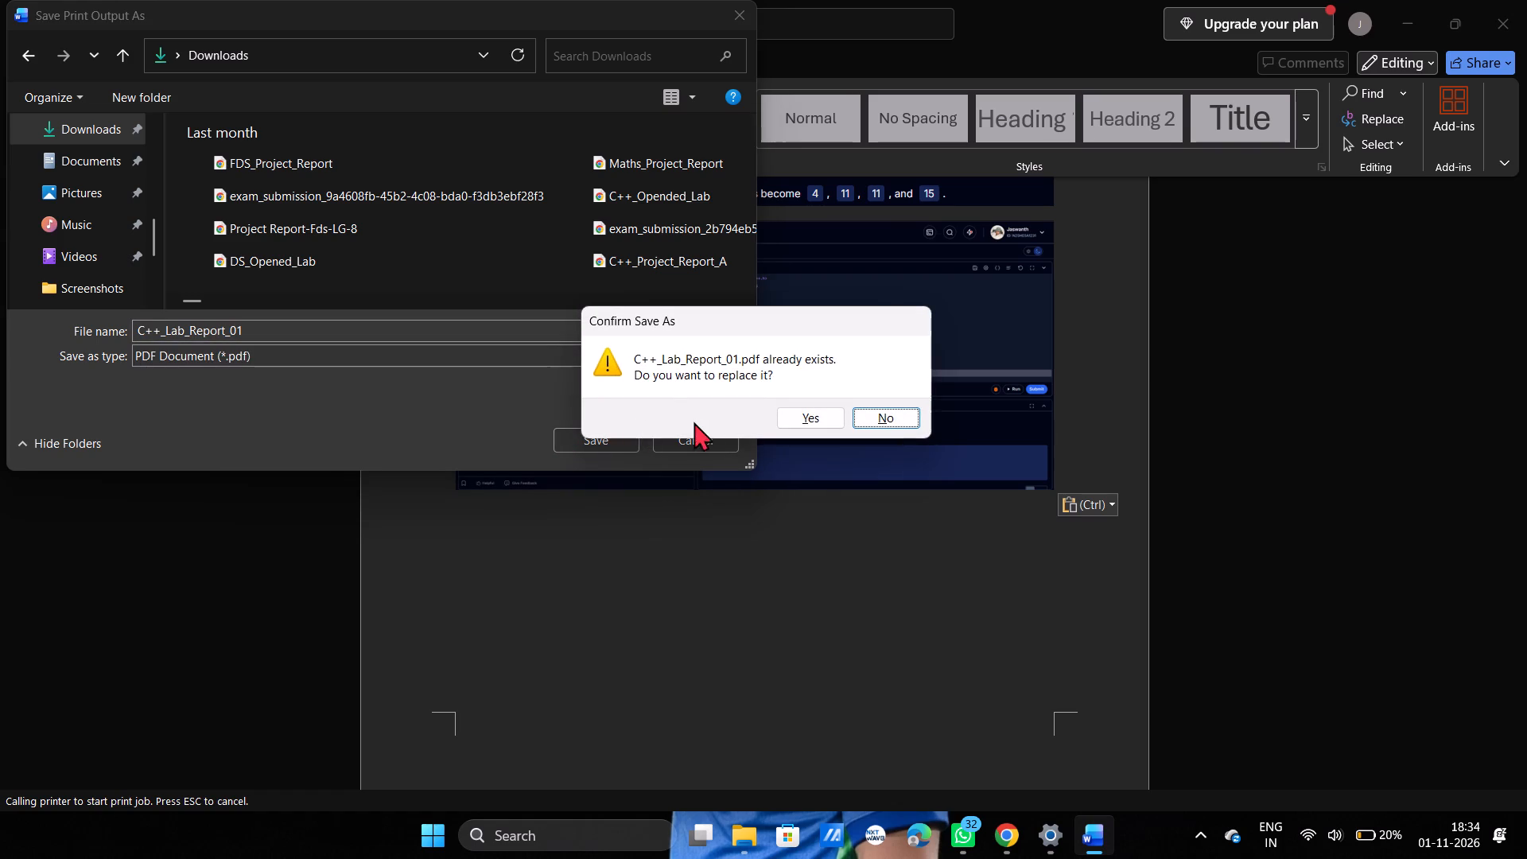
Replace the existing C++_Lab_Report_01 PDF in Downloads with the new print output.
left_click(793, 422)
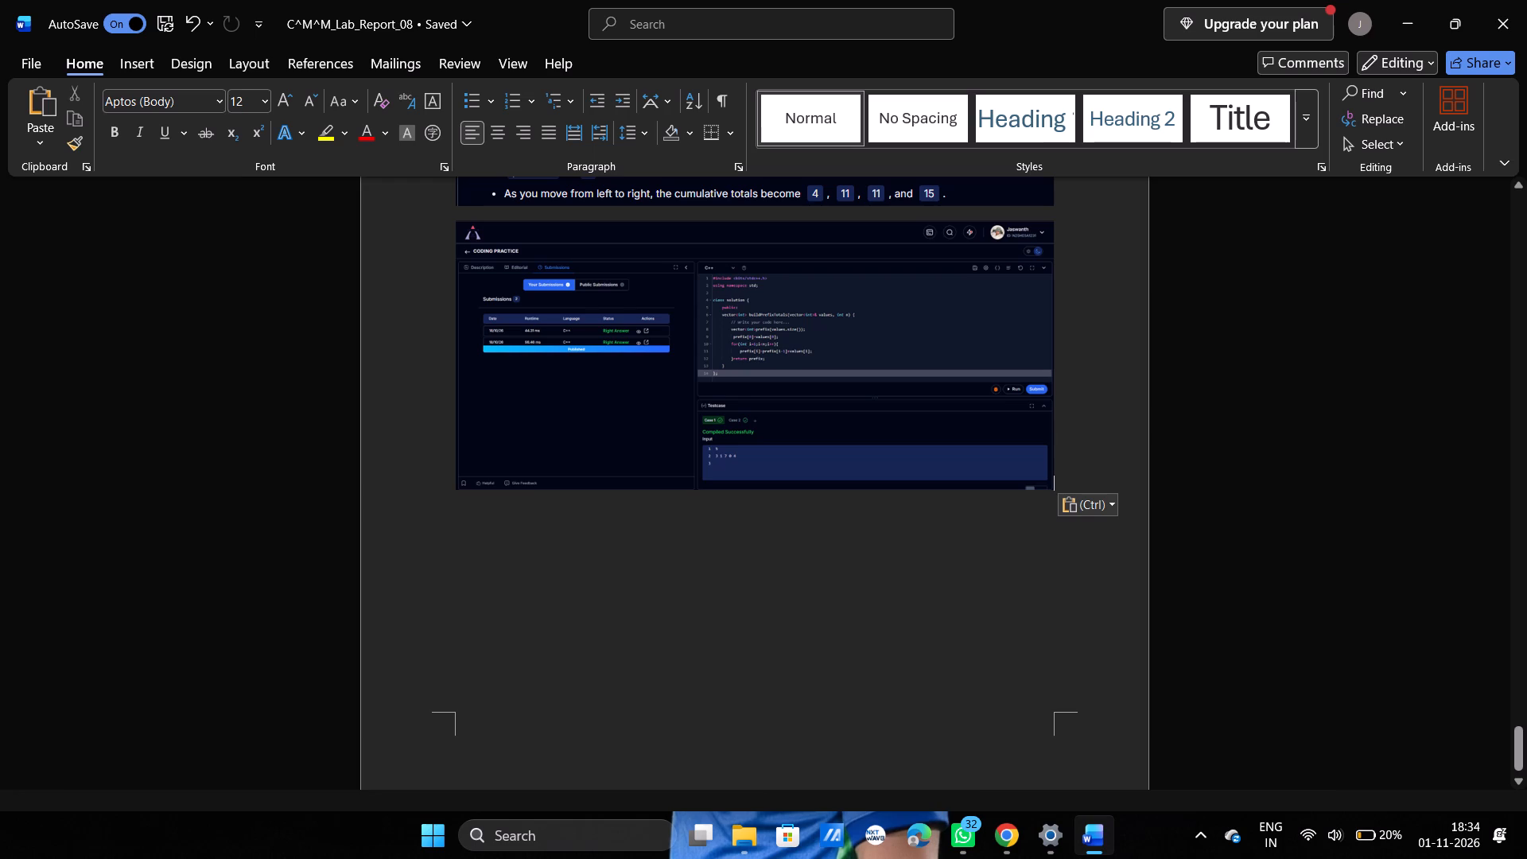
Close the lab report document in Word.
scroll(582, 387, "up", 10)
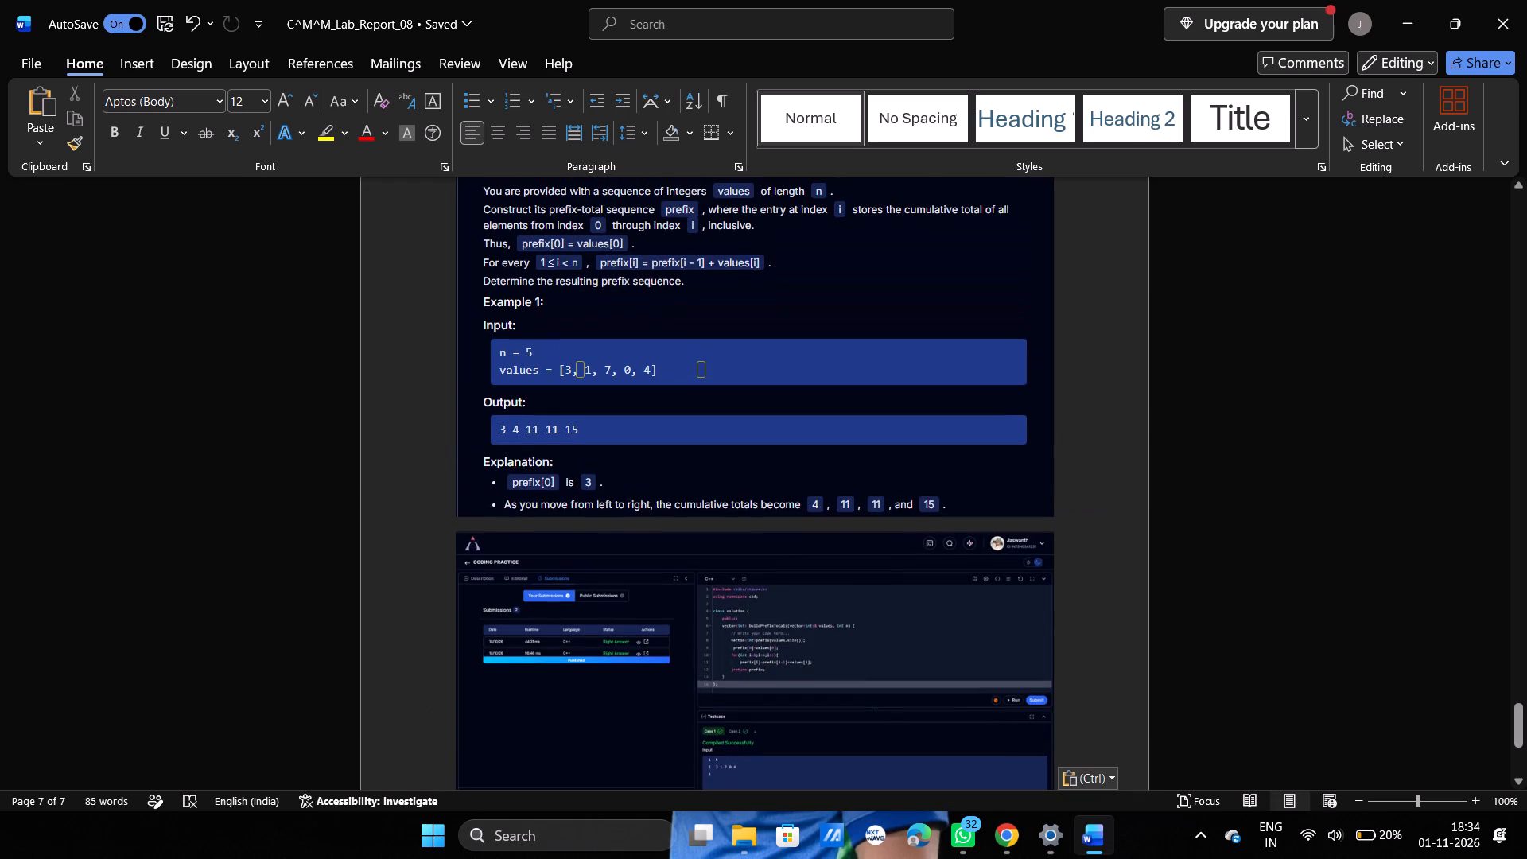
left_click(1525, 0)
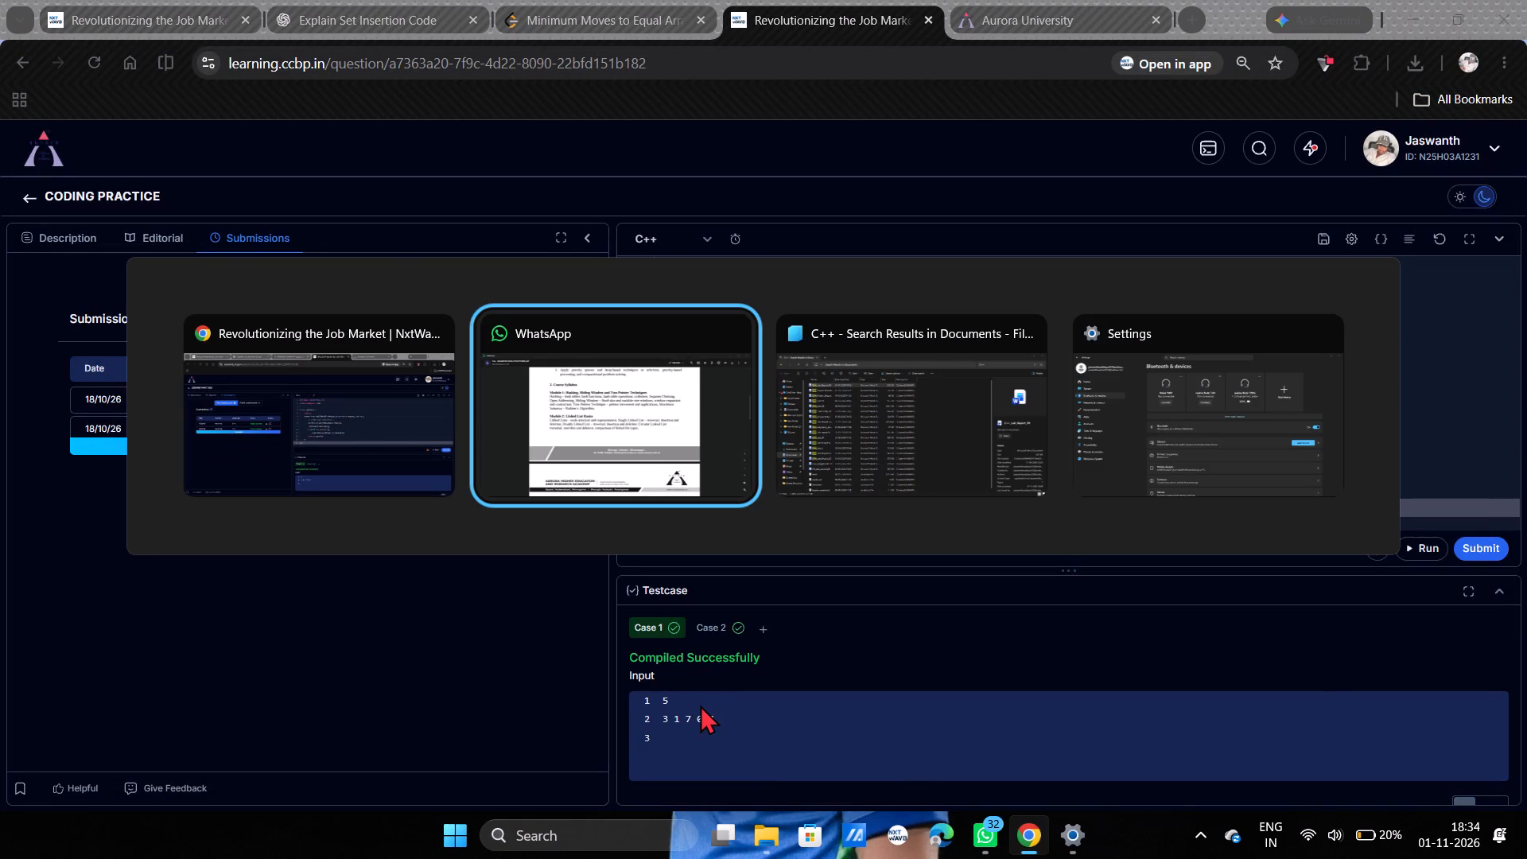
Open the Downloads folder in File Explorer and check for the C++_Lab_Report_01 PDF.
left_click(38, 543)
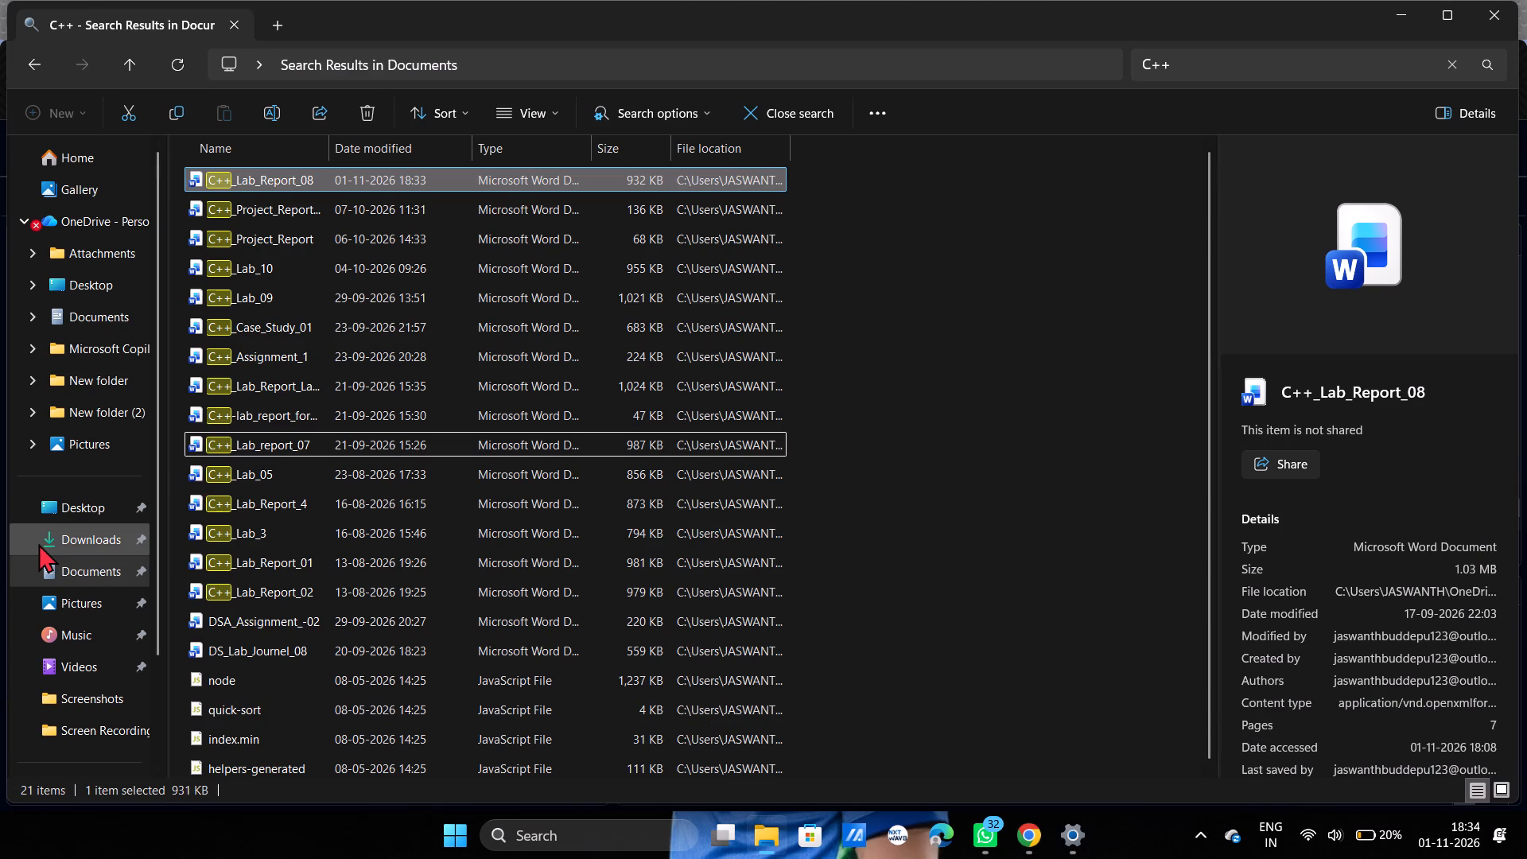
left_click(72, 535)
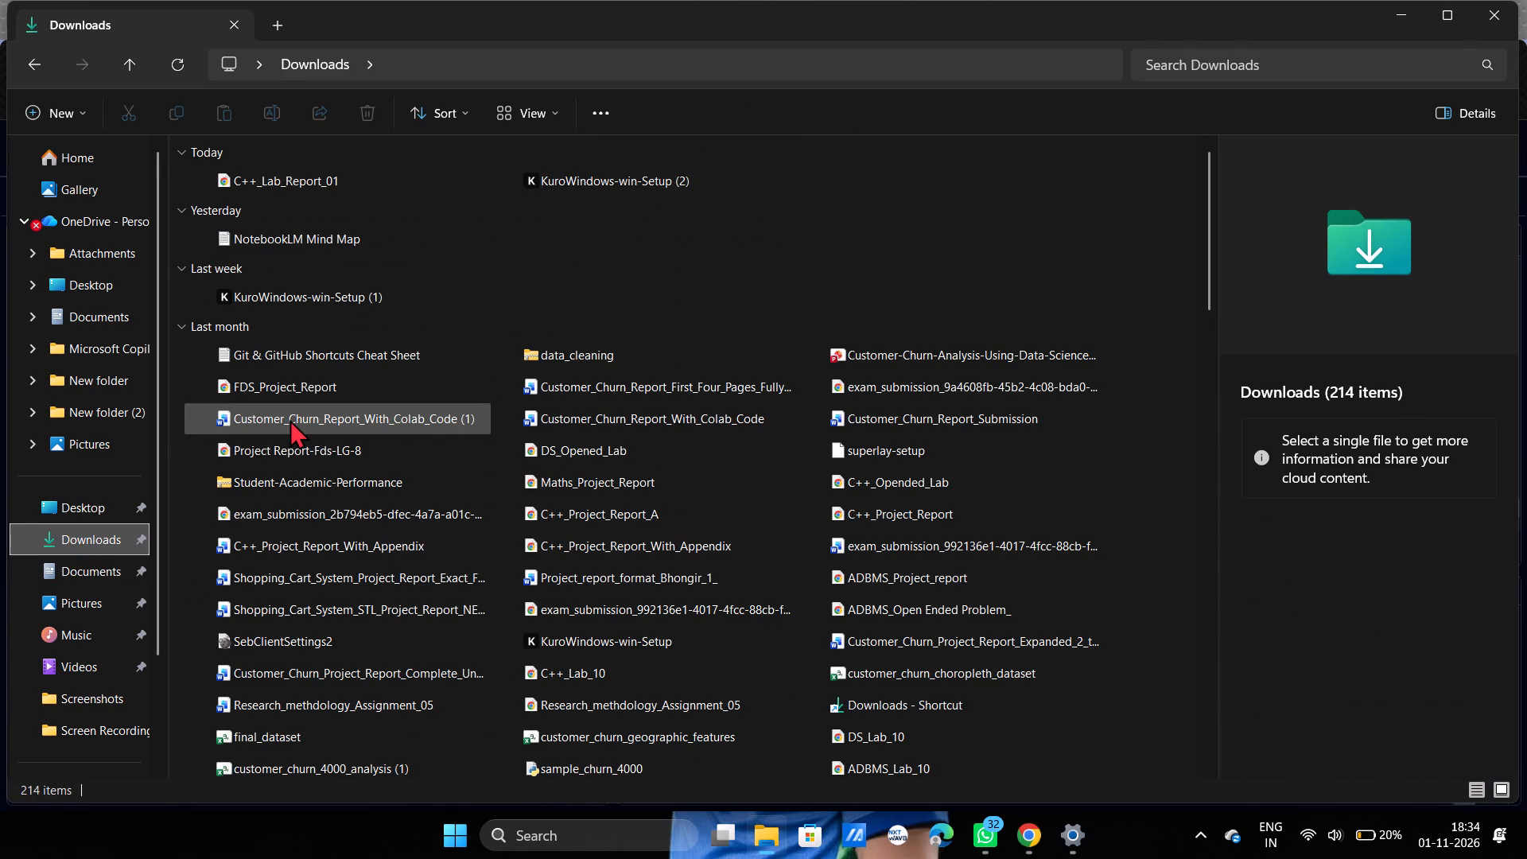
key("alt+Tab")
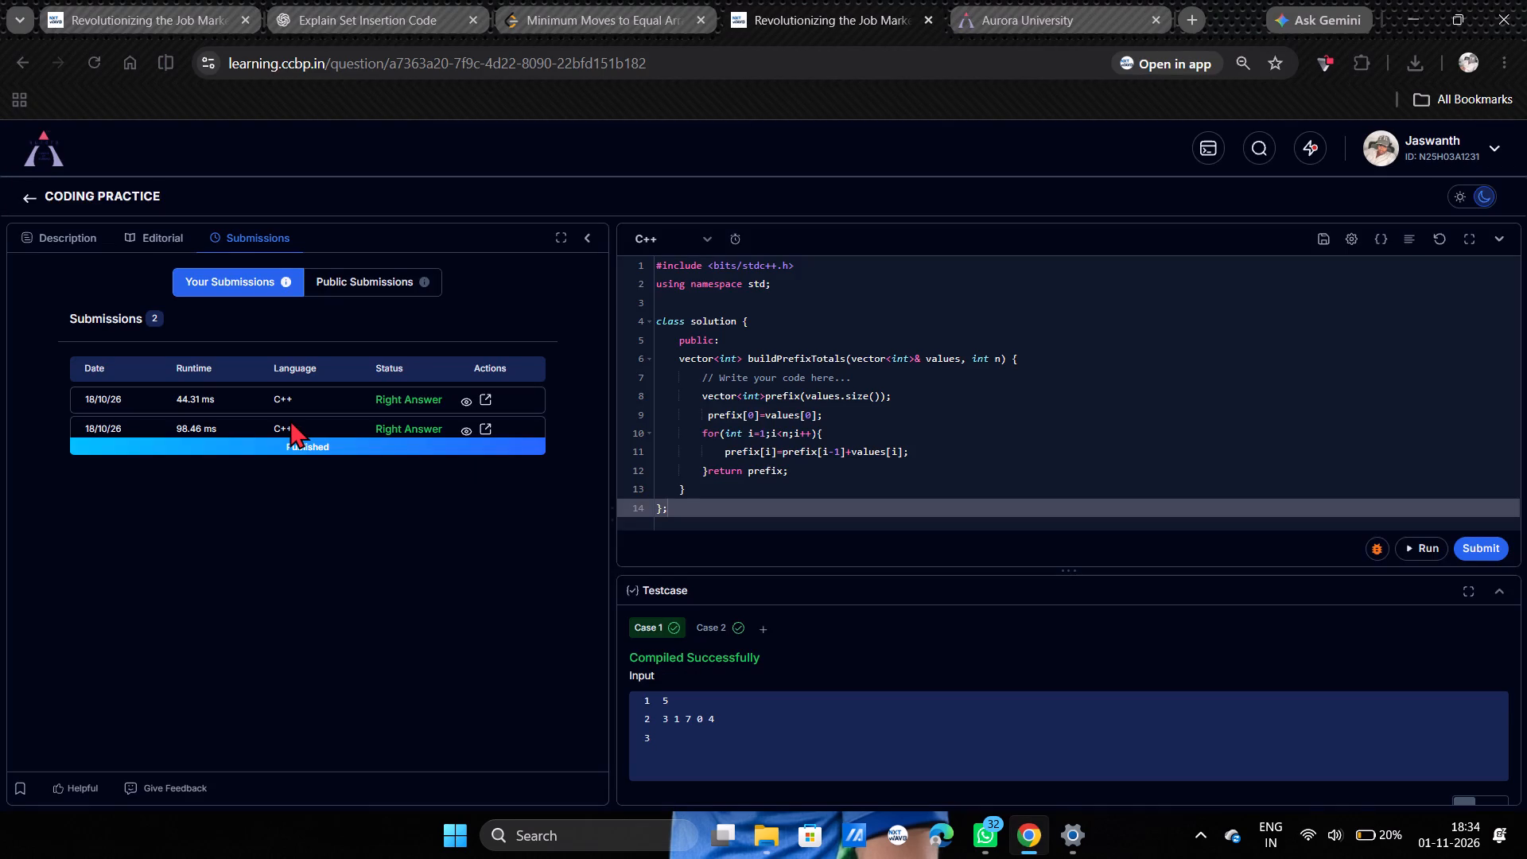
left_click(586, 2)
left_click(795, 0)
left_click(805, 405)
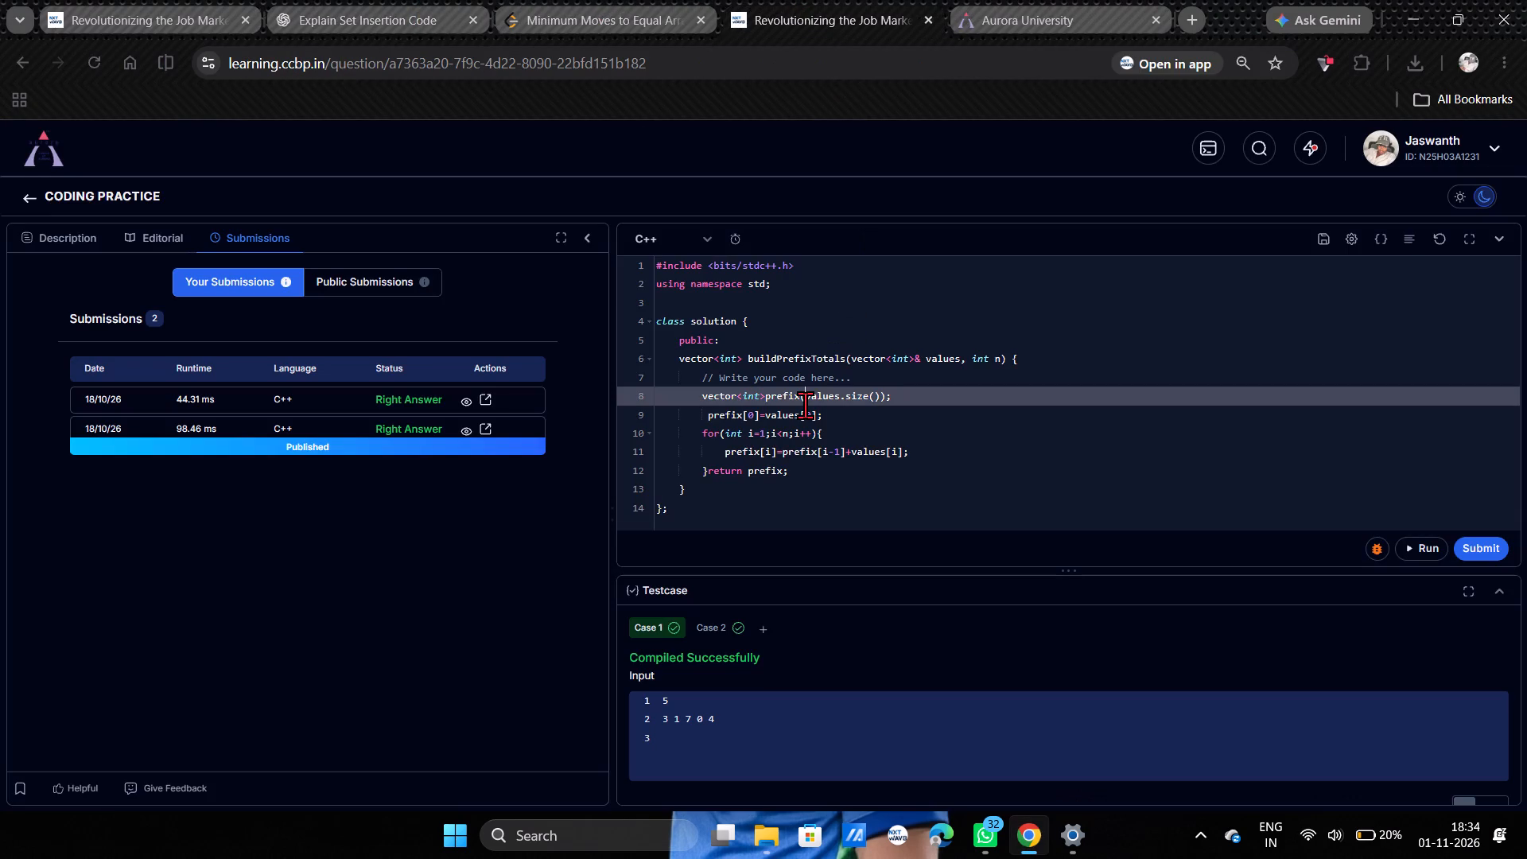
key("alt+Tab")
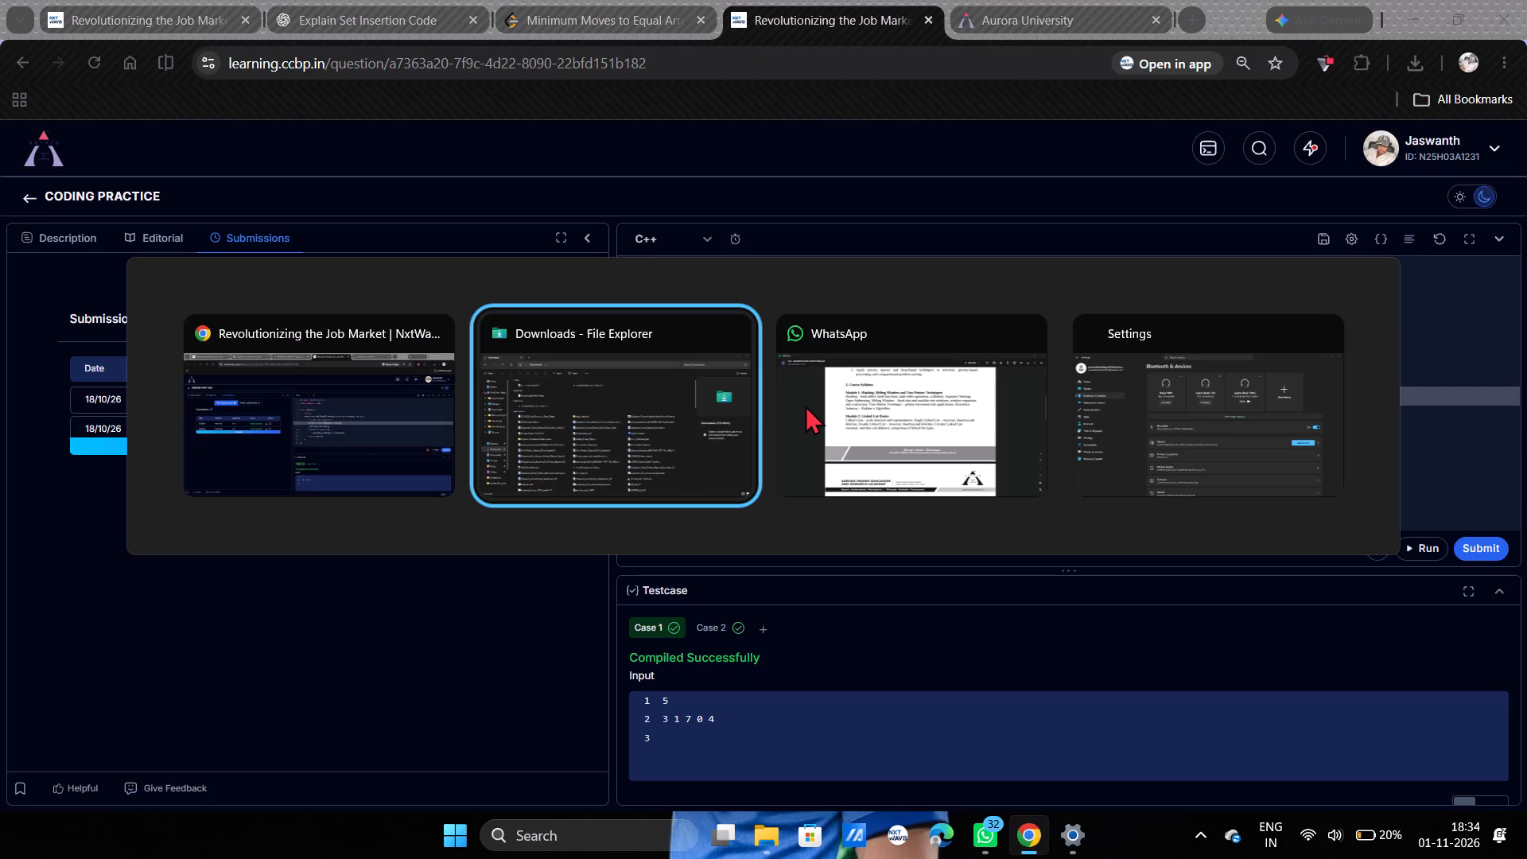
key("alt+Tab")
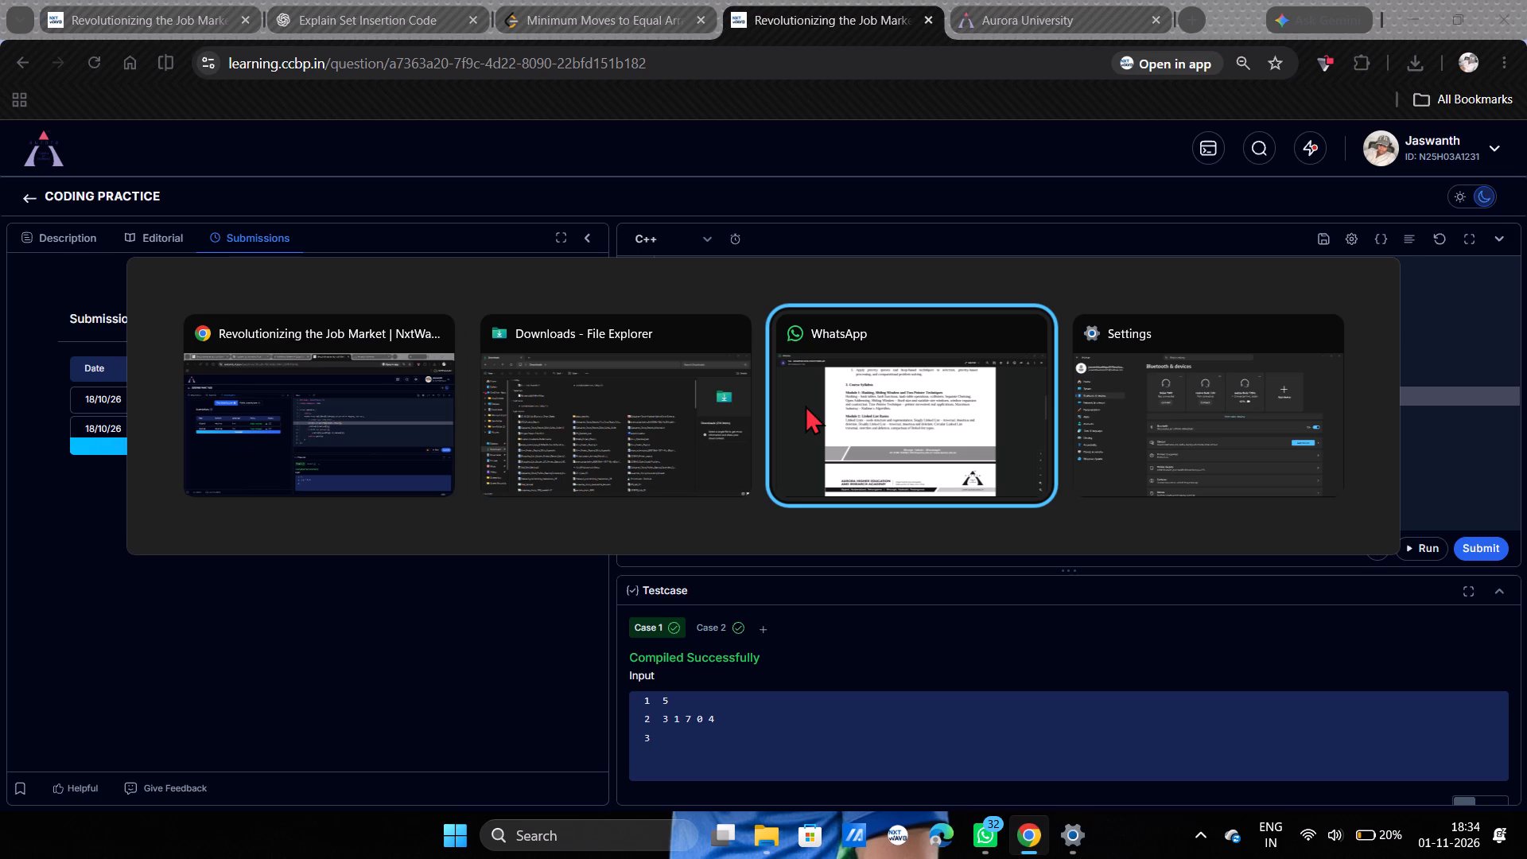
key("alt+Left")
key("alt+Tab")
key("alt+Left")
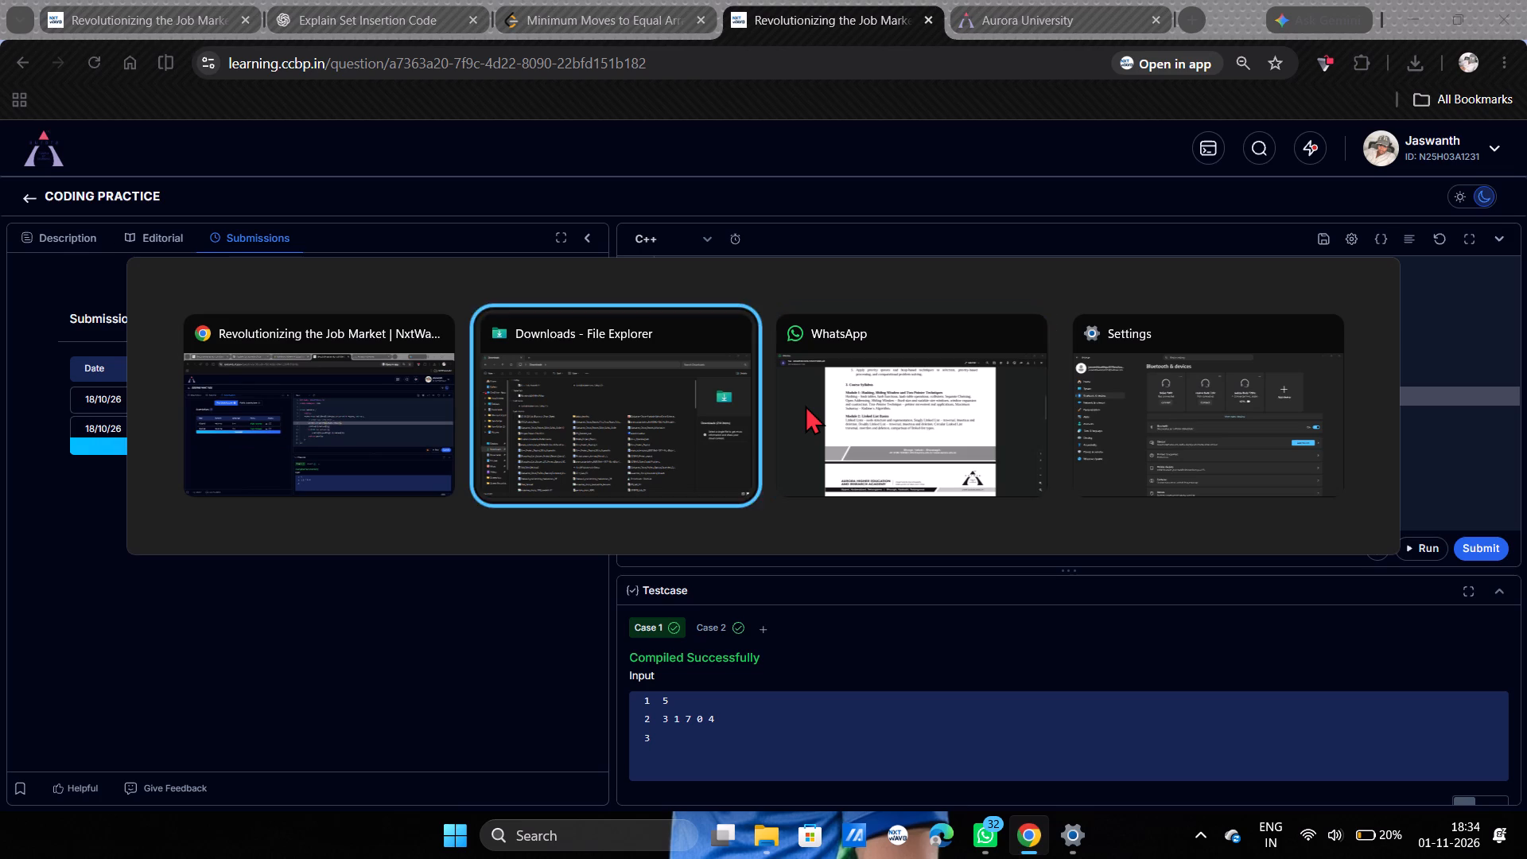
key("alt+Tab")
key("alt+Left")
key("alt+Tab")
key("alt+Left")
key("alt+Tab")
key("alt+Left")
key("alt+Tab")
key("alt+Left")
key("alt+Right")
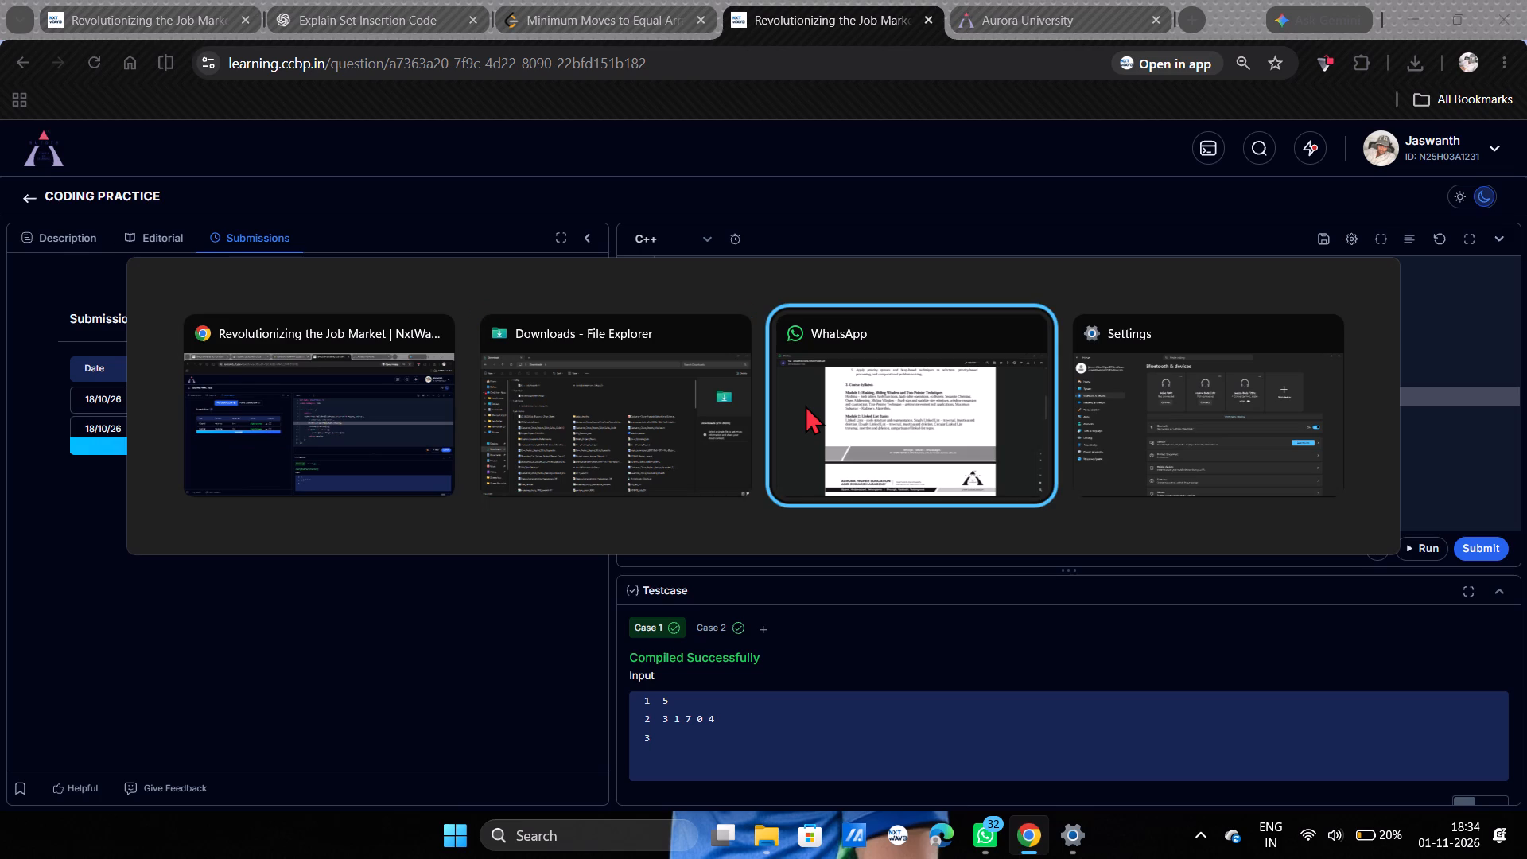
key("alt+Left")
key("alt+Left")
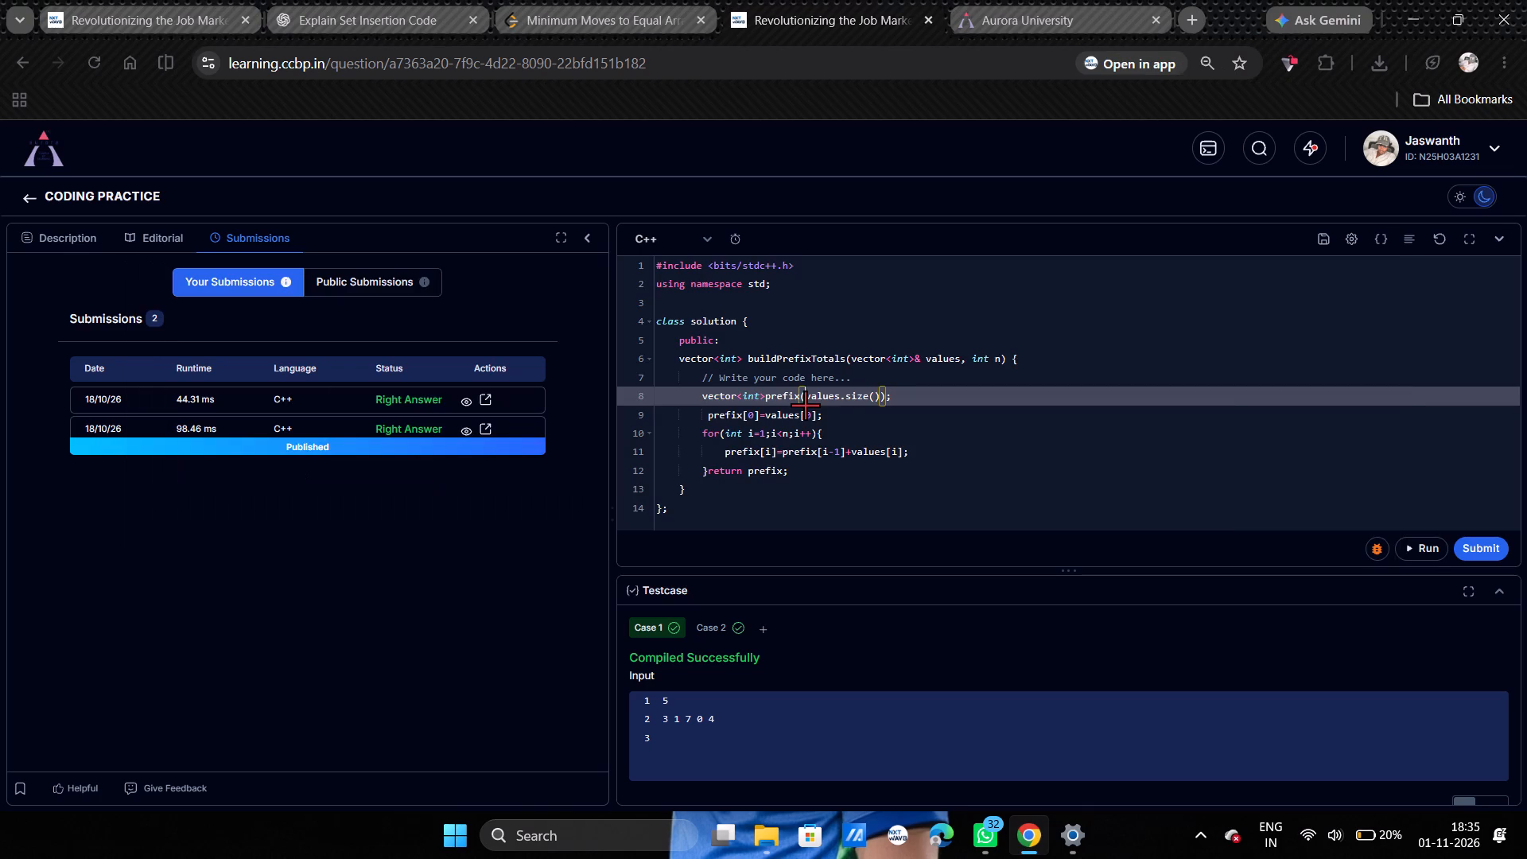
In the Aurora University page in Chrome, upload the C++_Lab_Report_01 PDF from Downloads to the Advanced Data Structures Lab Report 1 assessment.
left_click(1000, 0)
left_click(1000, 0)
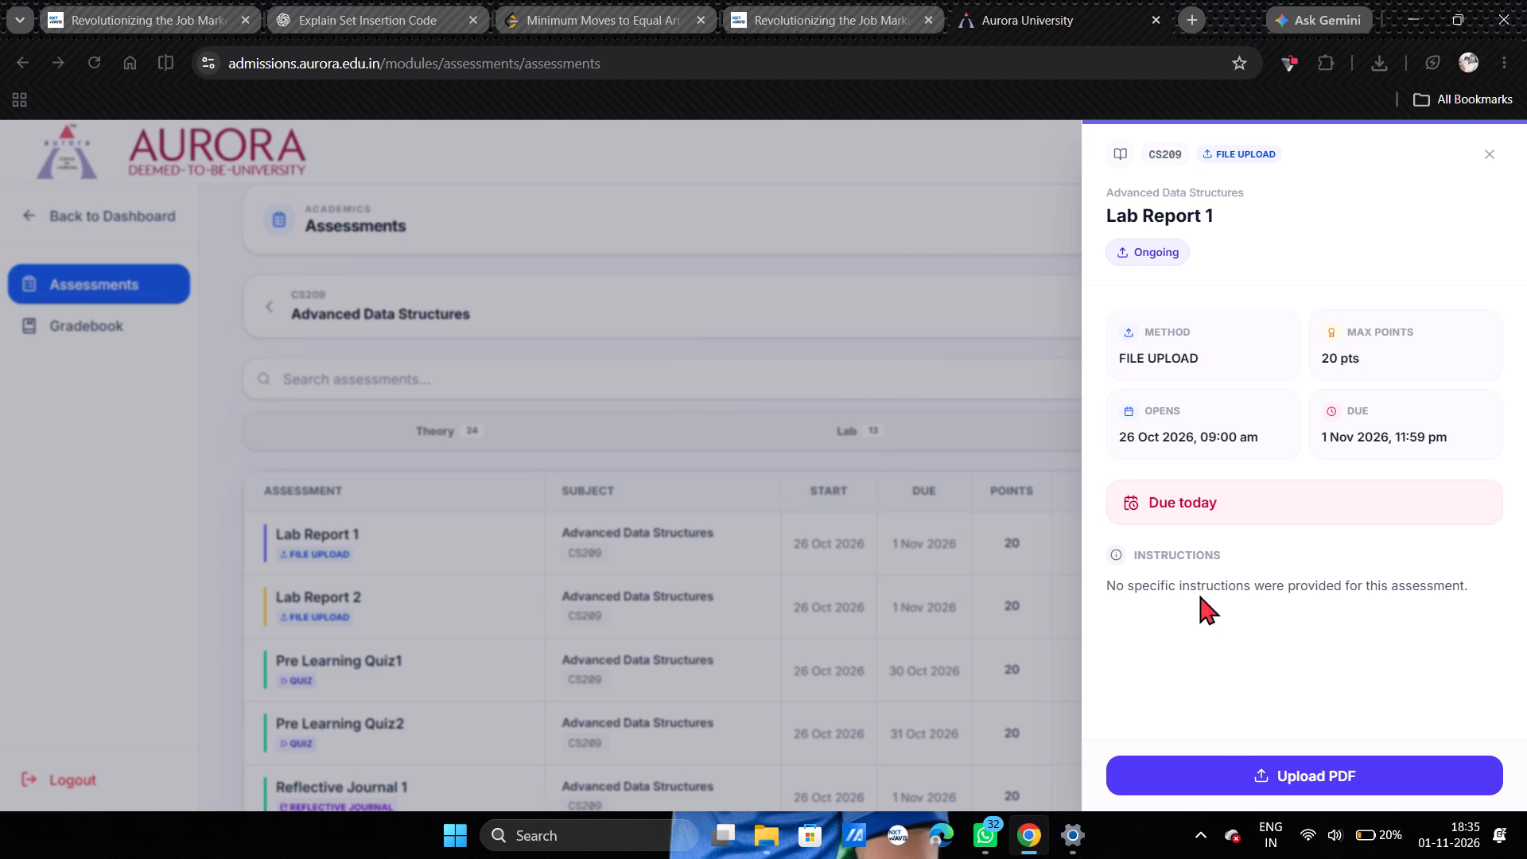
left_click(1207, 772)
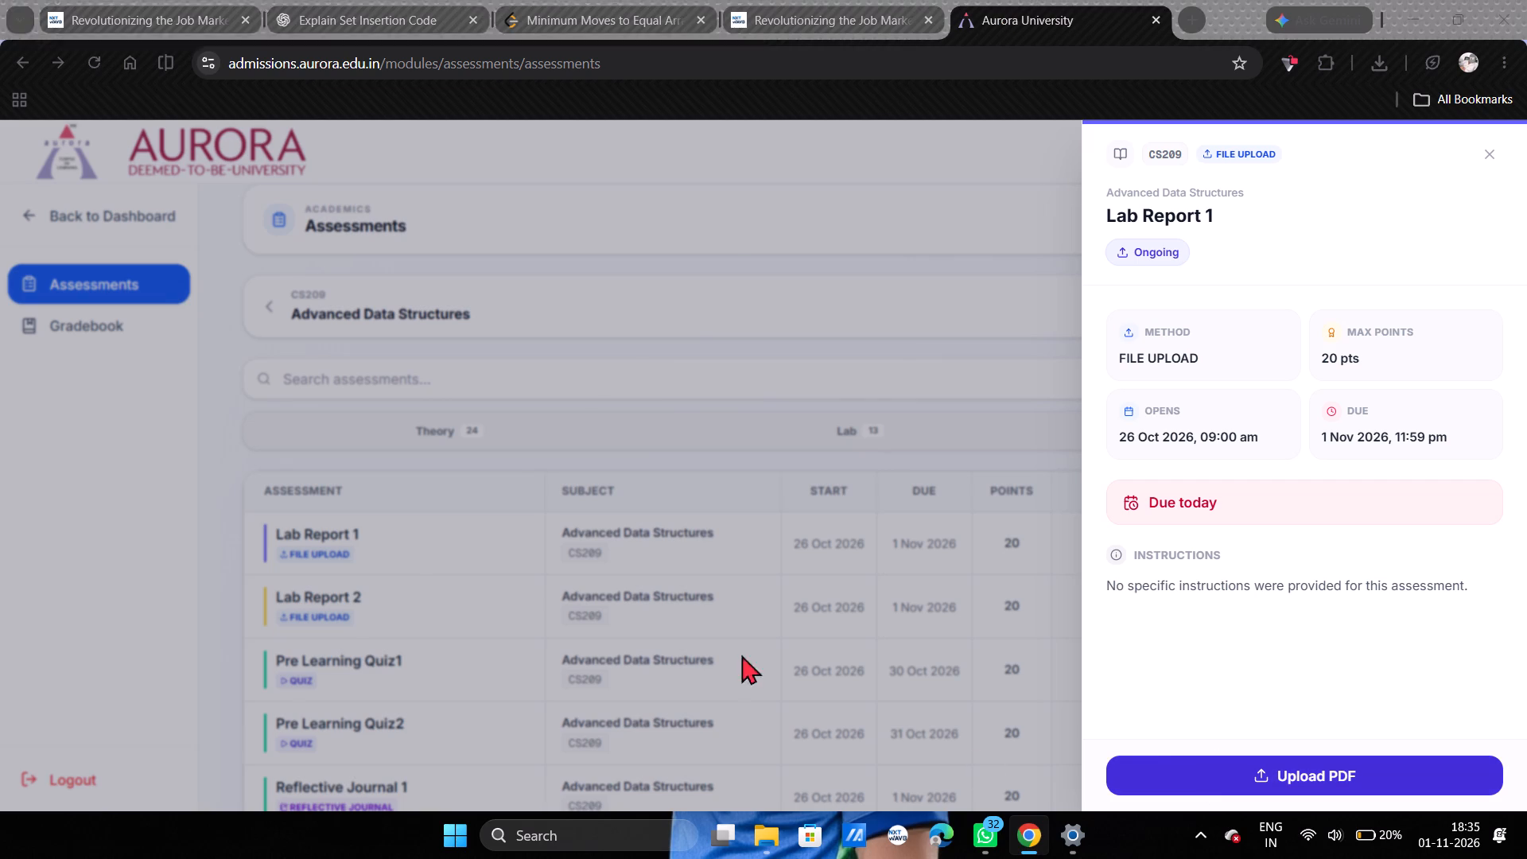
left_click(252, 161)
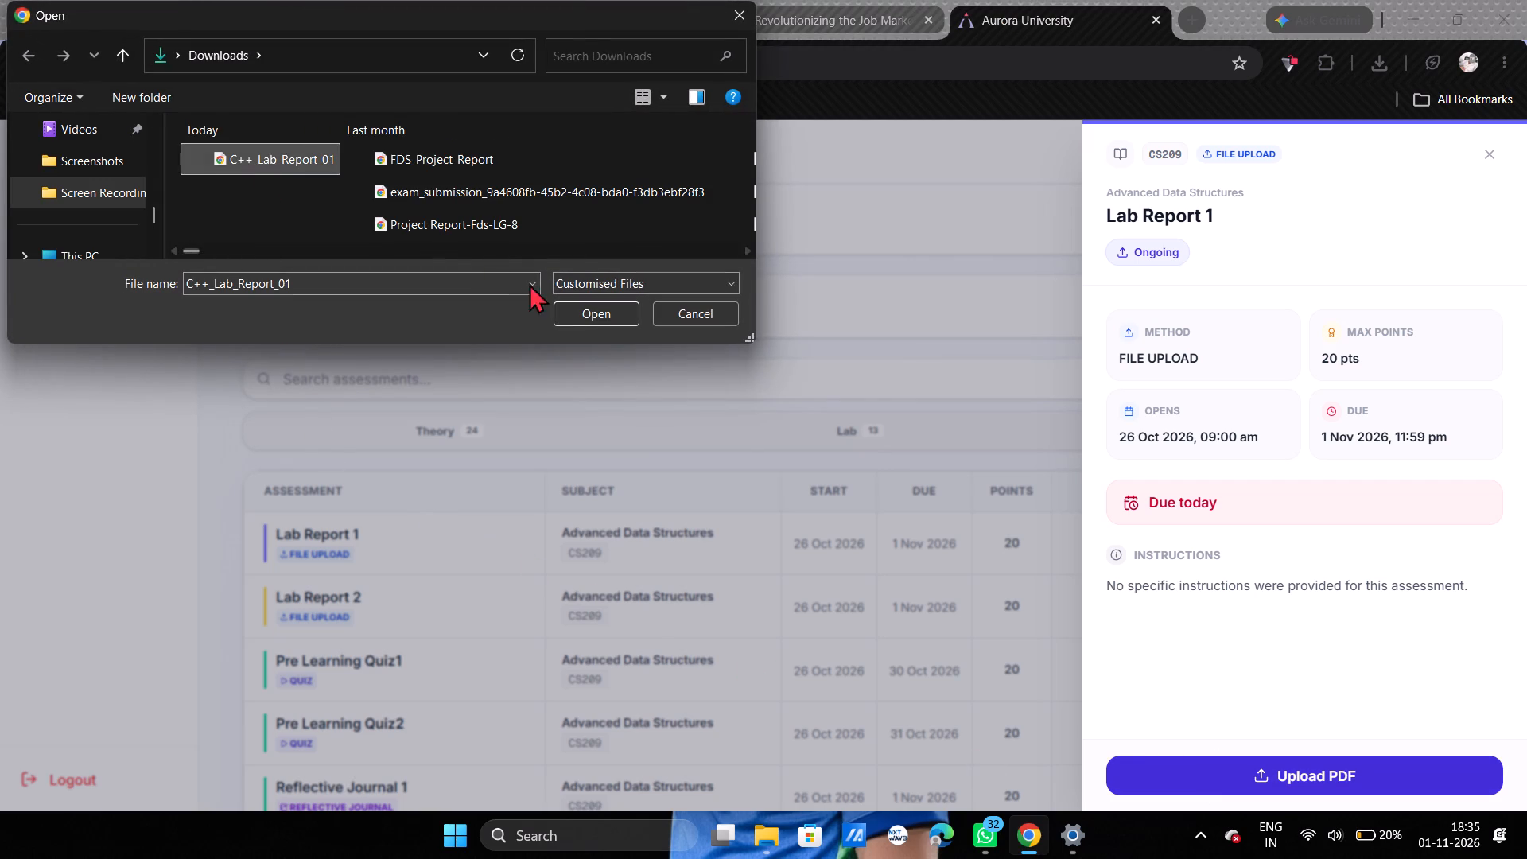
left_click(561, 305)
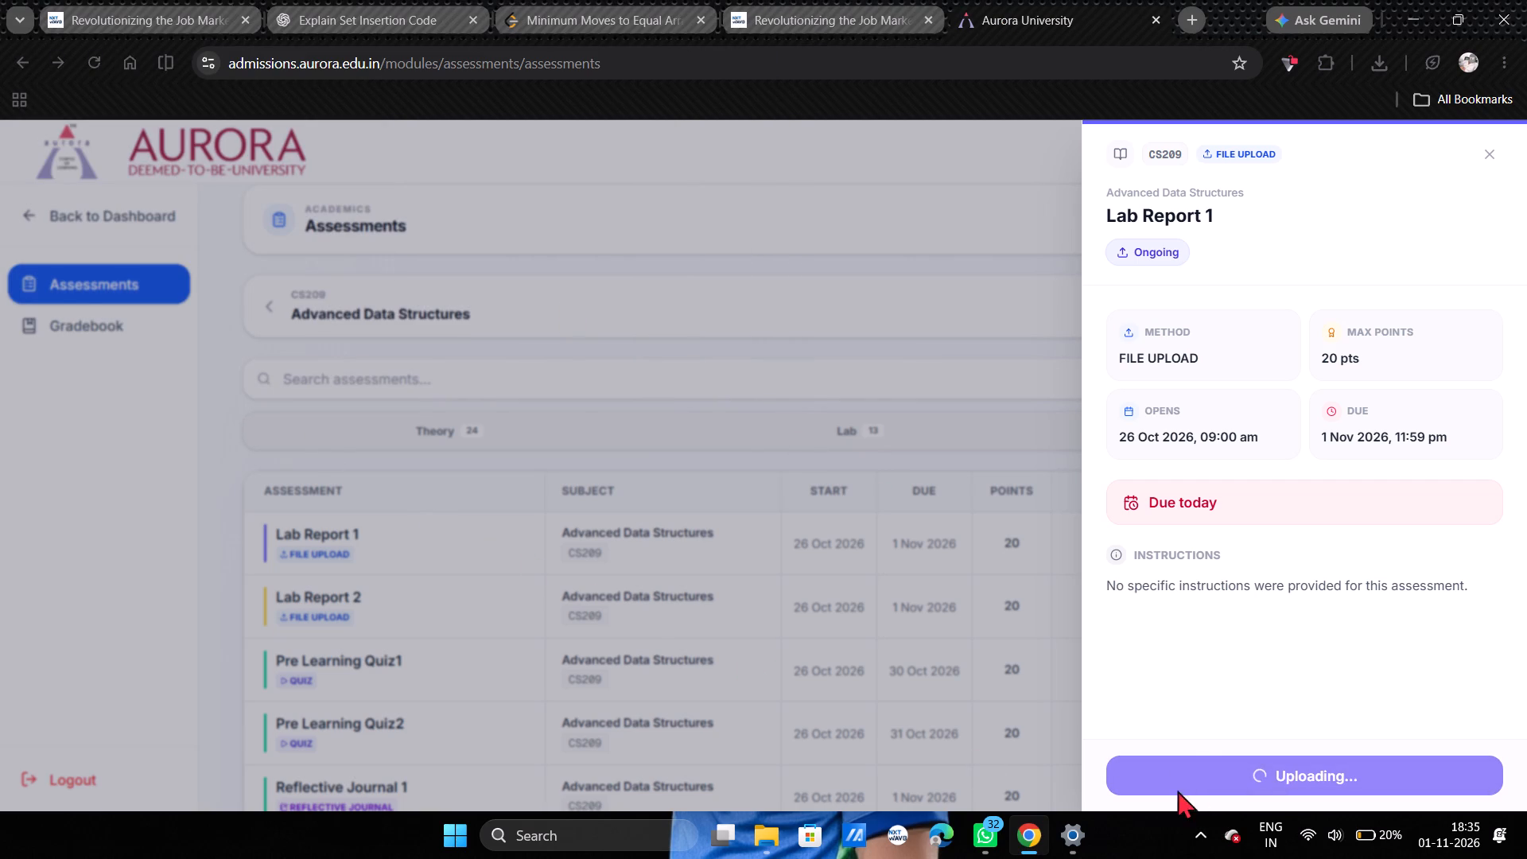
Open the submitted Lab Report 1 file in Chrome, check its pages, and look through the Advanced Data Structures assessments list.
left_click(932, 661)
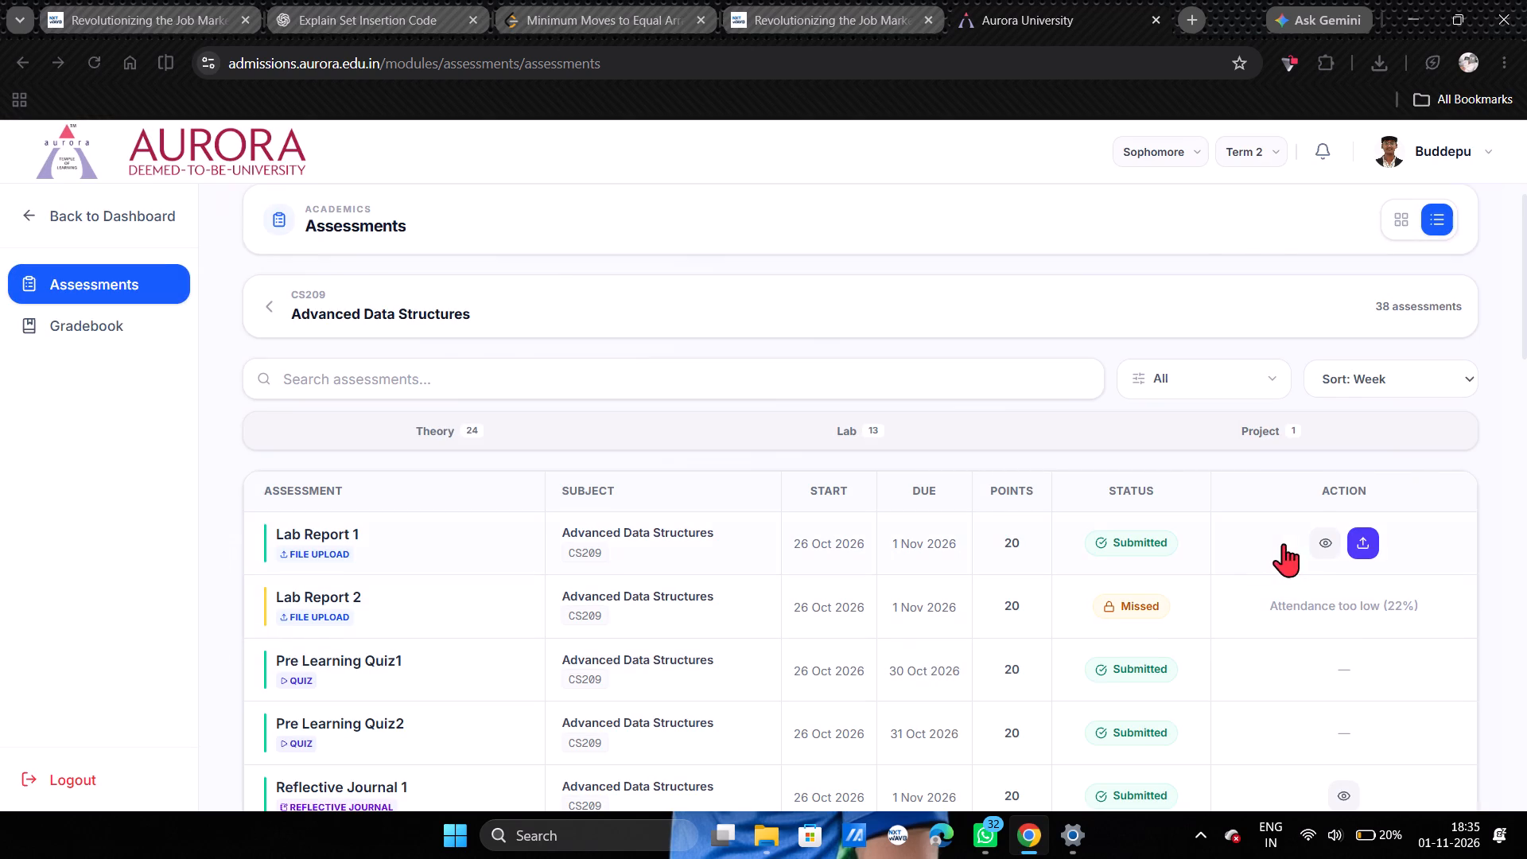
left_click(1324, 542)
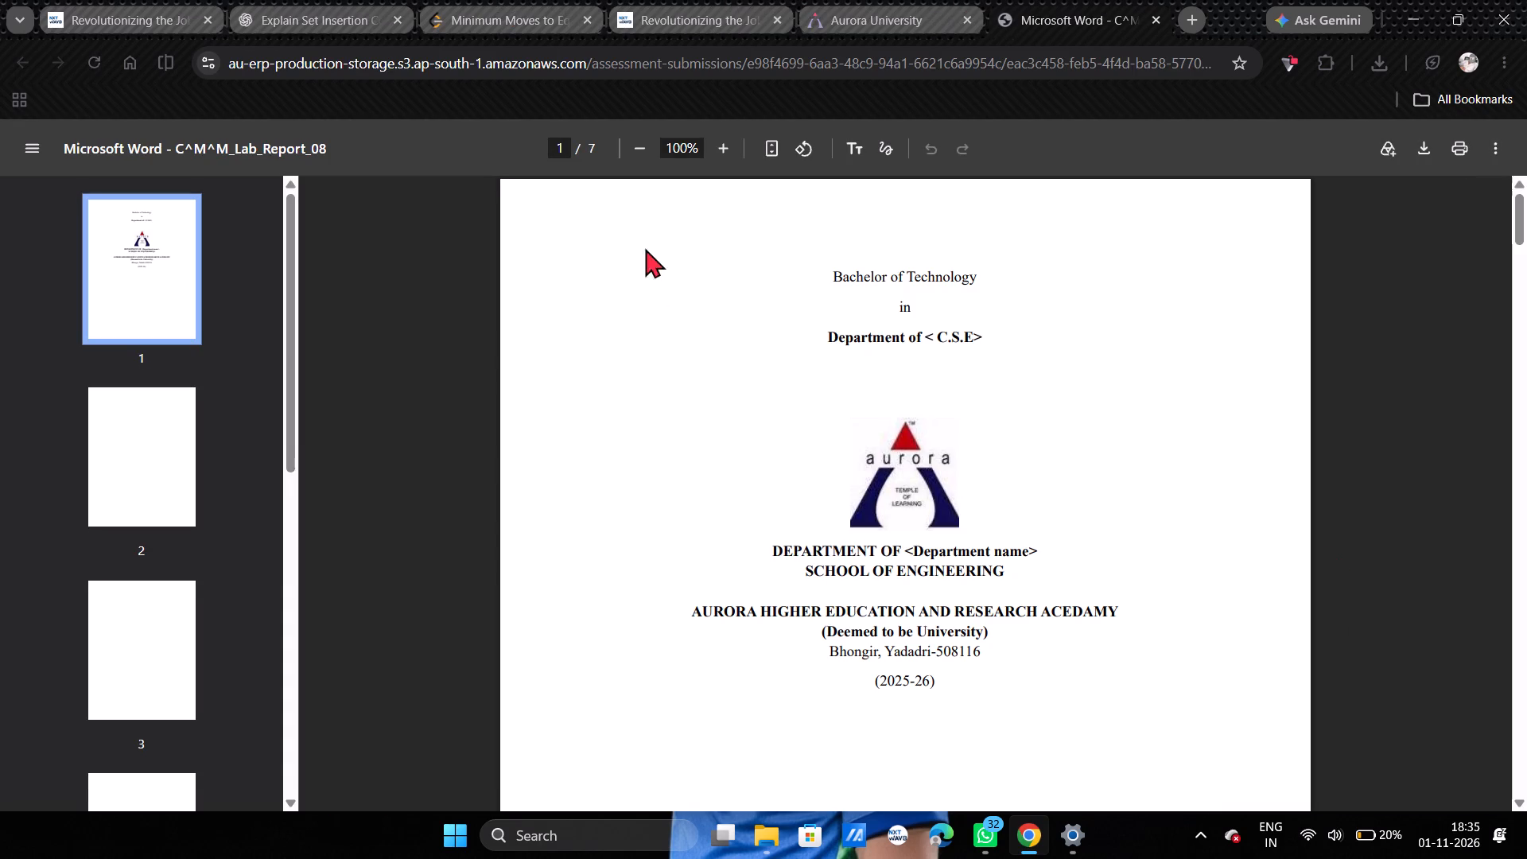
scroll(596, 345, "down", 7)
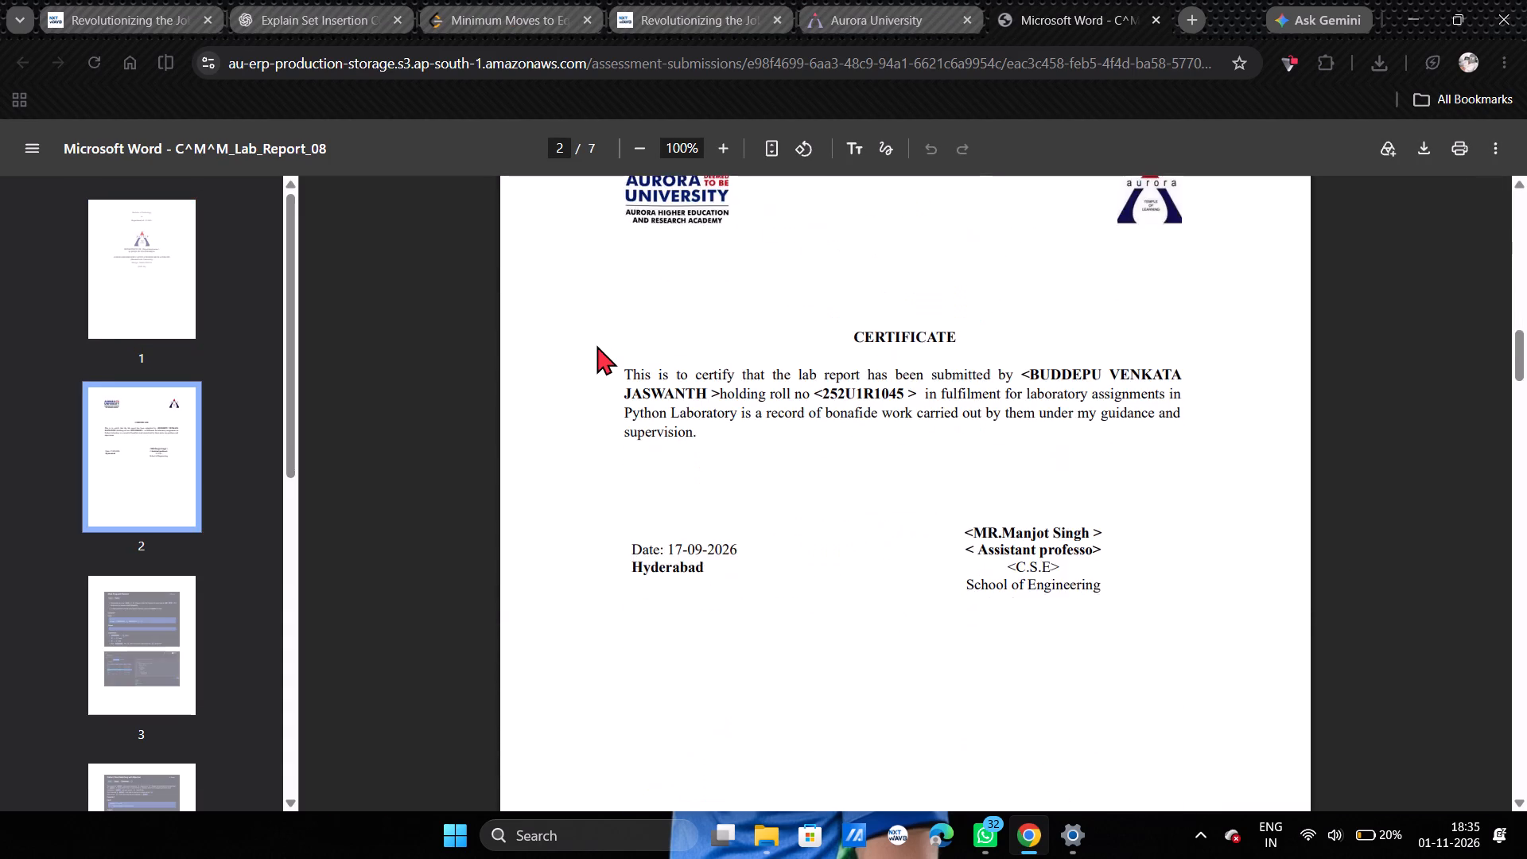
scroll(596, 345, "down", 8)
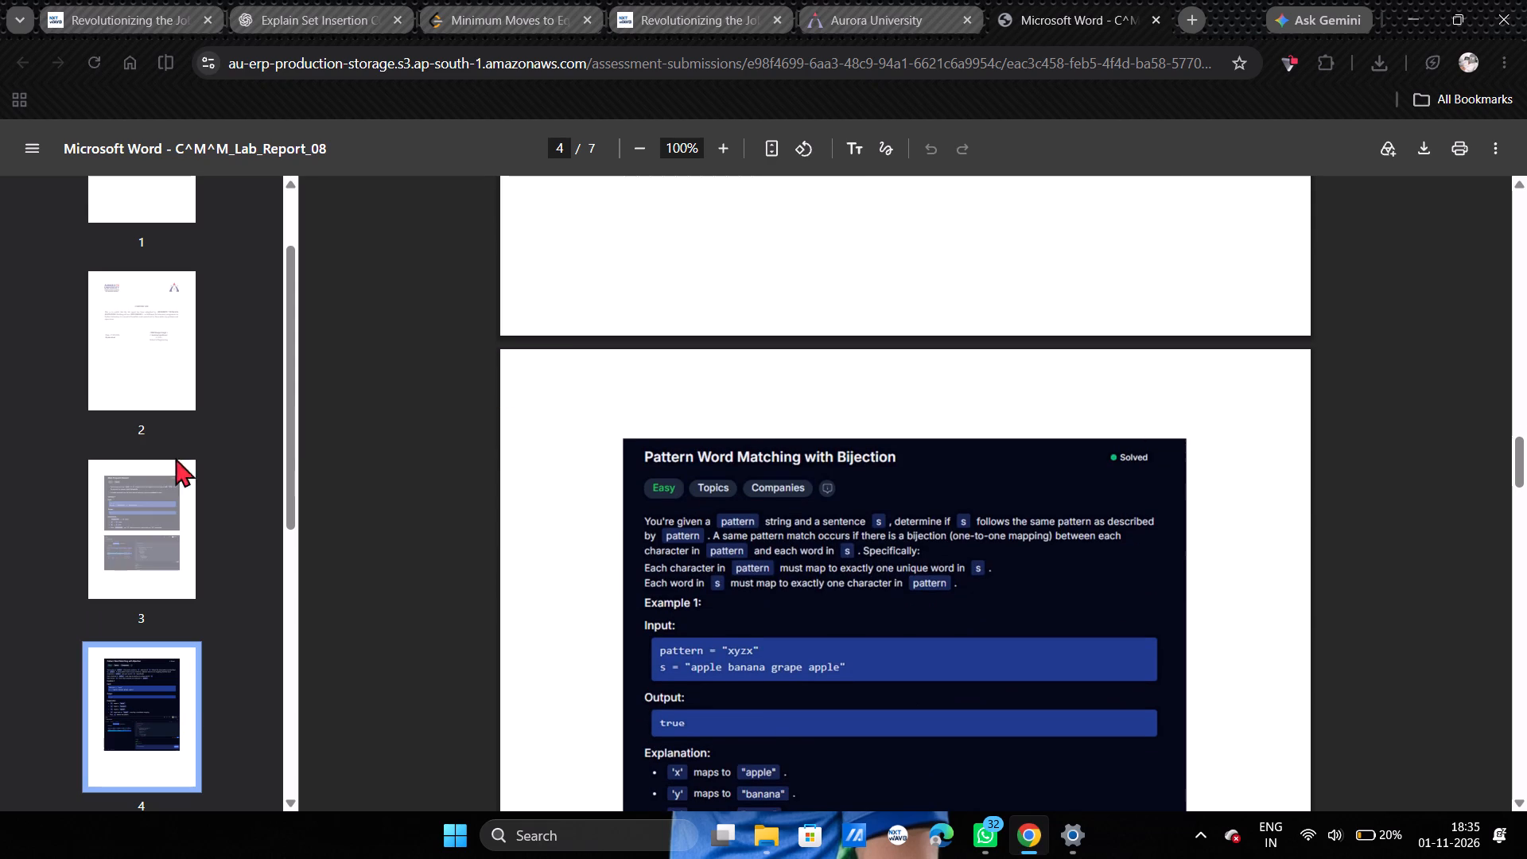
scroll(162, 515, "down", 5)
scroll(162, 515, "up", 1)
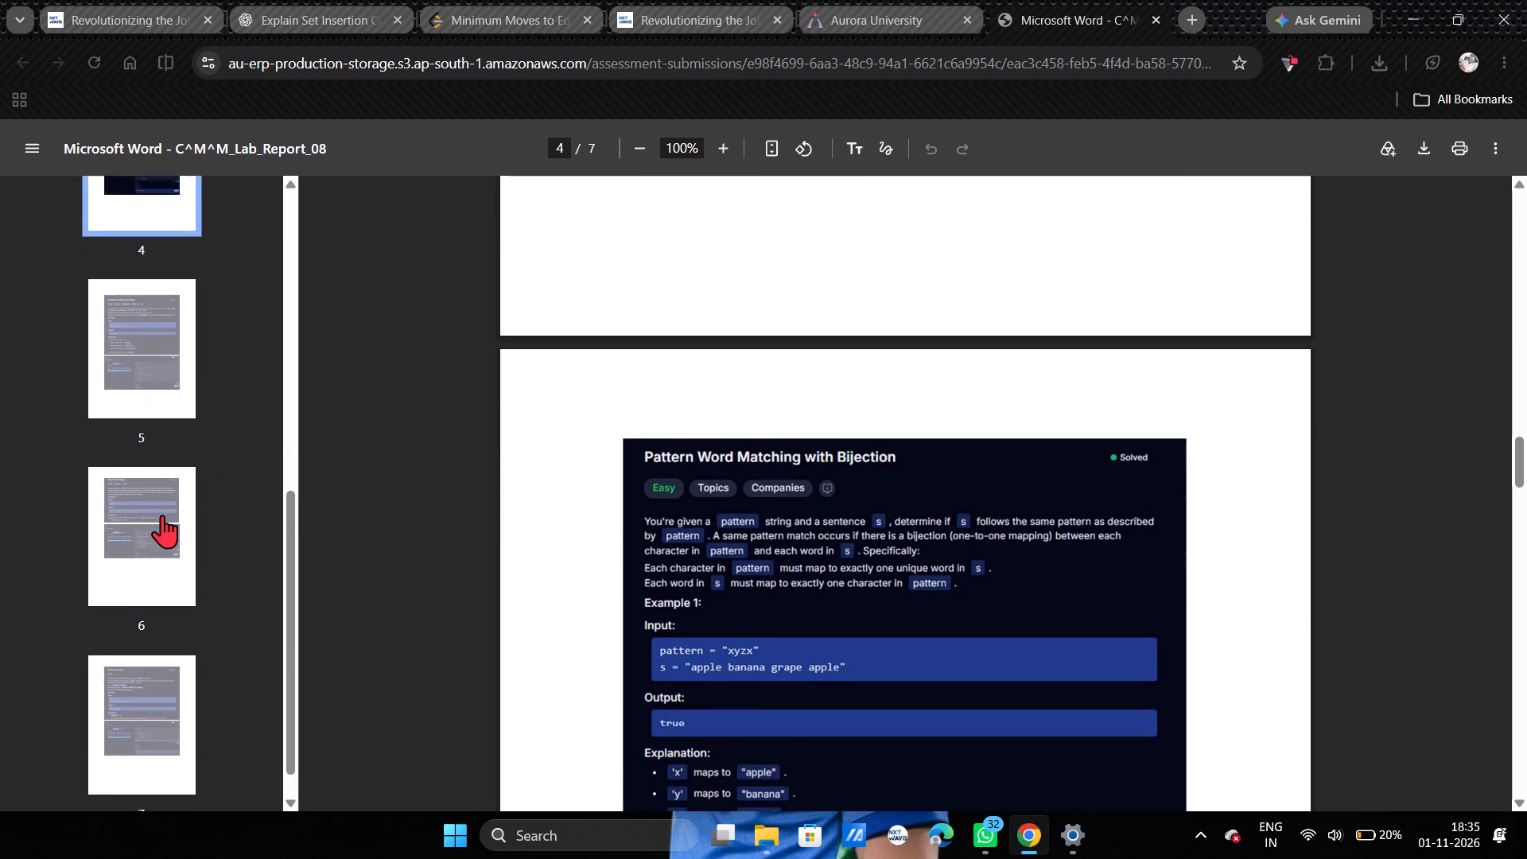
scroll(162, 515, "up", 6)
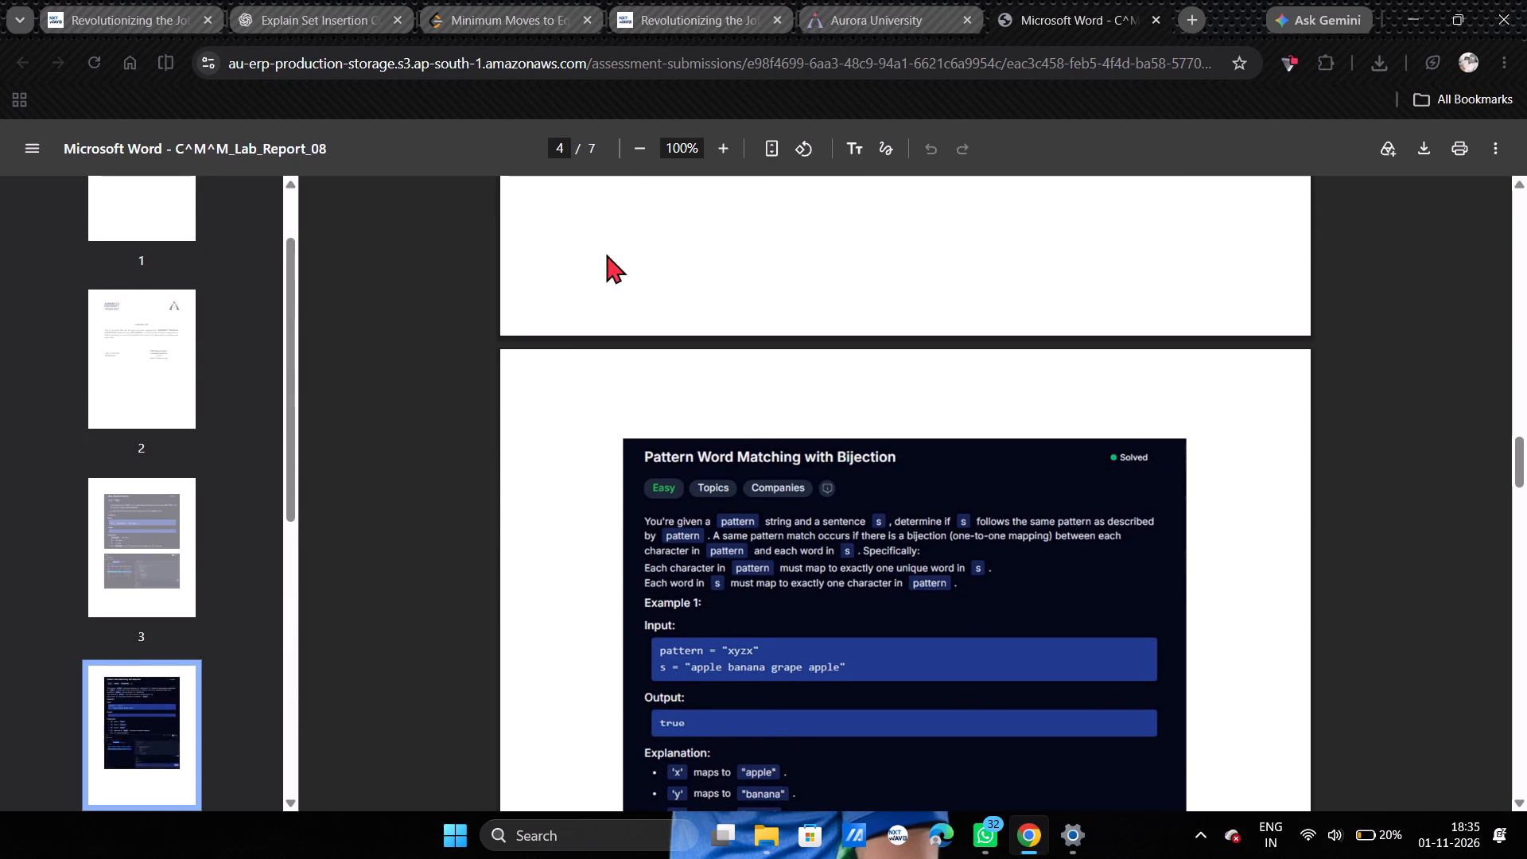
left_click(1156, 16)
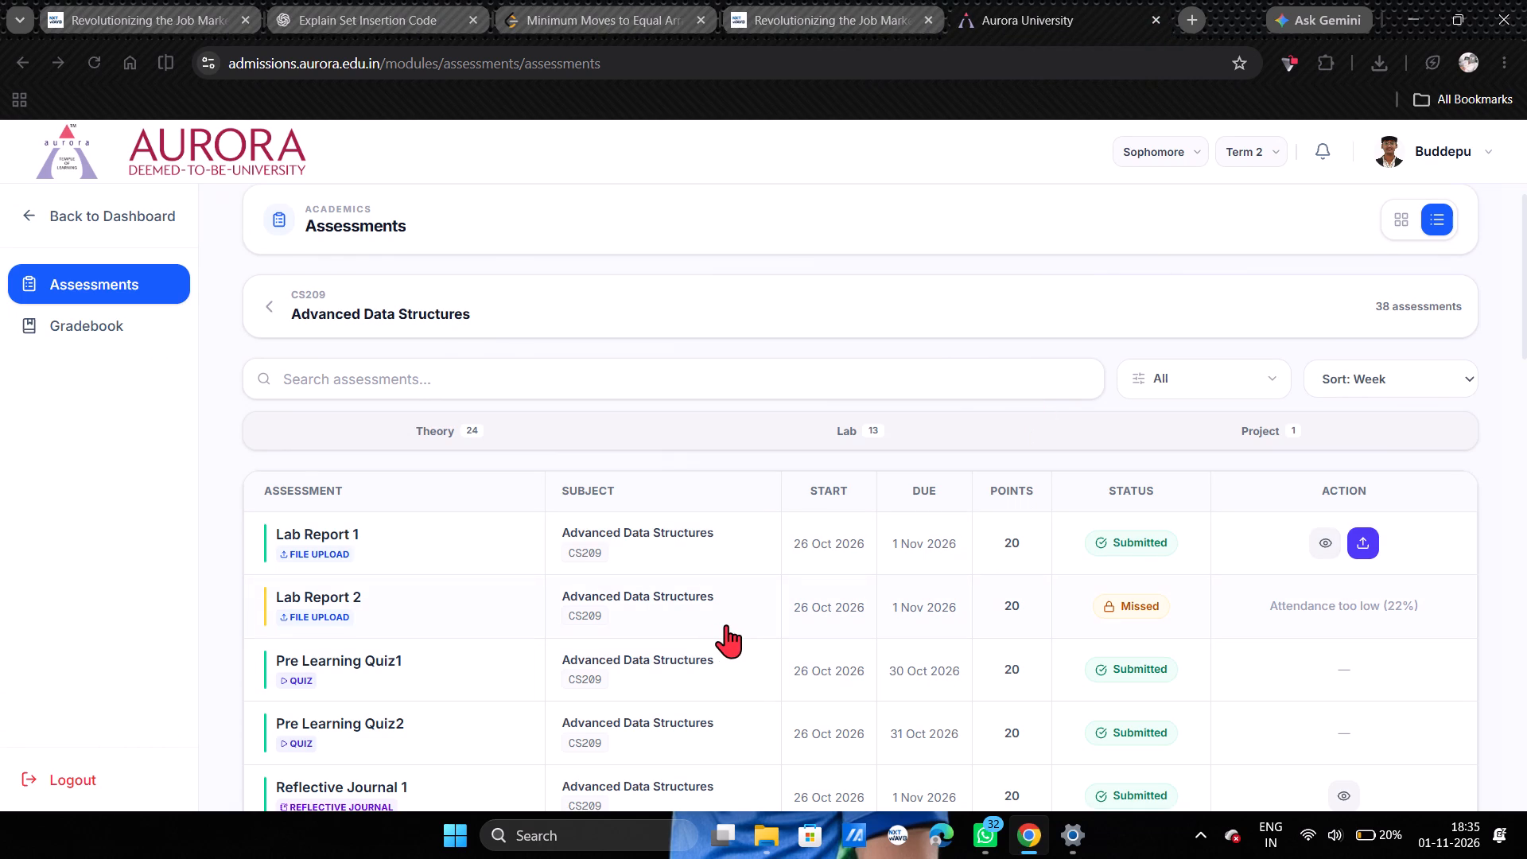
scroll(726, 624, "down", 2)
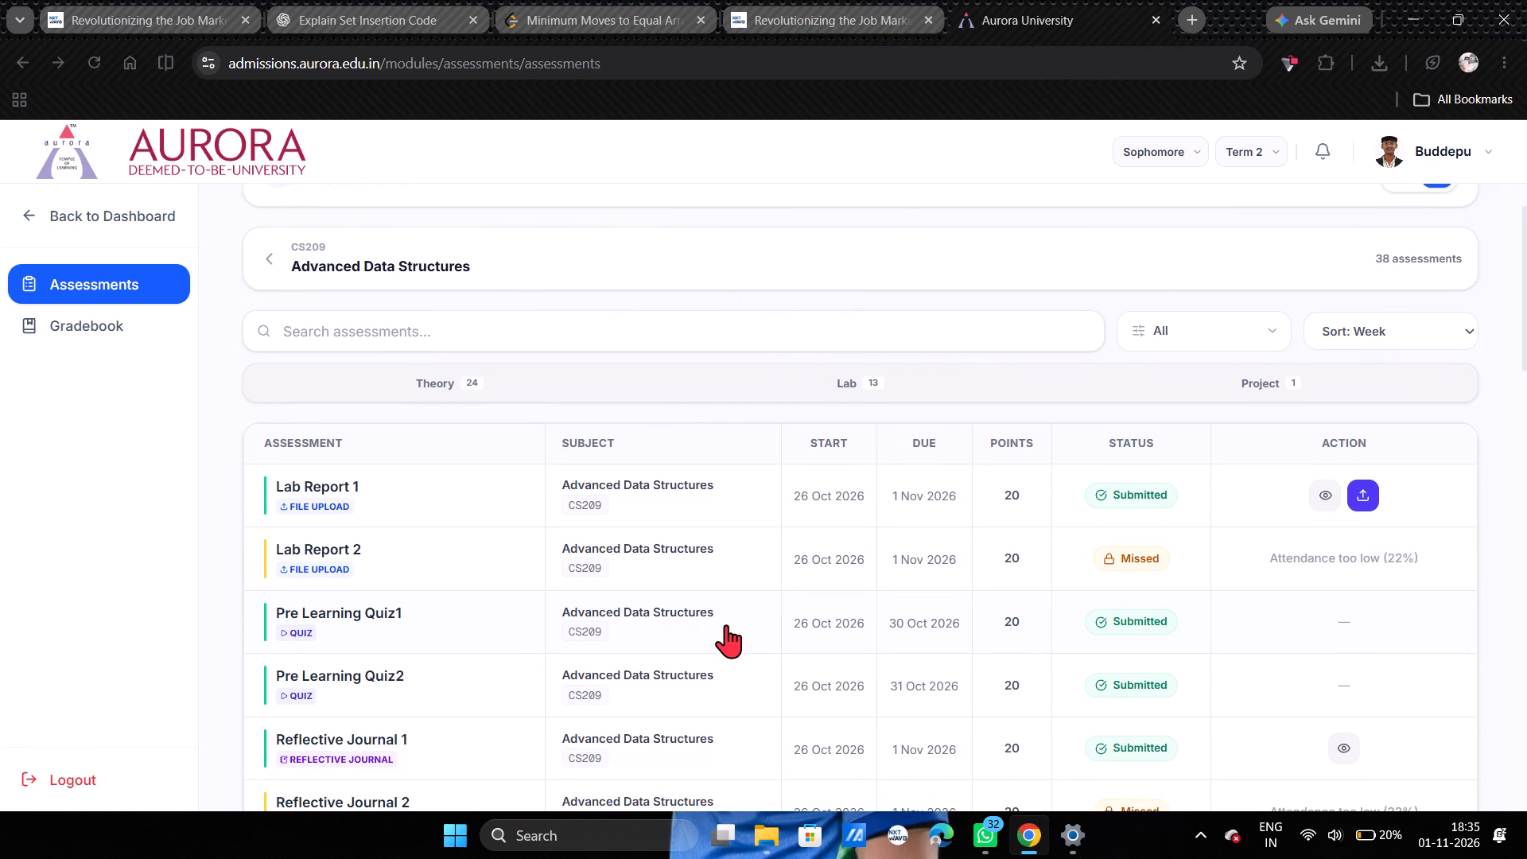
scroll(726, 624, "down", 2)
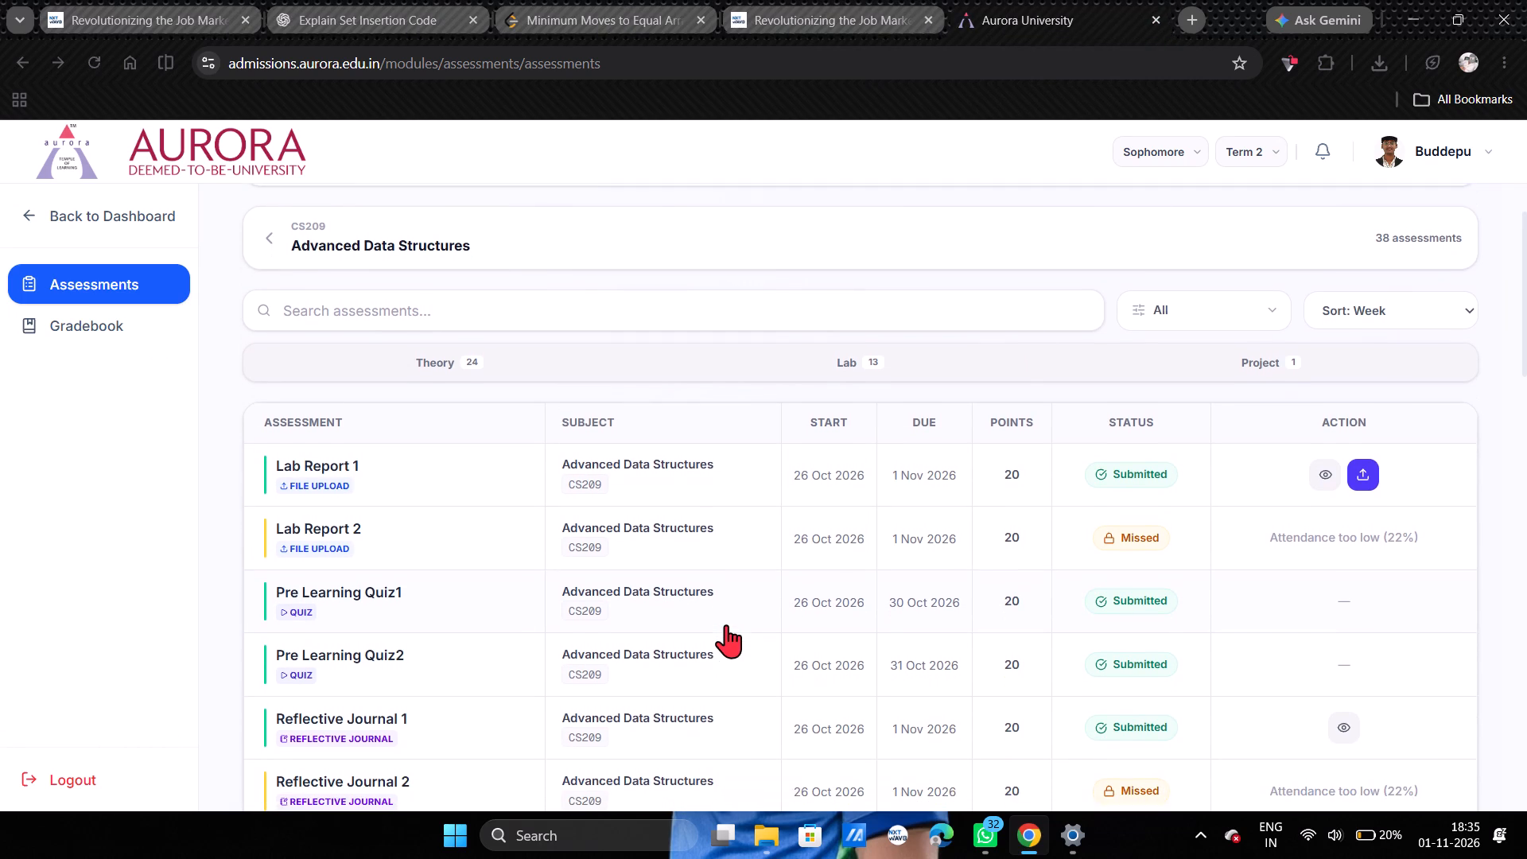
scroll(726, 624, "down", 2)
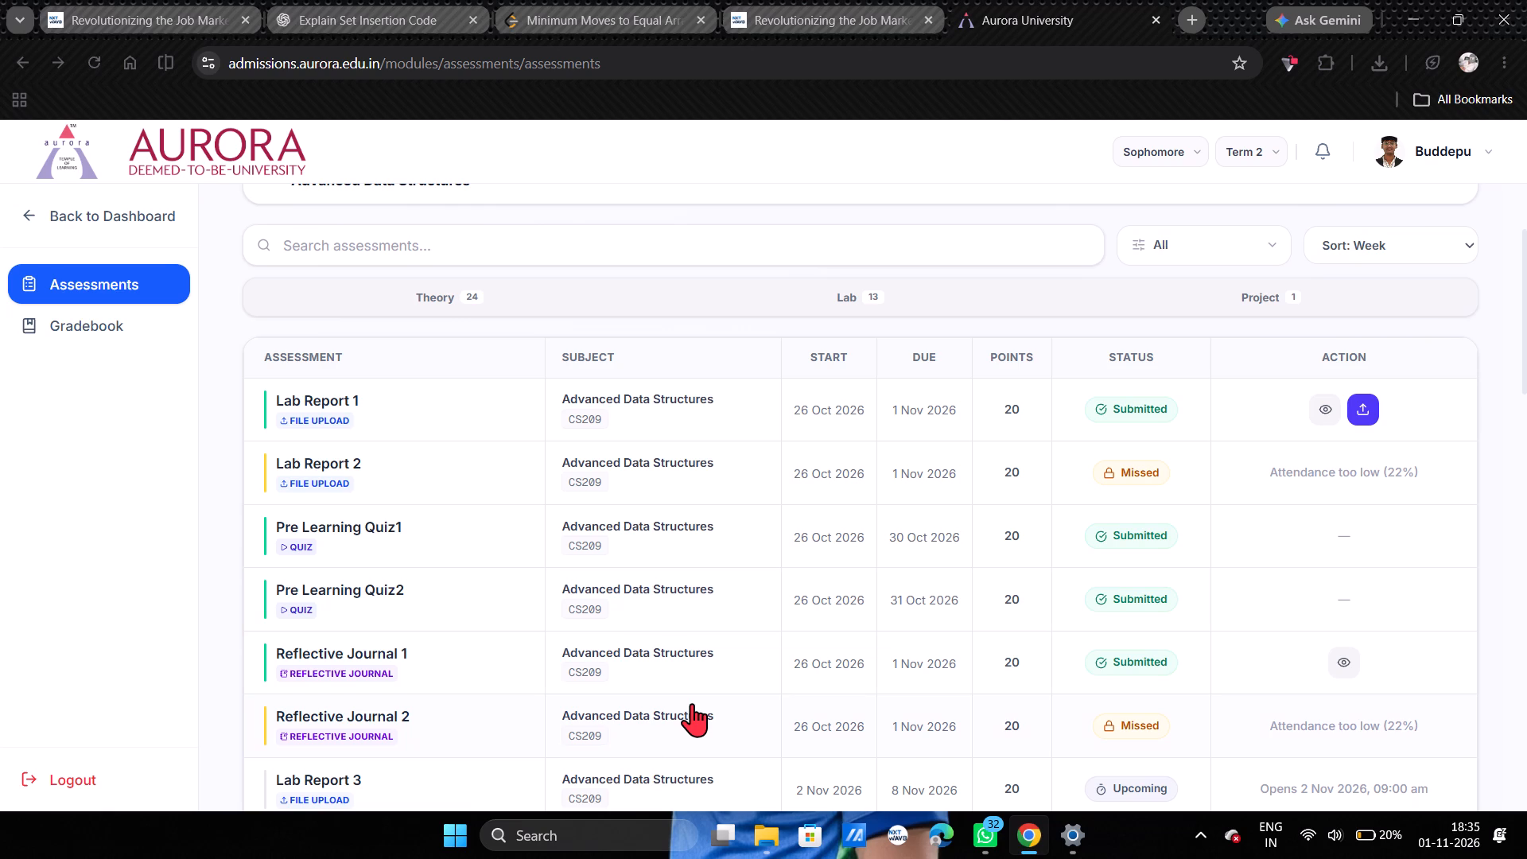
Close the browser tab with the Prefix Sum Array submissions, leaving the site without saving changes.
left_click(804, 2)
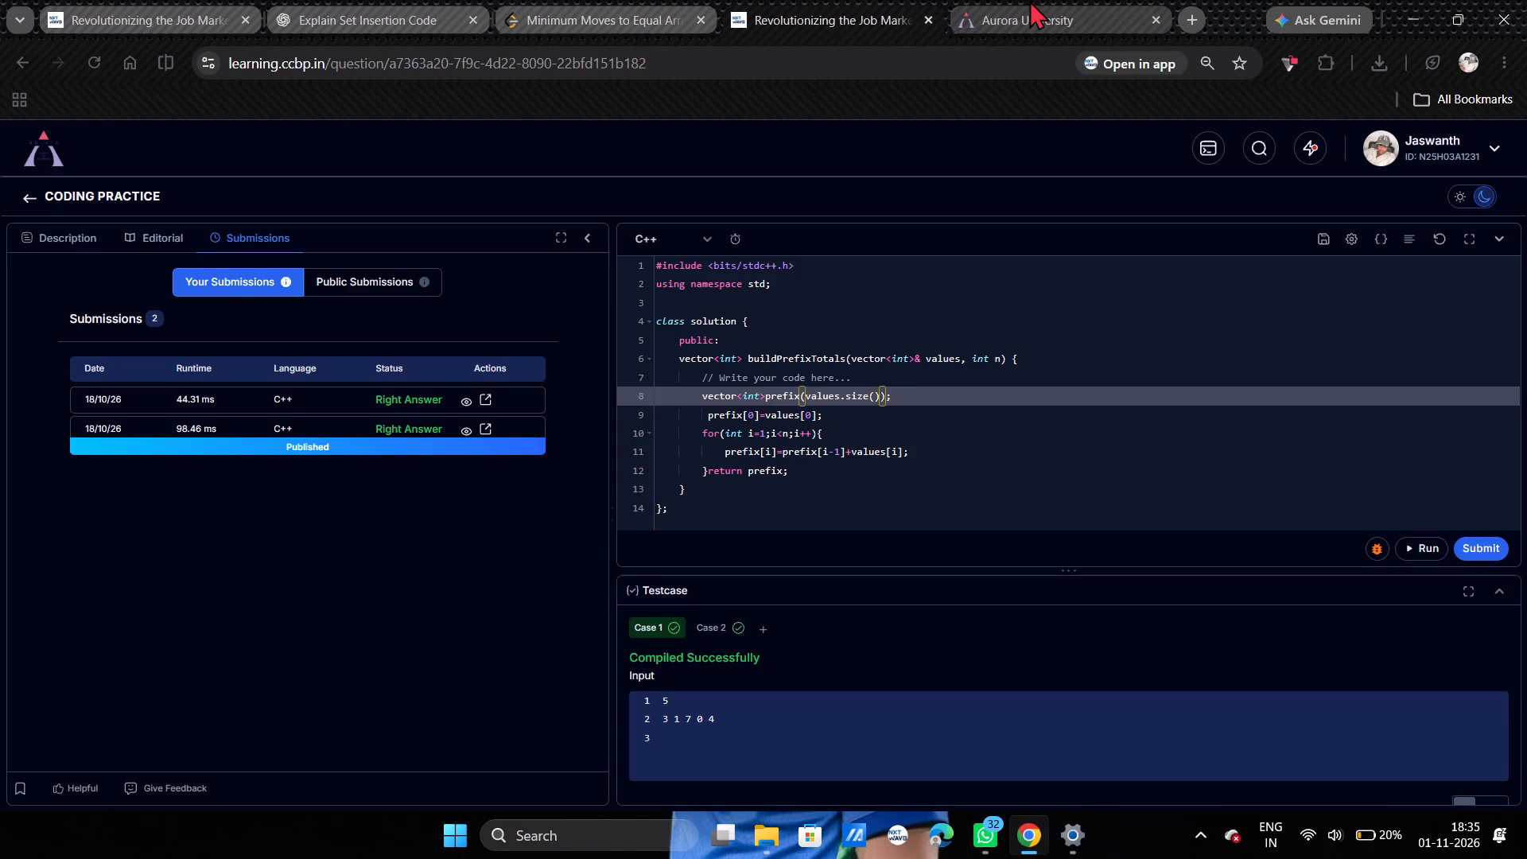
left_click(926, 14)
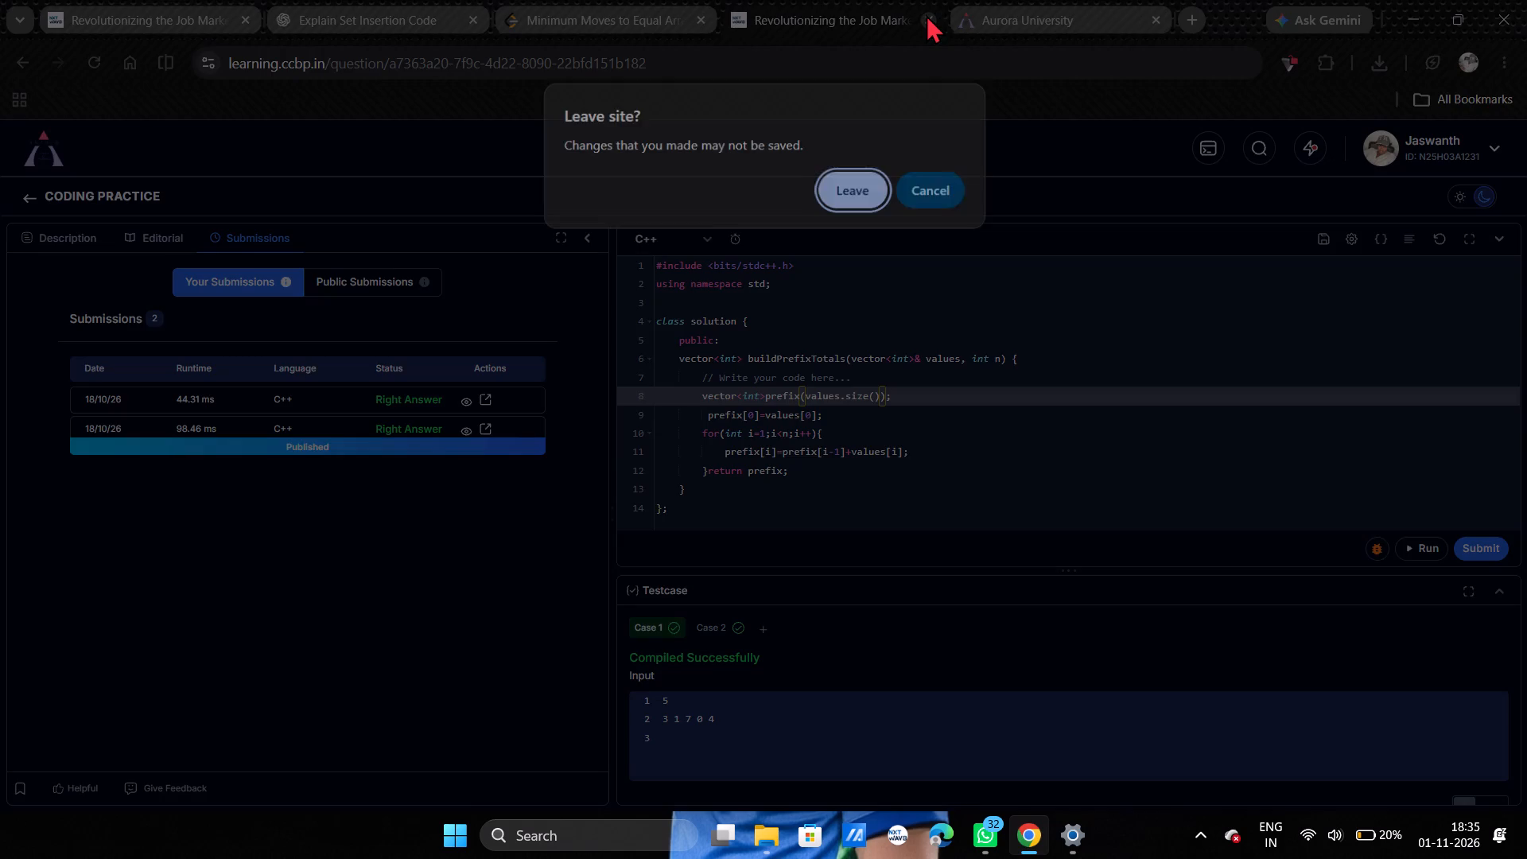
left_click(926, 14)
left_click(844, 192)
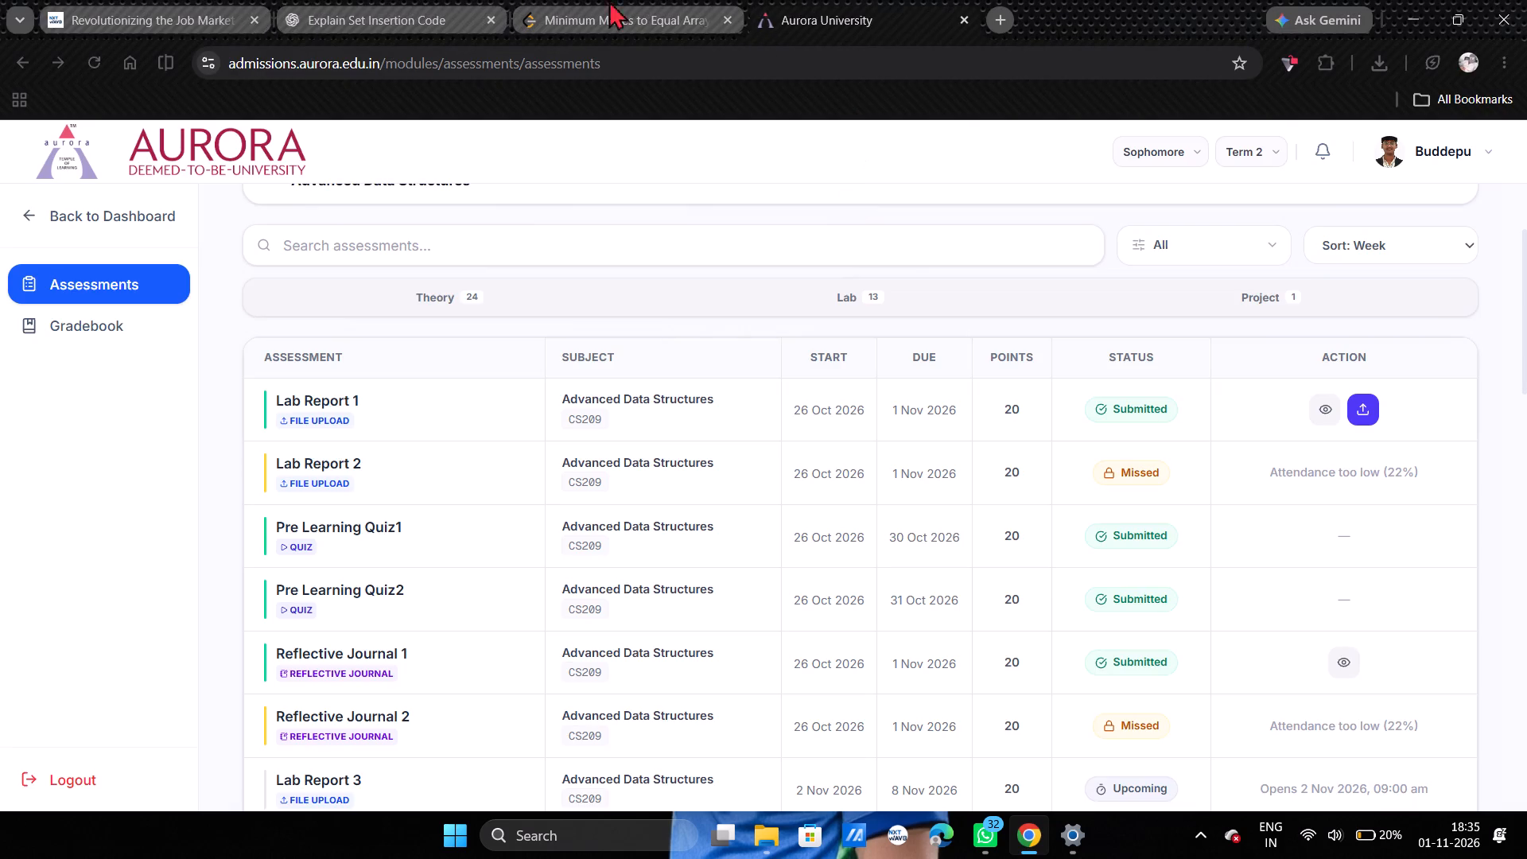
In LeetCode's Minimum Moves to Equal Array Elements problem, add the line int n=nums.size(); inside the minMoves function.
left_click(199, 0)
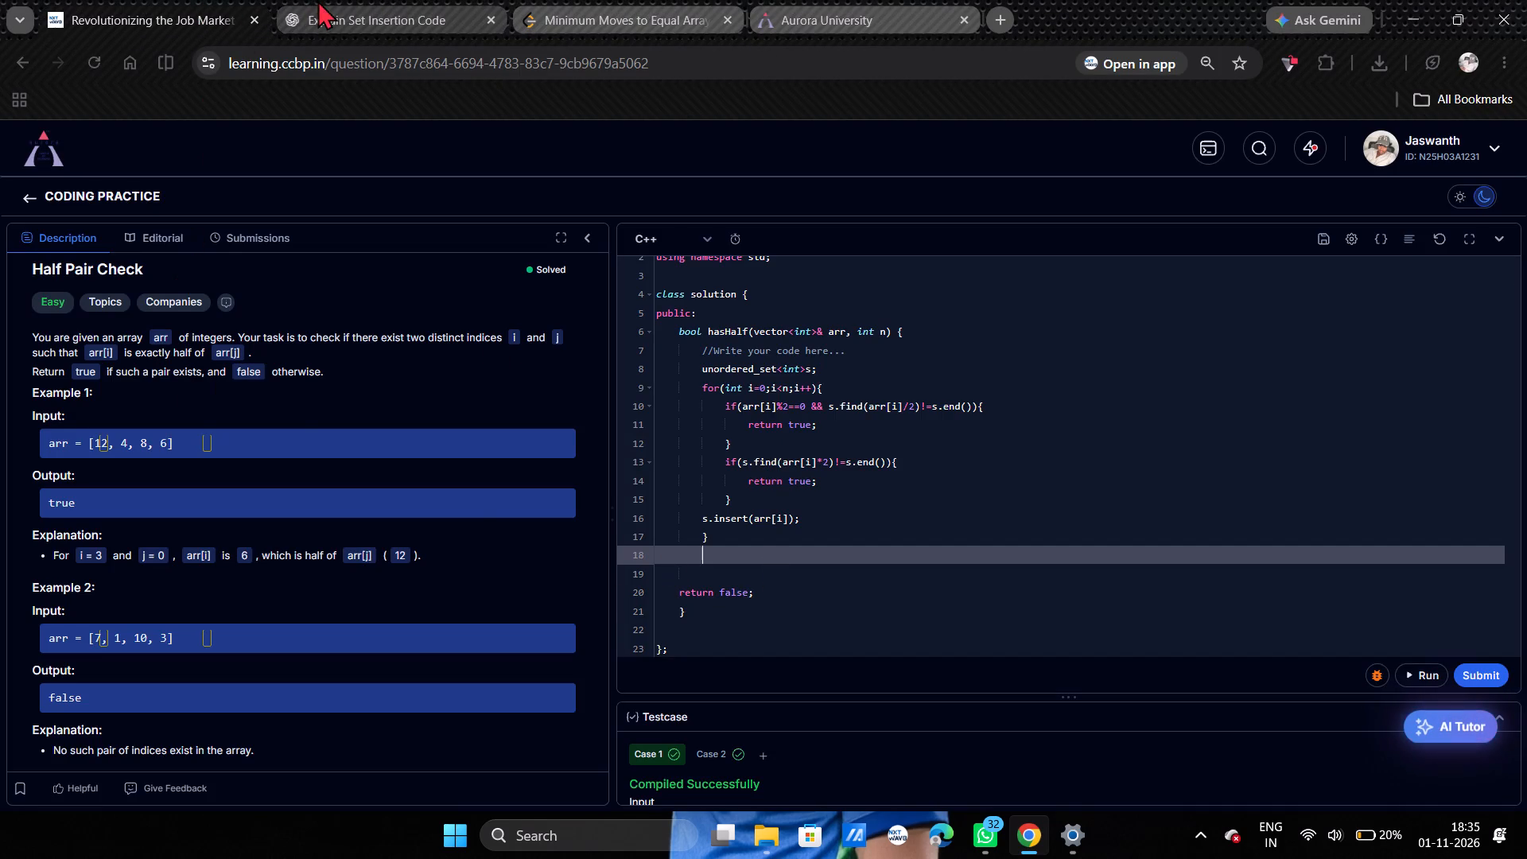
left_click(581, 1)
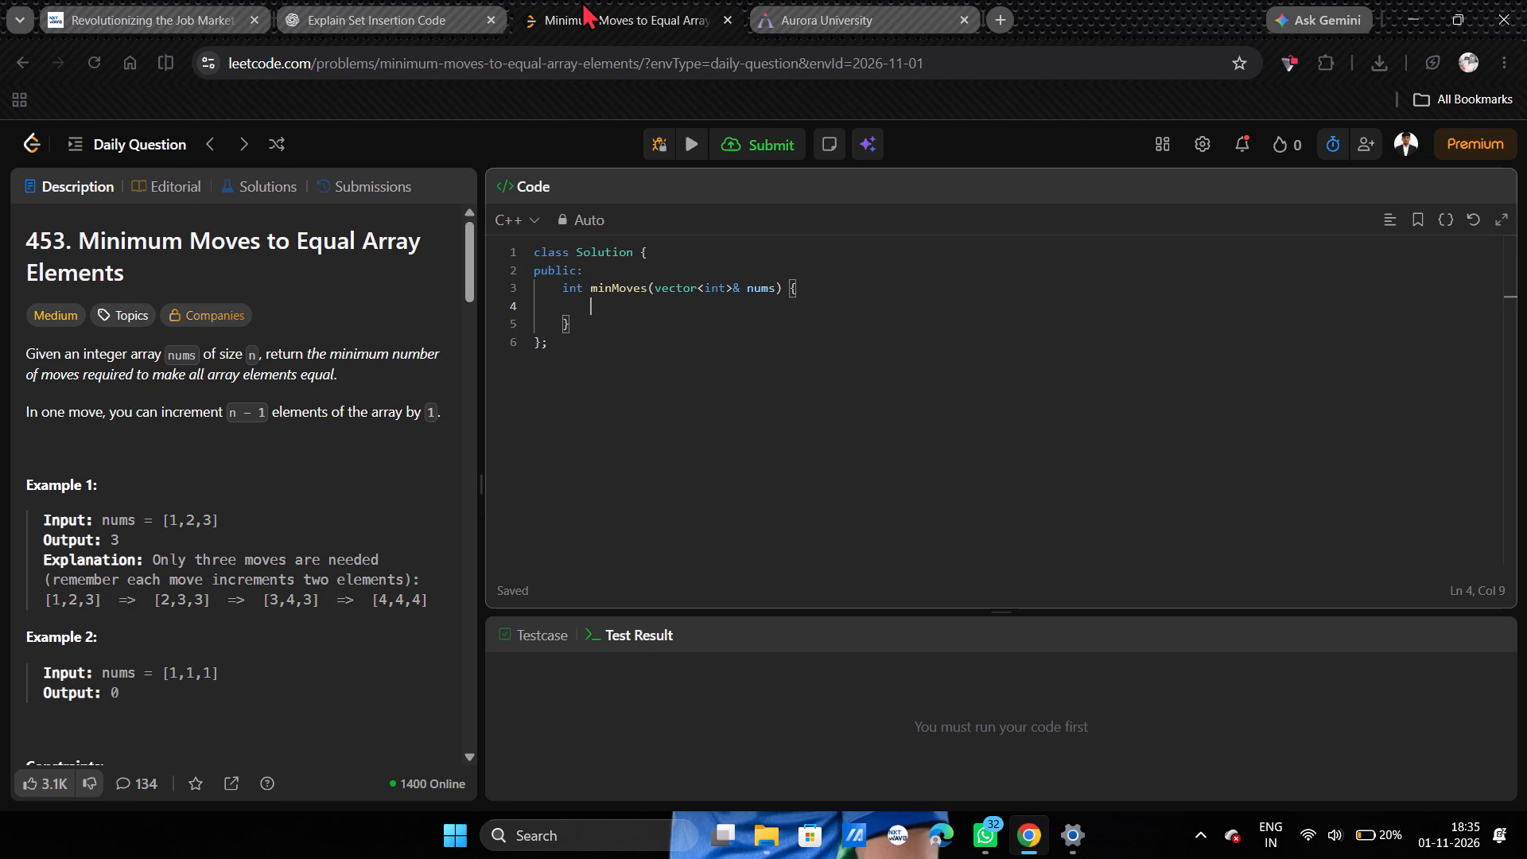
type("int n=")
type("nums.size(")
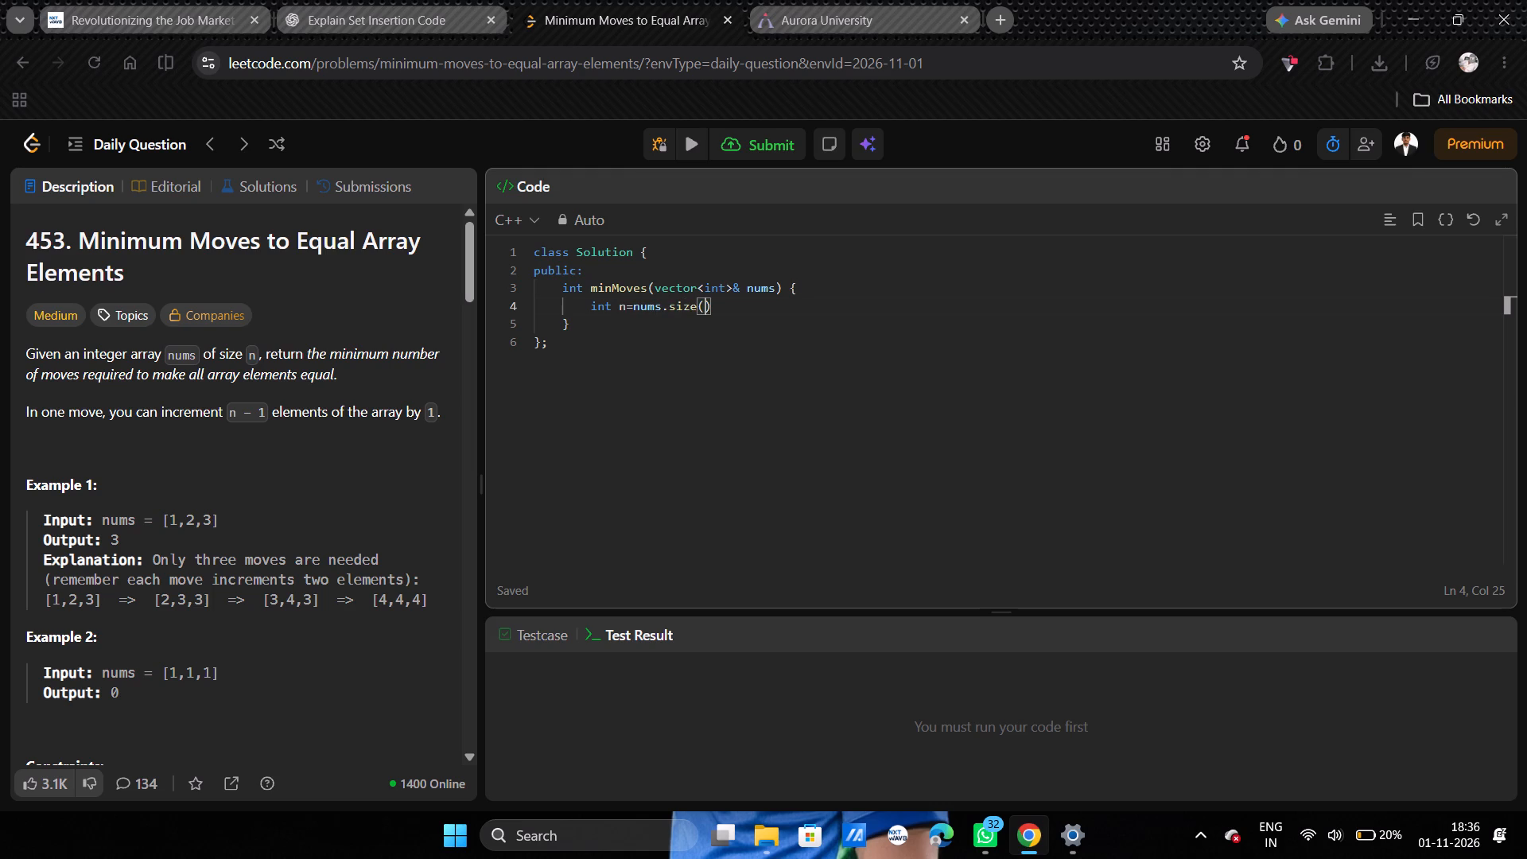
key("Right")
key("semicolon")
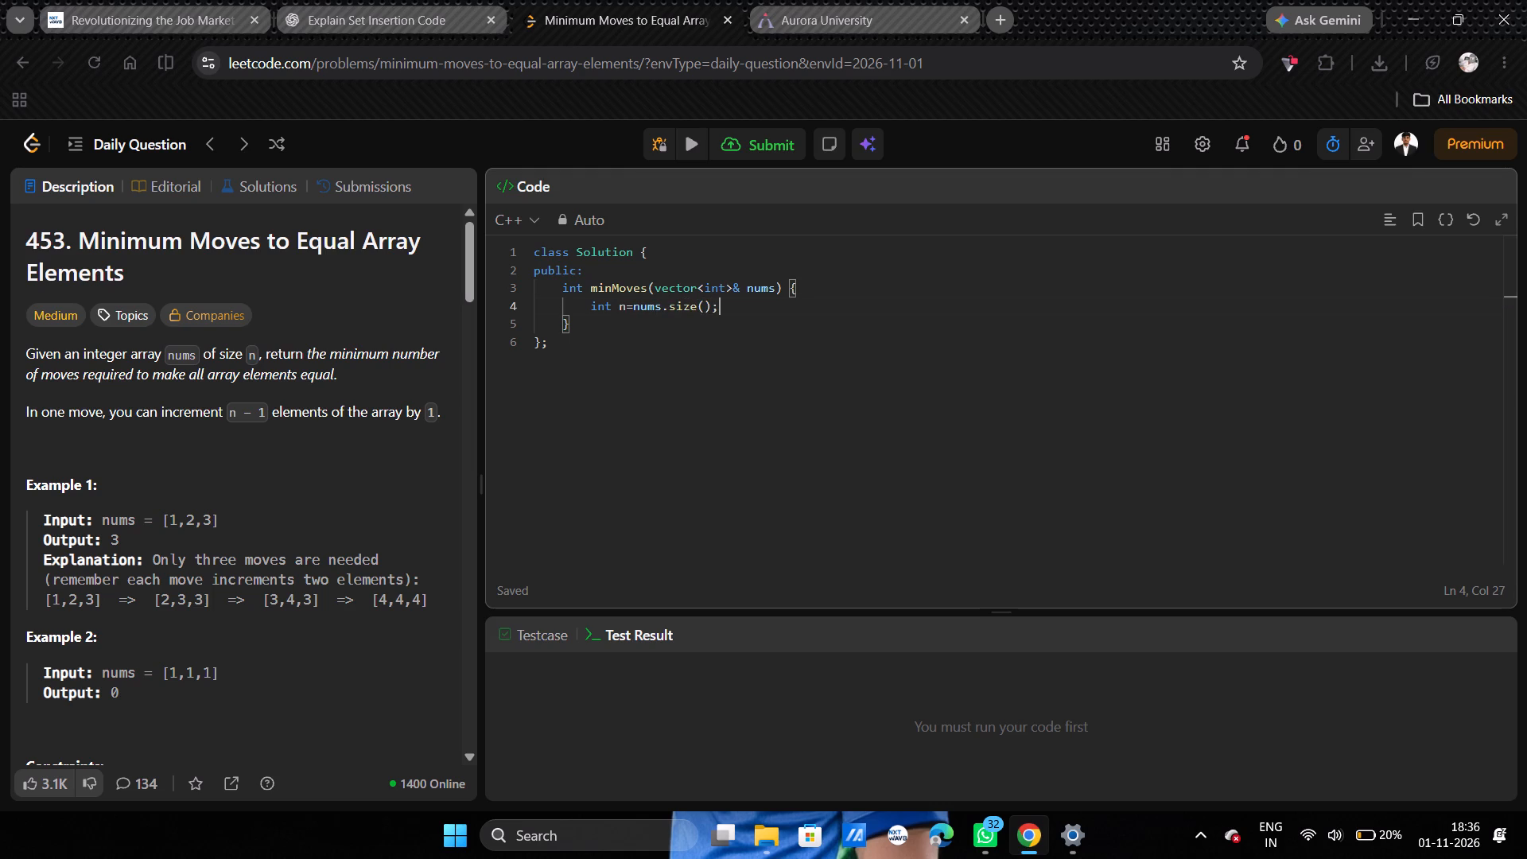